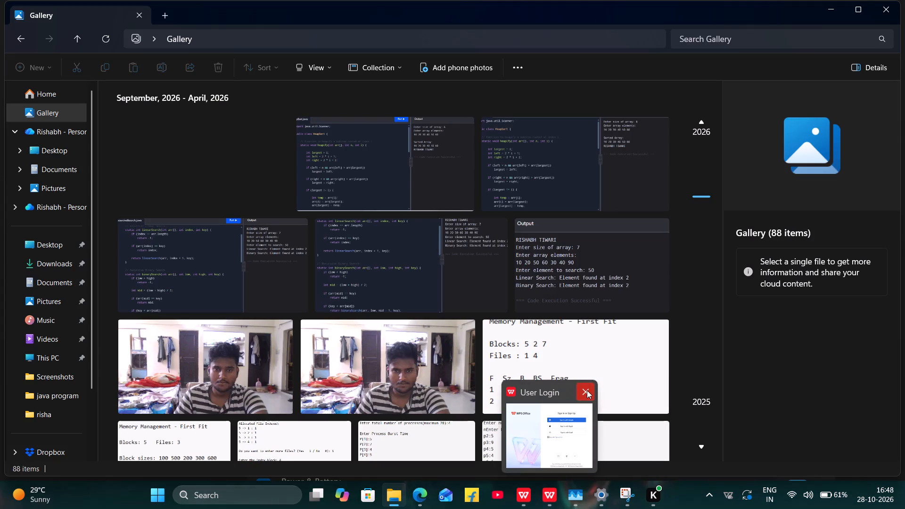
Close the User Login window and switch to the PP-26-28_merged.docx document in WPS Office.
{"action": "left_click", "coordinate": [586, 390]}
{"action": "left_click", "coordinate": [546, 488]}
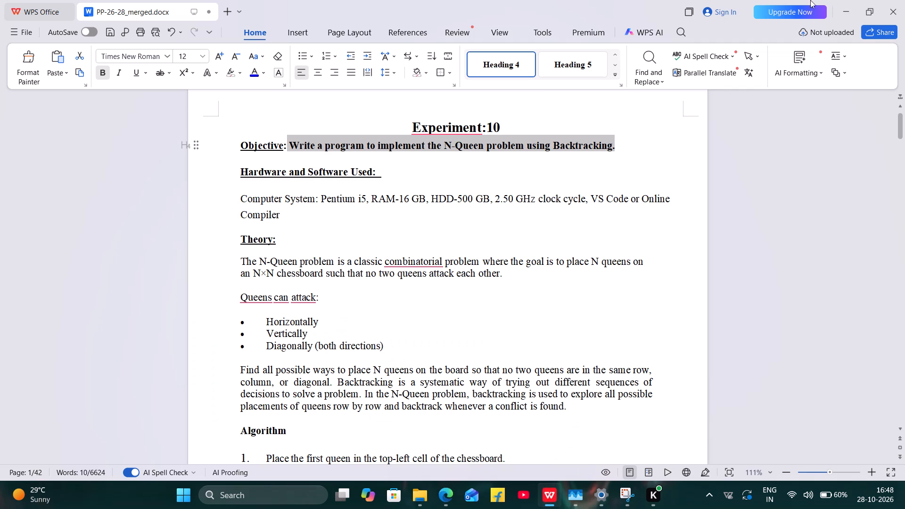
Paste the copied NQueen.java screenshot under the OUTPUT heading of Experiment 10, ahead of the existing terminal picture.
{"action": "scroll", "coordinate": [447, 254], "scroll_direction": "down", "scroll_amount": 5}
{"action": "scroll", "coordinate": [515, 273], "scroll_direction": "down", "scroll_amount": 5}
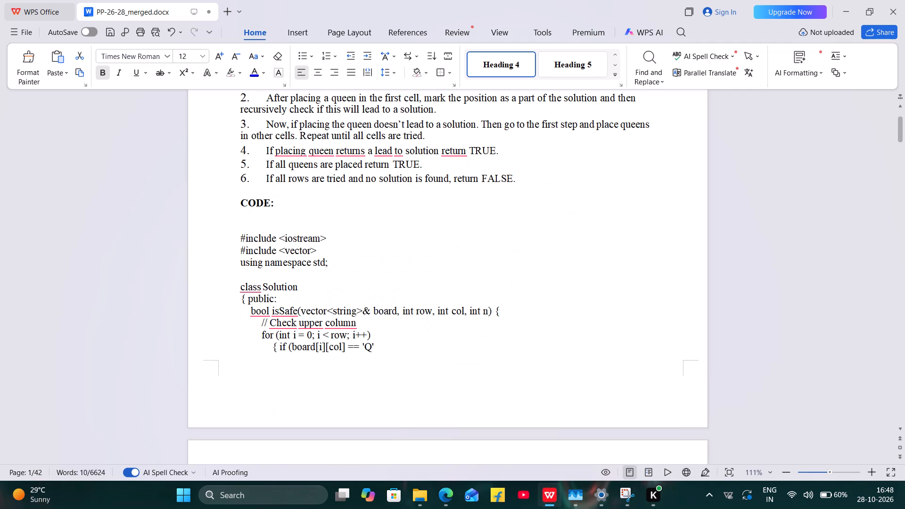
{"action": "scroll", "coordinate": [375, 254], "scroll_direction": "down", "scroll_amount": 20}
{"action": "scroll", "coordinate": [375, 254], "scroll_direction": "down", "scroll_amount": 6}
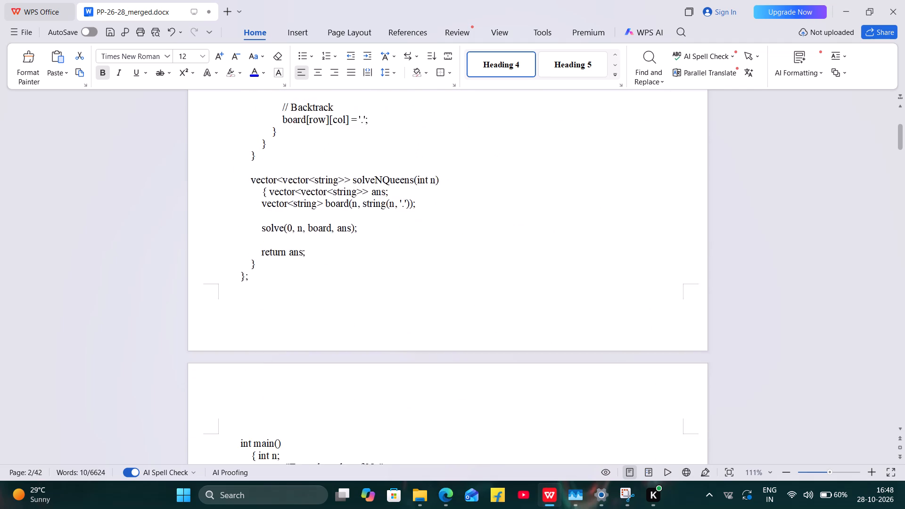
{"action": "scroll", "coordinate": [403, 287], "scroll_direction": "down", "scroll_amount": 20}
{"action": "scroll", "coordinate": [403, 287], "scroll_direction": "down", "scroll_amount": 14}
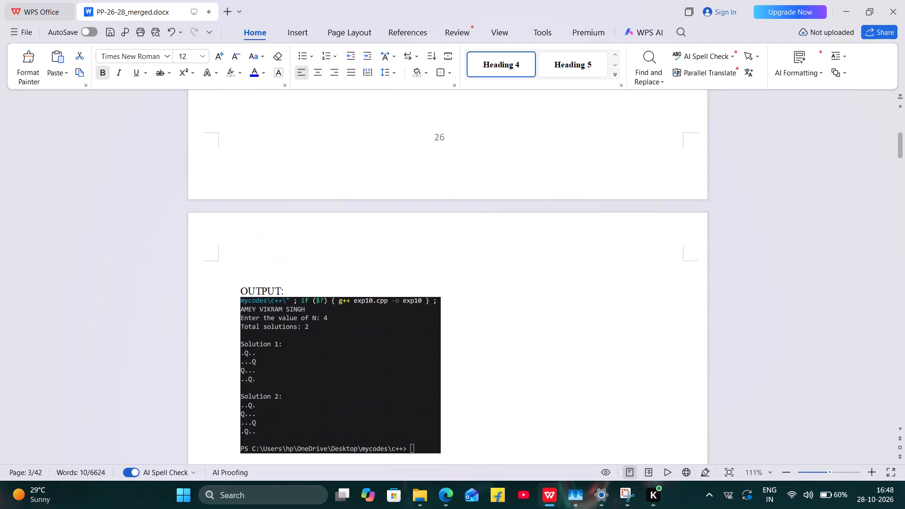
{"action": "left_click", "coordinate": [394, 349]}
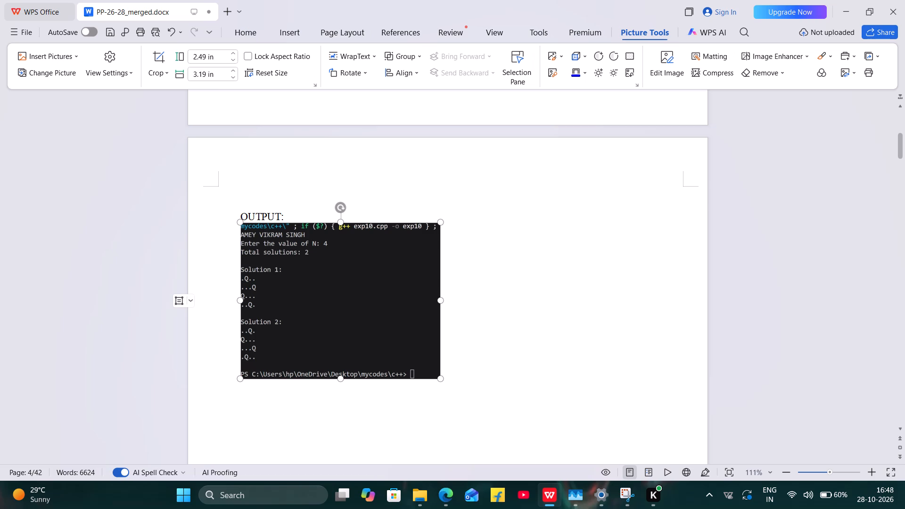
{"action": "double_click", "coordinate": [395, 337]}
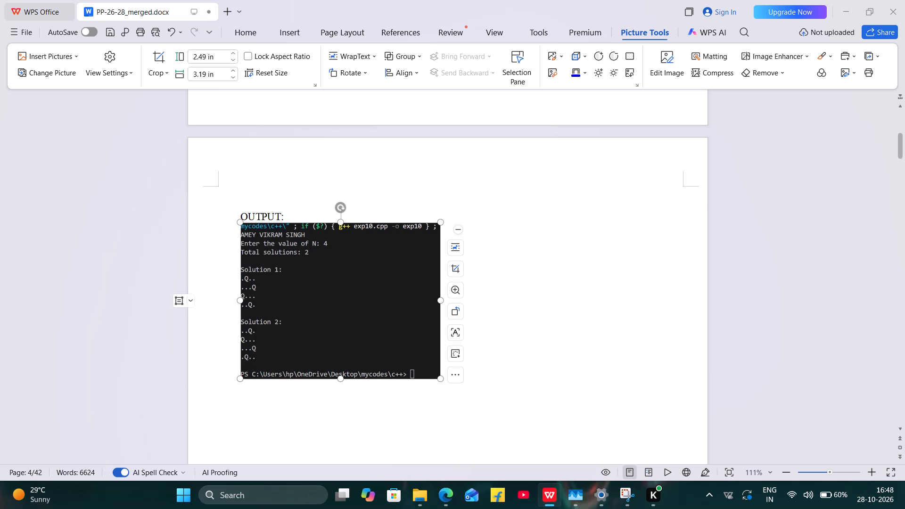
{"action": "key", "text": "ctrl+v"}
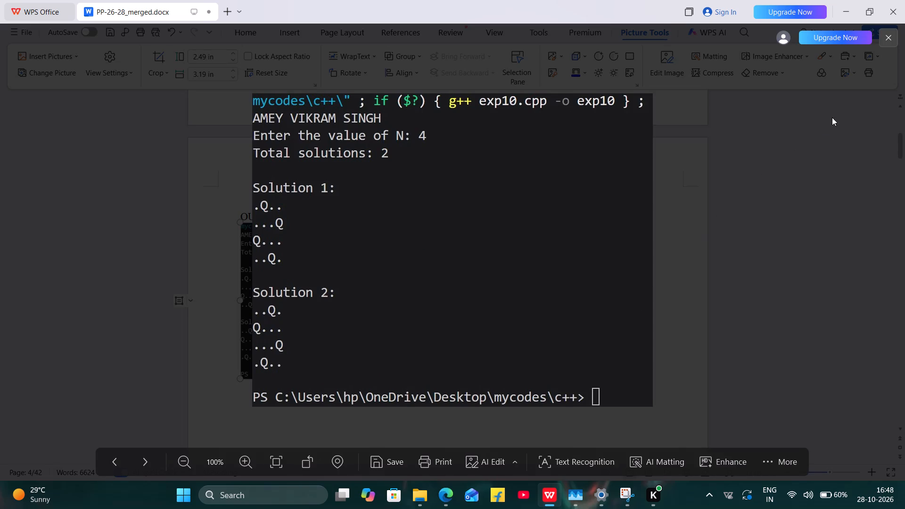
{"action": "left_click", "coordinate": [881, 36]}
{"action": "left_click", "coordinate": [281, 336]}
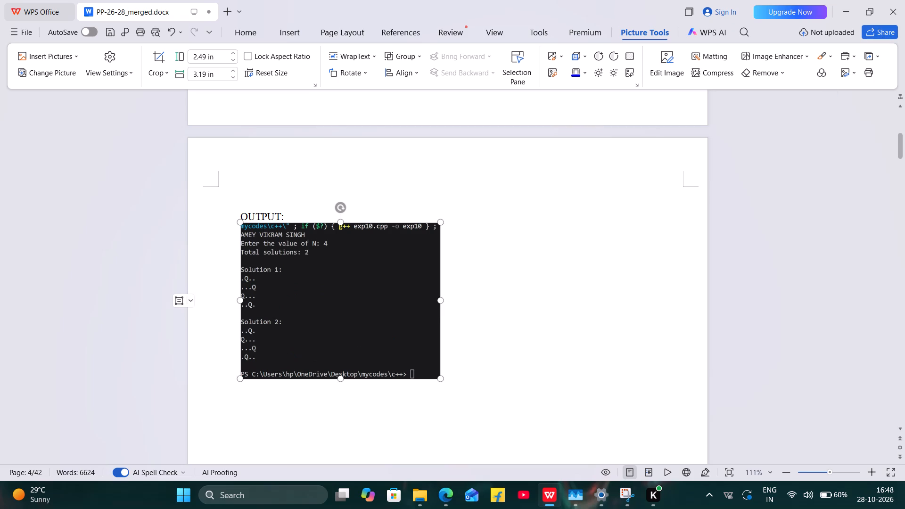
{"action": "key", "text": "ctrl+v"}
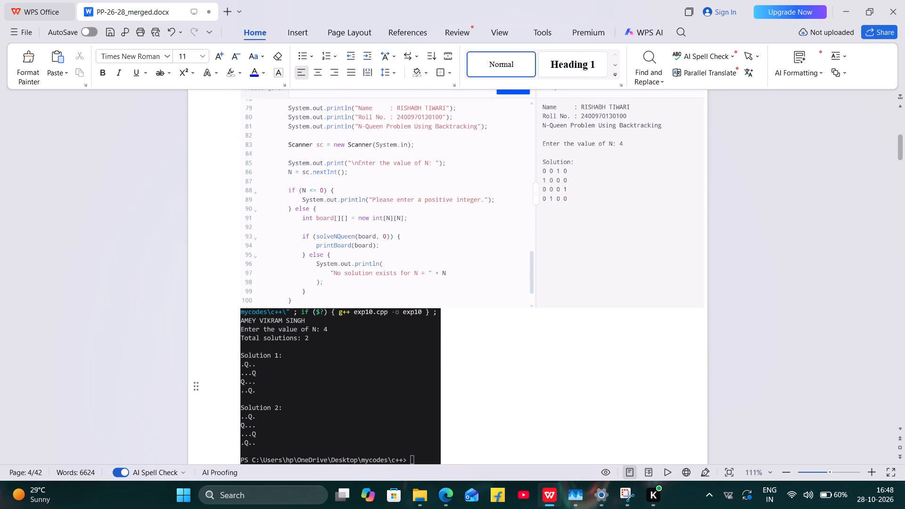
Cut the old terminal output picture below the pasted NQueen.java screenshot.
{"action": "left_click", "coordinate": [239, 352]}
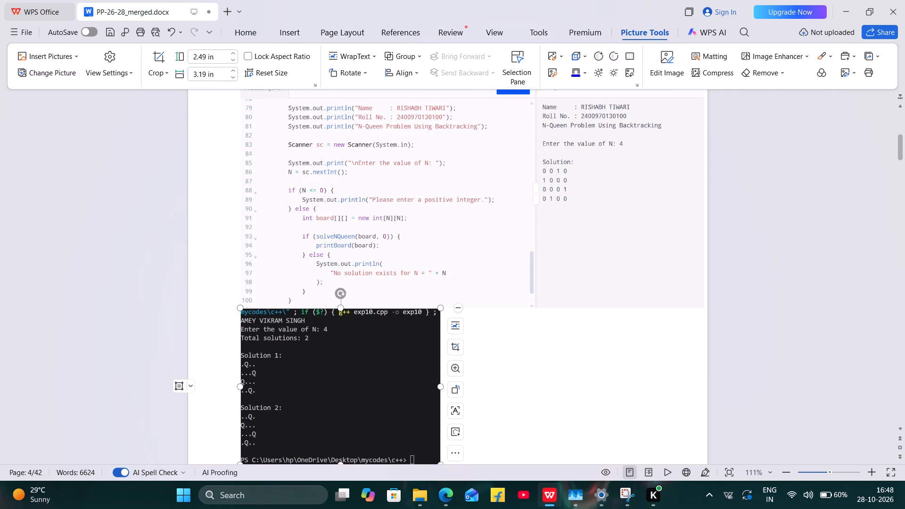
{"action": "key", "text": "ctrl+x"}
Shrink the NQueen.java screenshot proportionally to about 6.71 in wide and 3.29 in high.
{"action": "scroll", "coordinate": [401, 378], "scroll_direction": "up", "scroll_amount": 4}
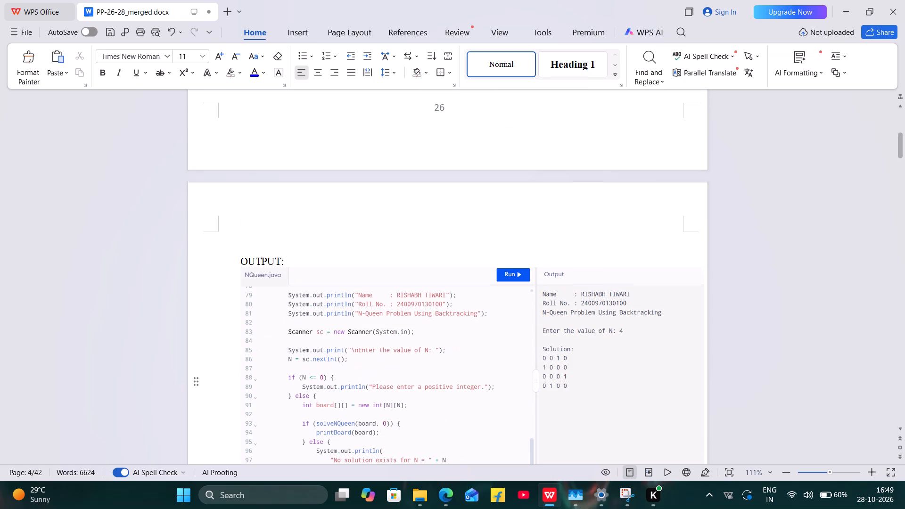
{"action": "scroll", "coordinate": [411, 365], "scroll_direction": "down", "scroll_amount": 3}
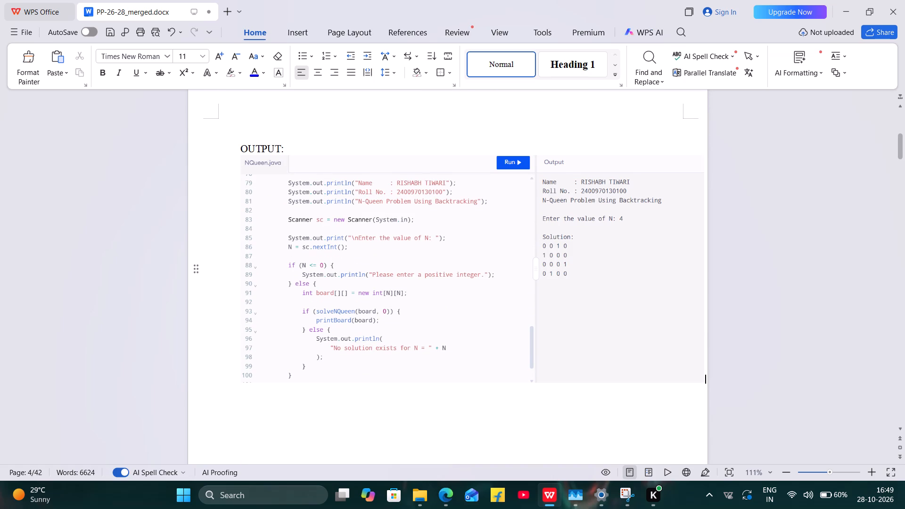
{"action": "left_click", "coordinate": [703, 378]}
{"action": "double_click", "coordinate": [698, 379]}
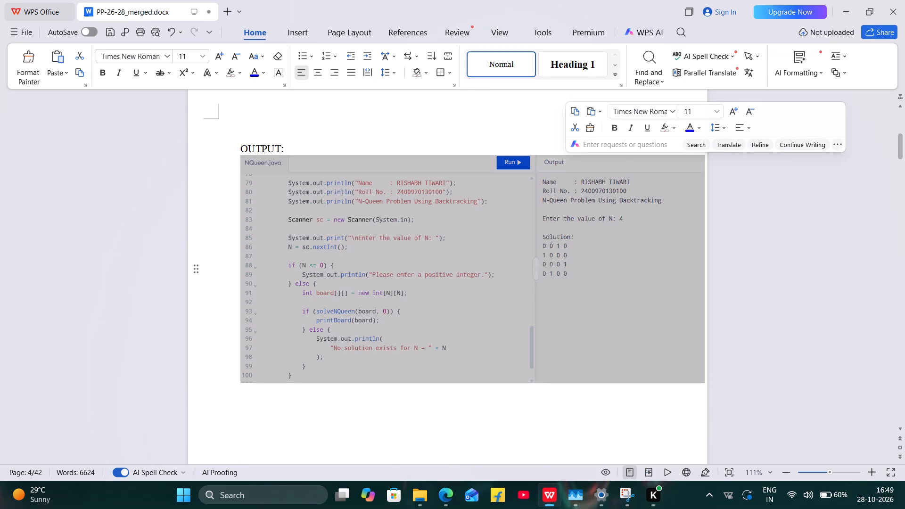
{"action": "left_click", "coordinate": [703, 383]}
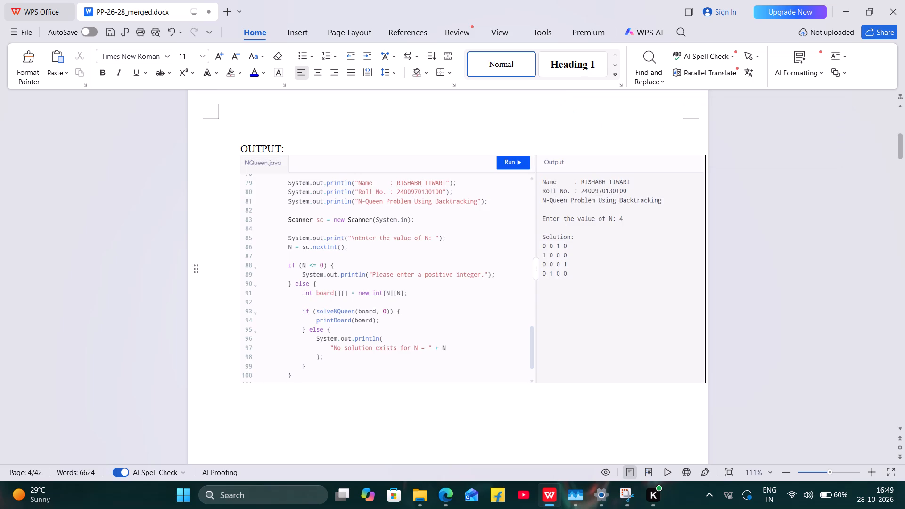
{"action": "left_click", "coordinate": [703, 383]}
{"action": "left_click_drag", "start_coordinate": [699, 380], "coordinate": [659, 367]}
{"action": "double_click", "coordinate": [702, 377]}
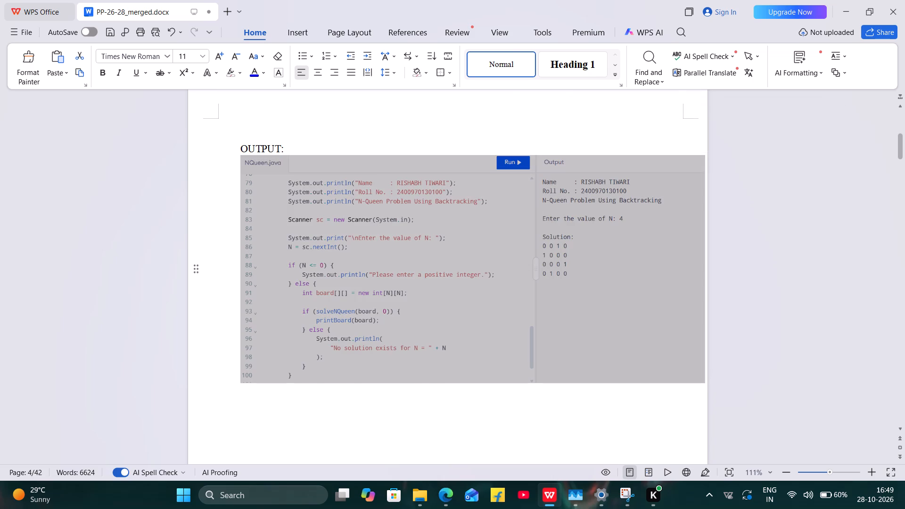
{"action": "left_click_drag", "start_coordinate": [242, 379], "coordinate": [242, 366]}
{"action": "left_click_drag", "start_coordinate": [243, 381], "coordinate": [241, 376]}
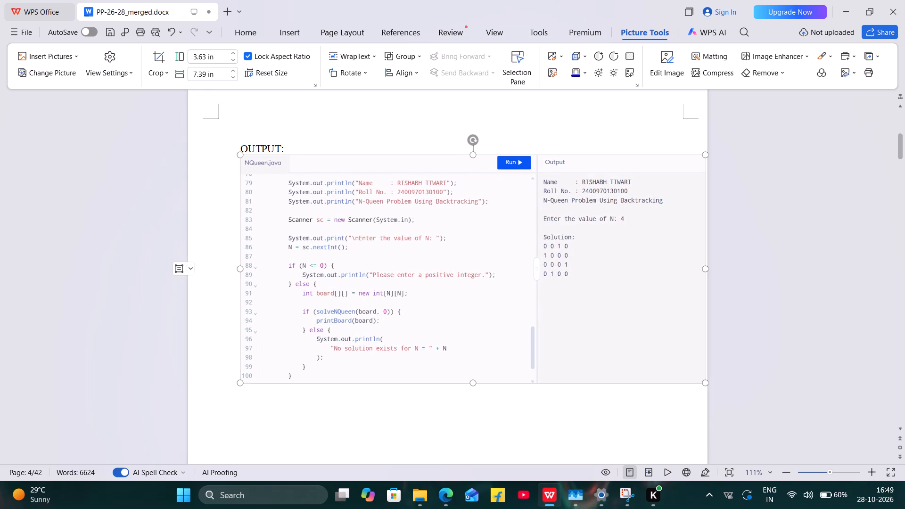
{"action": "left_click_drag", "start_coordinate": [705, 380], "coordinate": [651, 359]}
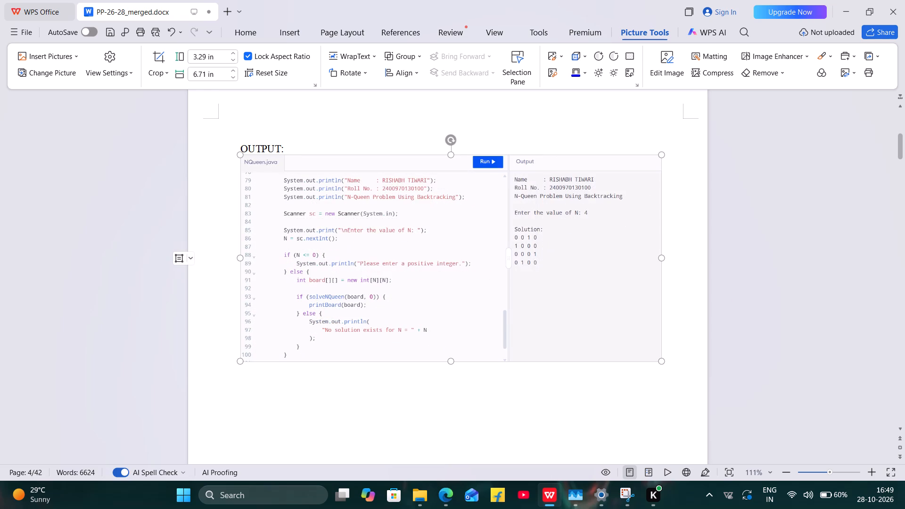
{"action": "left_click", "coordinate": [553, 402]}
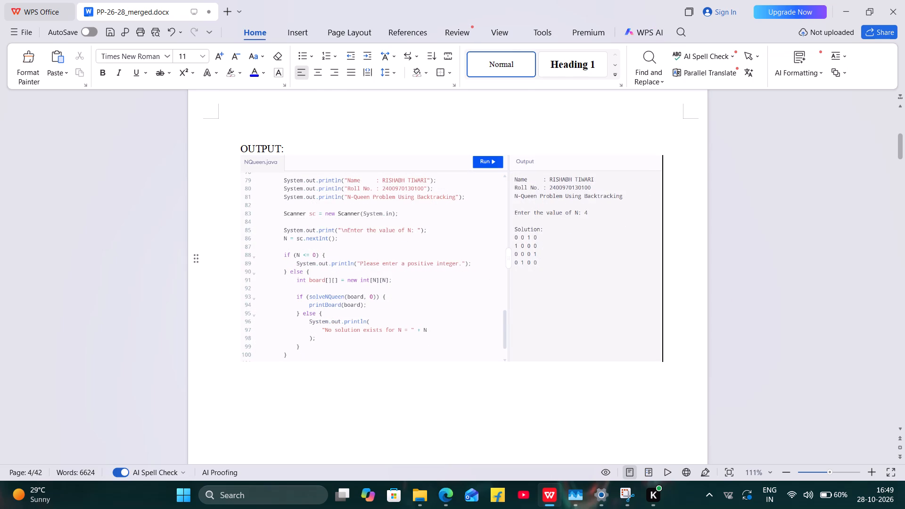
Insert a blank line between the OUTPUT heading and the NQueen.java screenshot.
{"action": "left_click", "coordinate": [341, 155]}
{"action": "left_click", "coordinate": [314, 150]}
{"action": "key", "text": "Return"}
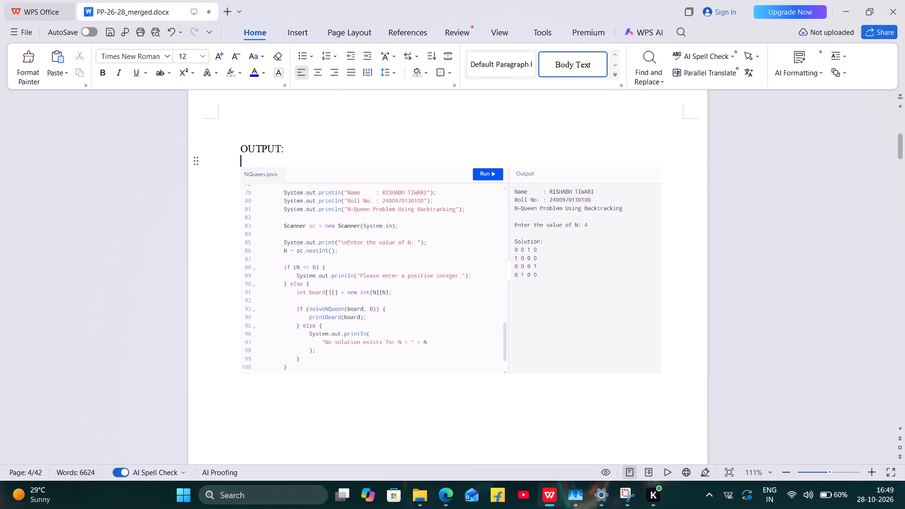
Switch to the online Java compiler in Edge and copy the NQueen.java code from the import line to the final closing brace.
{"action": "scroll", "coordinate": [374, 157], "scroll_direction": "up", "scroll_amount": 2}
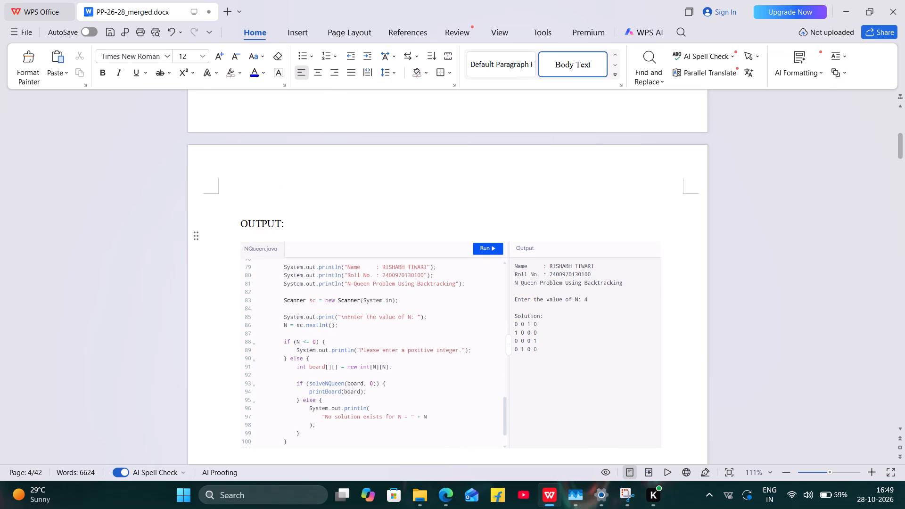
{"action": "scroll", "coordinate": [345, 229], "scroll_direction": "up", "scroll_amount": 6}
{"action": "scroll", "coordinate": [252, 233], "scroll_direction": "up", "scroll_amount": 5}
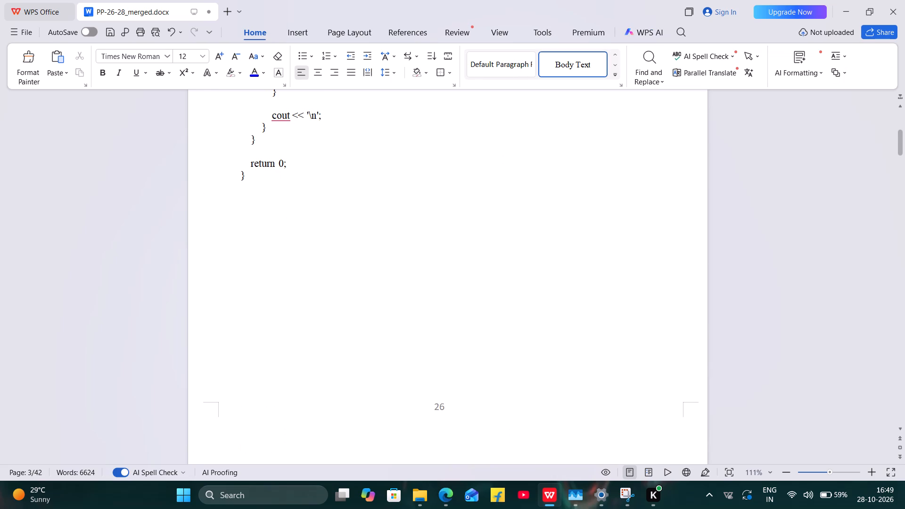
{"action": "left_click", "coordinate": [445, 503]}
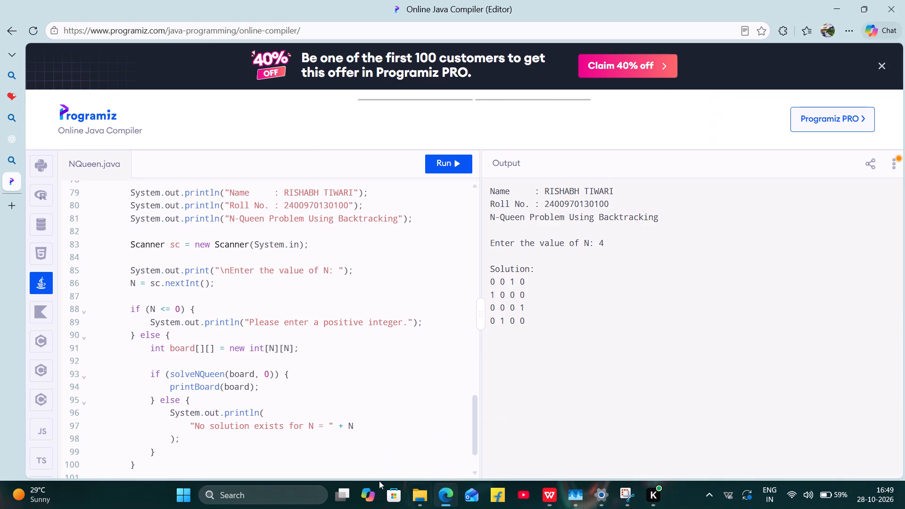
{"action": "scroll", "coordinate": [329, 454], "scroll_direction": "down", "scroll_amount": 3}
{"action": "scroll", "coordinate": [275, 458], "scroll_direction": "down", "scroll_amount": 5}
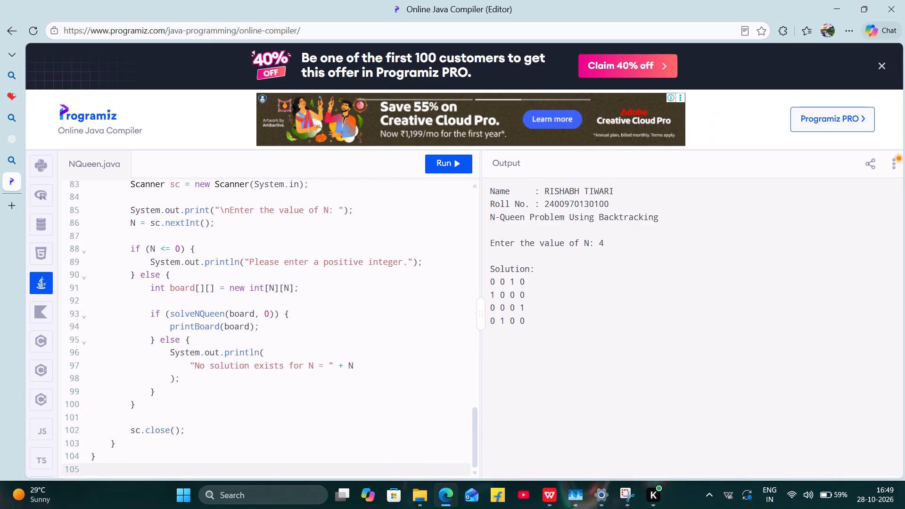
{"action": "left_click_drag", "start_coordinate": [97, 461], "coordinate": [103, 6]}
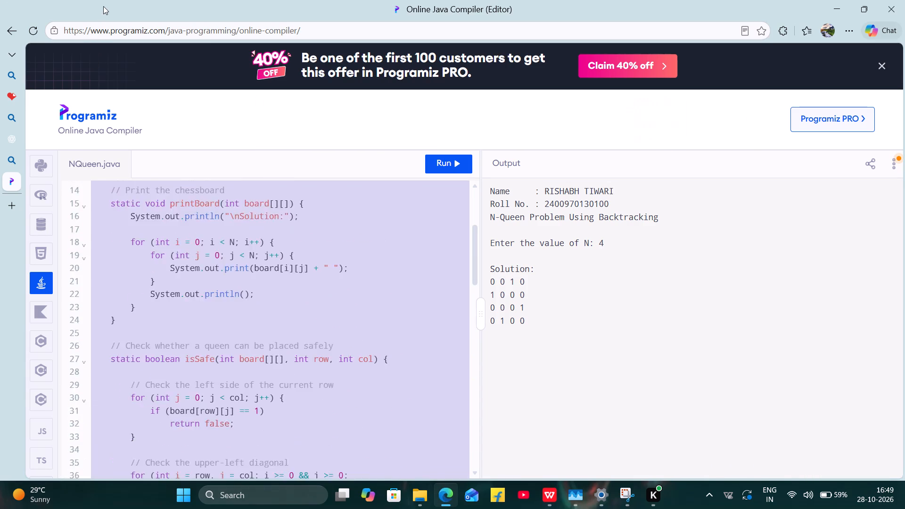
{"action": "left_click_drag", "start_coordinate": [103, 6], "coordinate": [107, 0]}
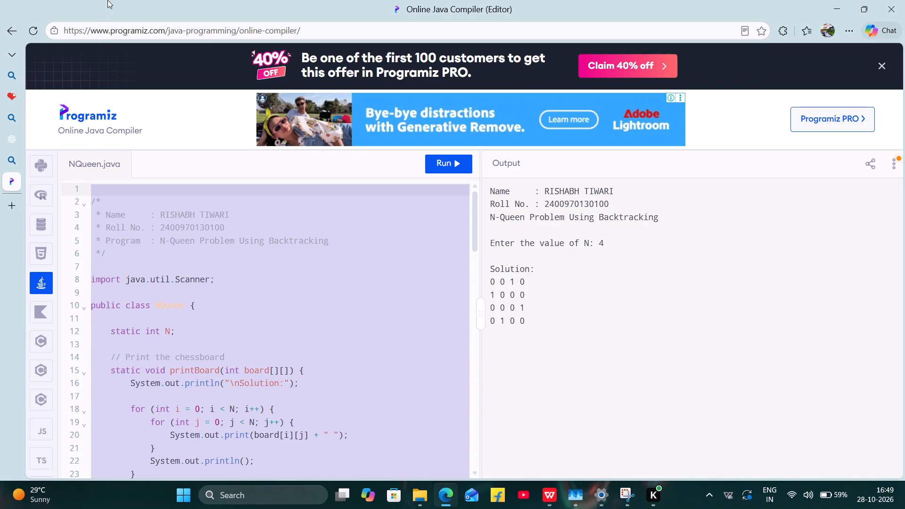
{"action": "key", "text": "ctrl+c"}
{"action": "key", "text": "ctrl+c"}
{"action": "key", "text": "ctrl+c"}
{"action": "left_click", "coordinate": [309, 324]}
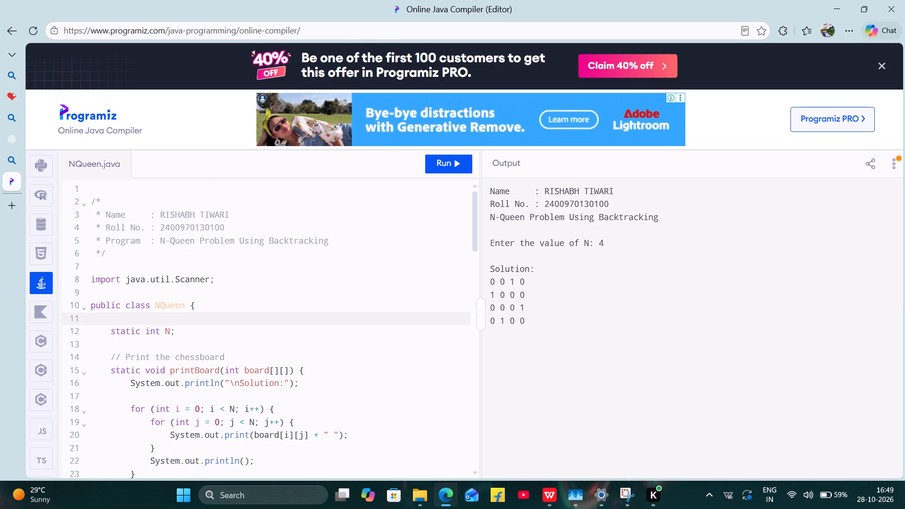
{"action": "left_click_drag", "start_coordinate": [88, 274], "coordinate": [268, 508]}
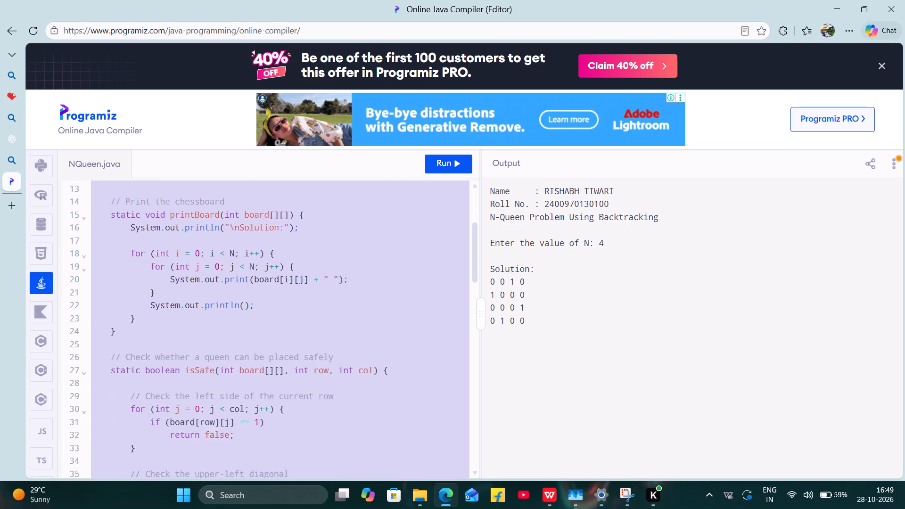
{"action": "left_click_drag", "start_coordinate": [268, 508], "coordinate": [273, 508]}
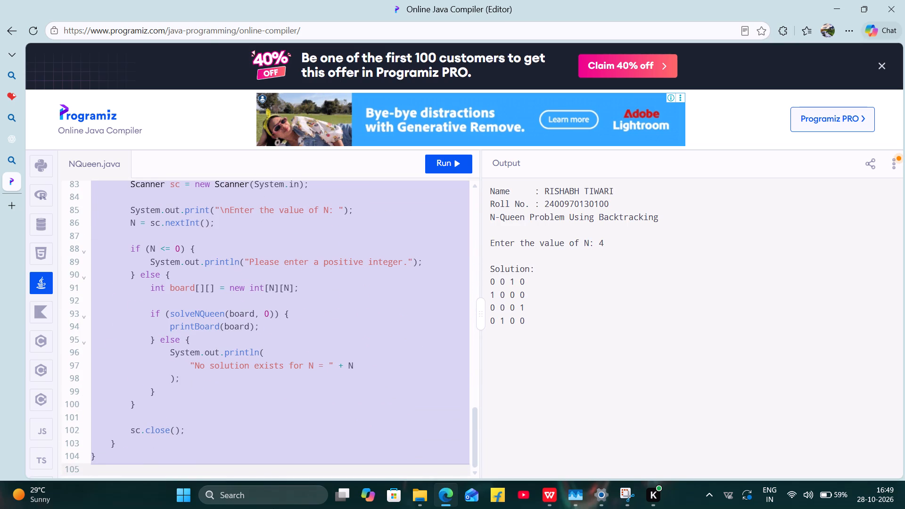
{"action": "key", "text": "ctrl+c"}
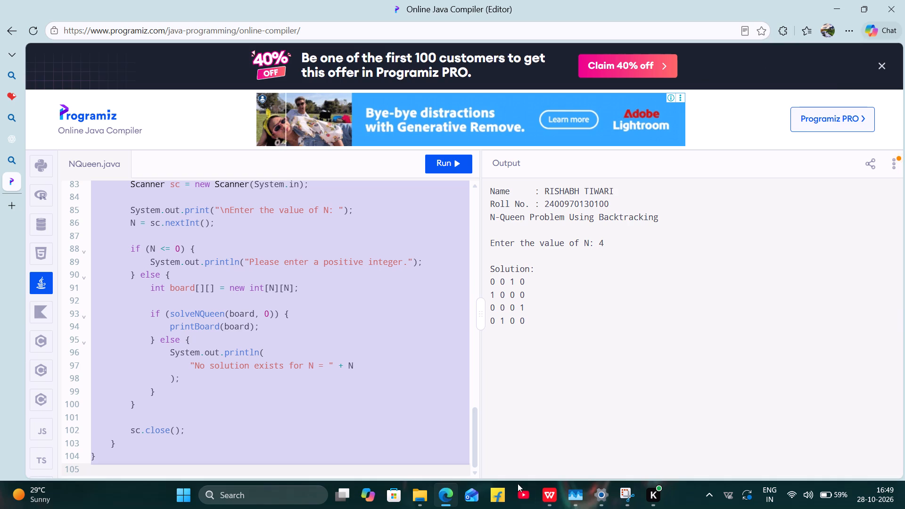
In the WPS document, replace the entire C++ program under the CODE heading, from the first #include line to the last brace, with the copied NQueen.java code.
{"action": "left_click", "coordinate": [558, 501]}
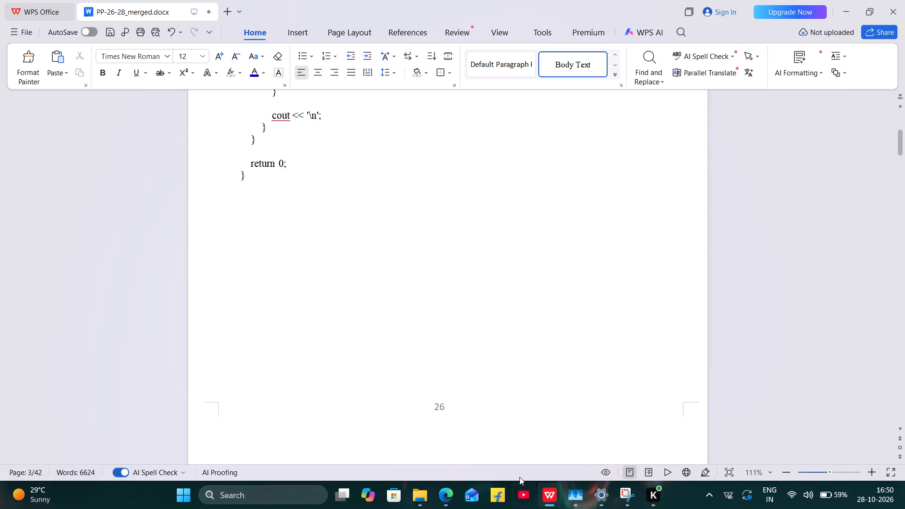
{"action": "scroll", "coordinate": [337, 365], "scroll_direction": "up", "scroll_amount": 4}
{"action": "left_click_drag", "start_coordinate": [261, 339], "coordinate": [122, 42]}
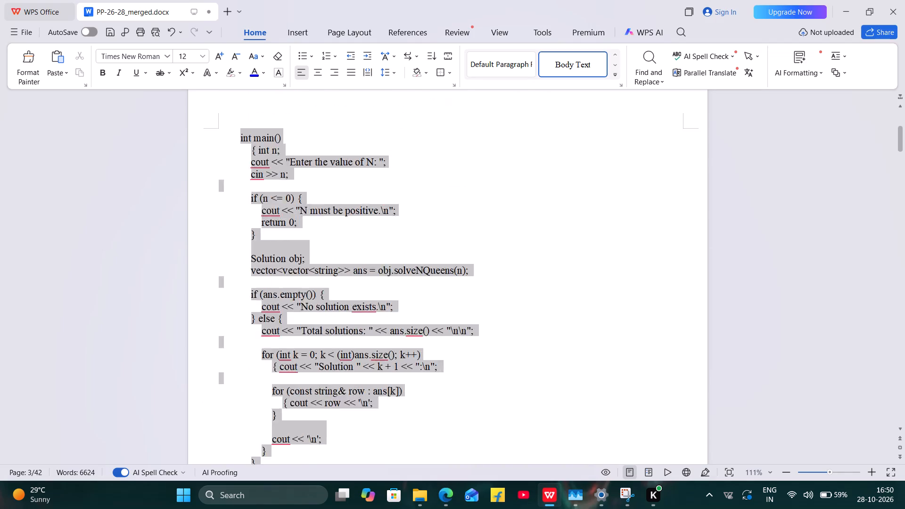
{"action": "left_click_drag", "start_coordinate": [122, 42], "coordinate": [225, 429]}
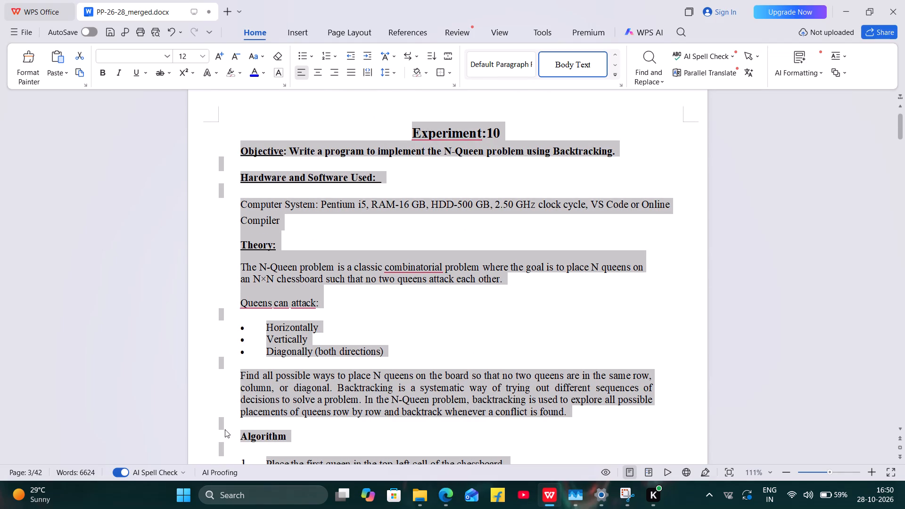
{"action": "left_click_drag", "start_coordinate": [225, 429], "coordinate": [791, 9]}
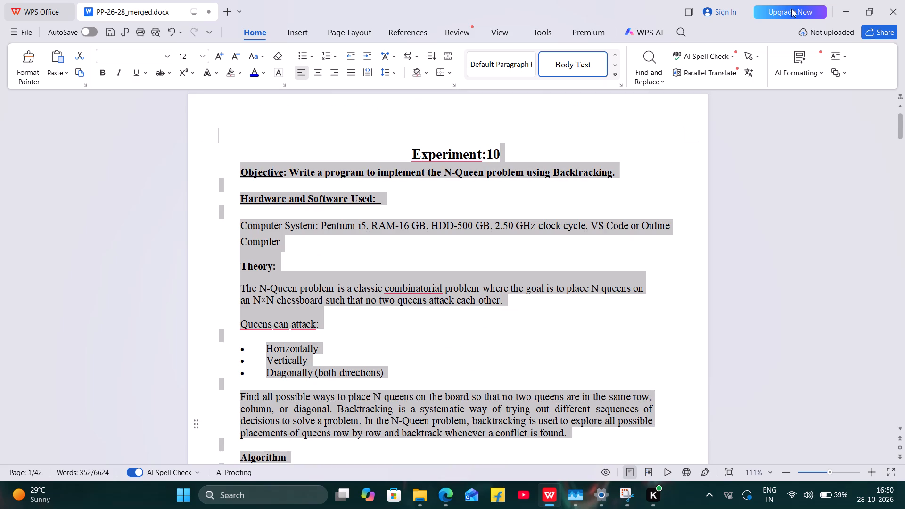
{"action": "left_click_drag", "start_coordinate": [791, 9], "coordinate": [633, 429]}
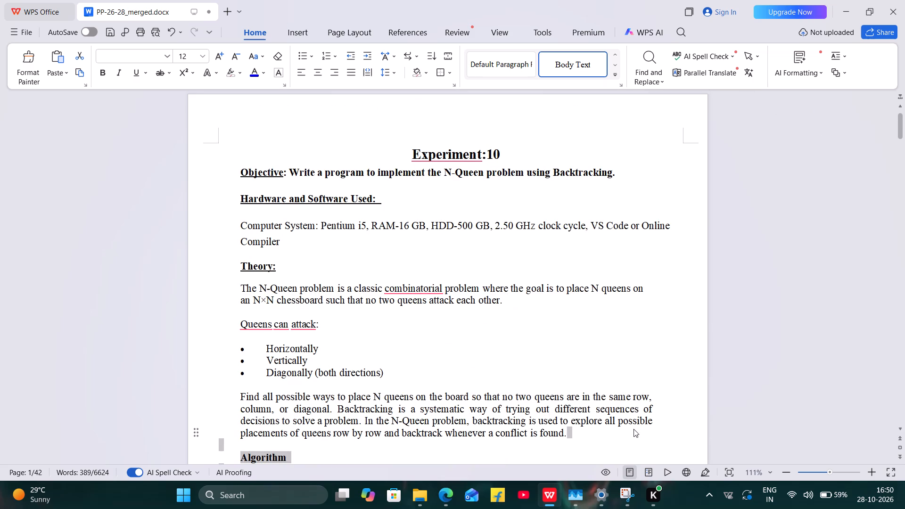
{"action": "left_click_drag", "start_coordinate": [633, 429], "coordinate": [479, 173]}
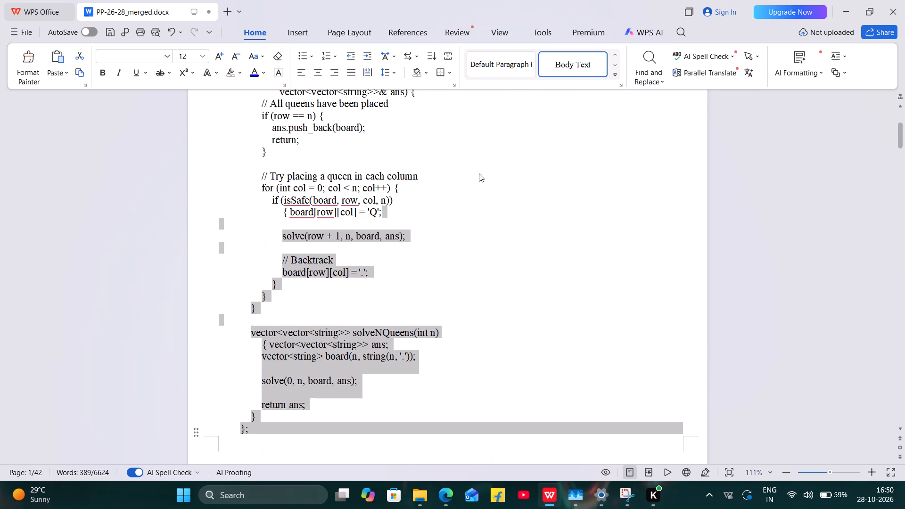
{"action": "left_click_drag", "start_coordinate": [479, 173], "coordinate": [435, 136]}
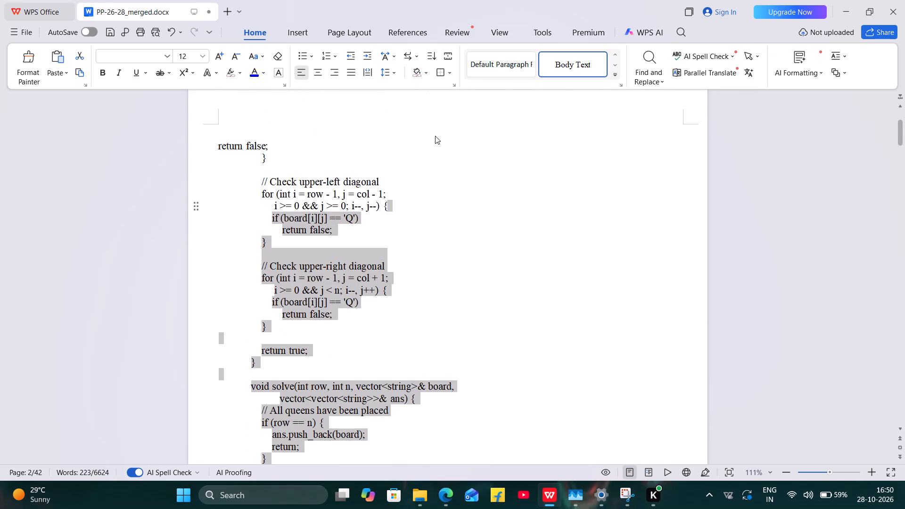
{"action": "left_click_drag", "start_coordinate": [435, 136], "coordinate": [408, 92]}
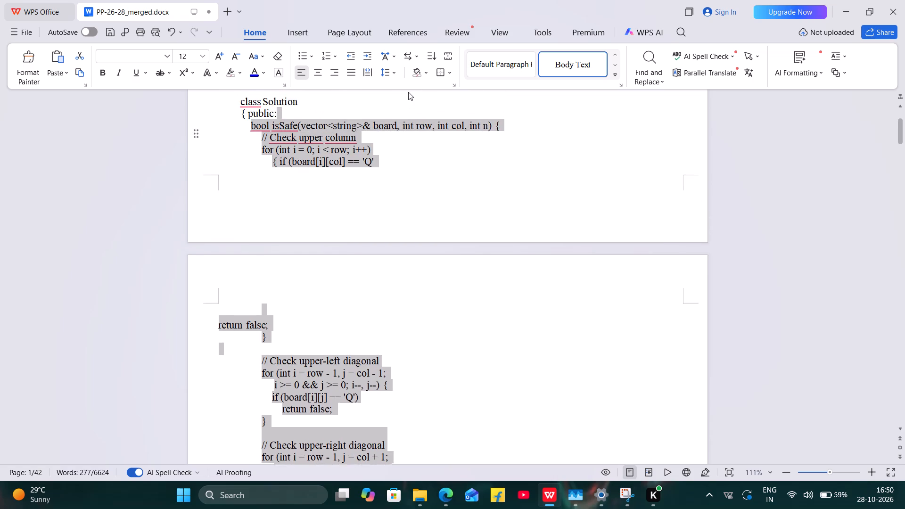
{"action": "left_click_drag", "start_coordinate": [408, 92], "coordinate": [262, 162]}
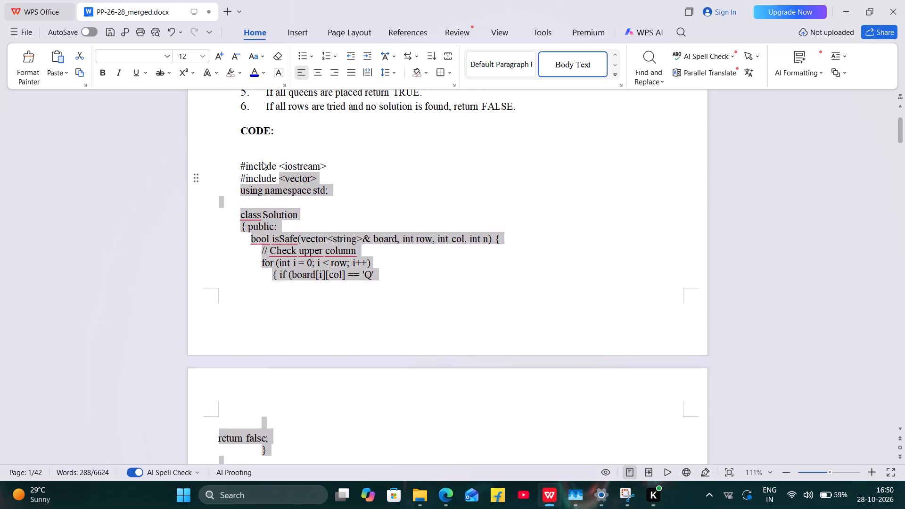
{"action": "left_click_drag", "start_coordinate": [262, 162], "coordinate": [233, 163]}
{"action": "key", "text": "BackSpace"}
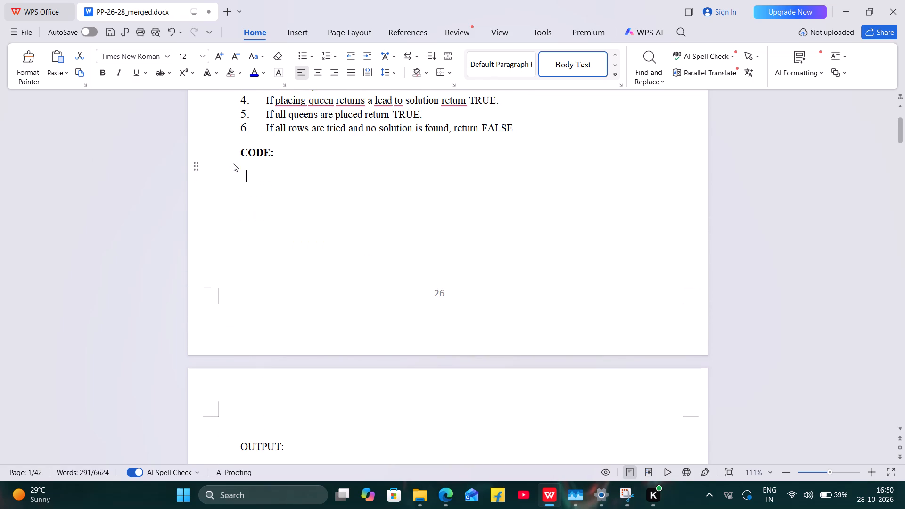
{"action": "key", "text": "ctrl+v"}
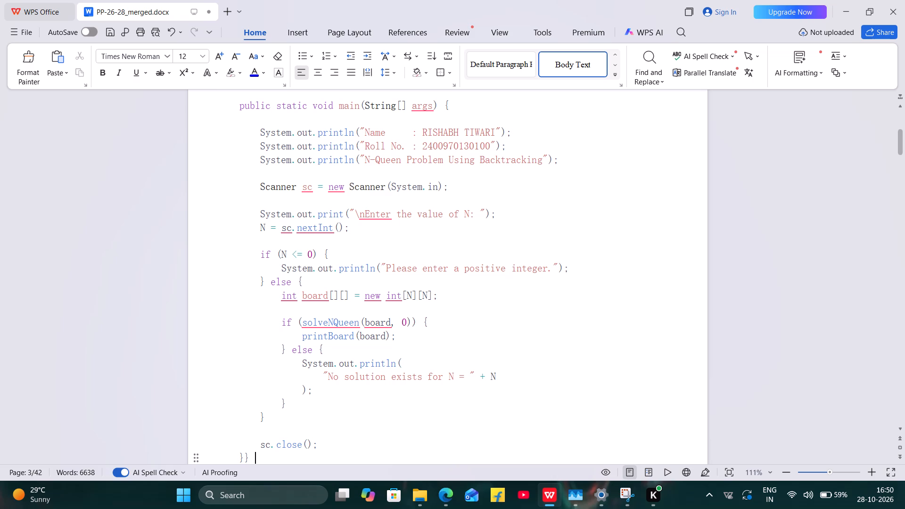
Set the font of the whole pasted Java program, from the import line to the closing braces, to Times New Roman.
{"action": "scroll", "coordinate": [368, 238], "scroll_direction": "down", "scroll_amount": 8}
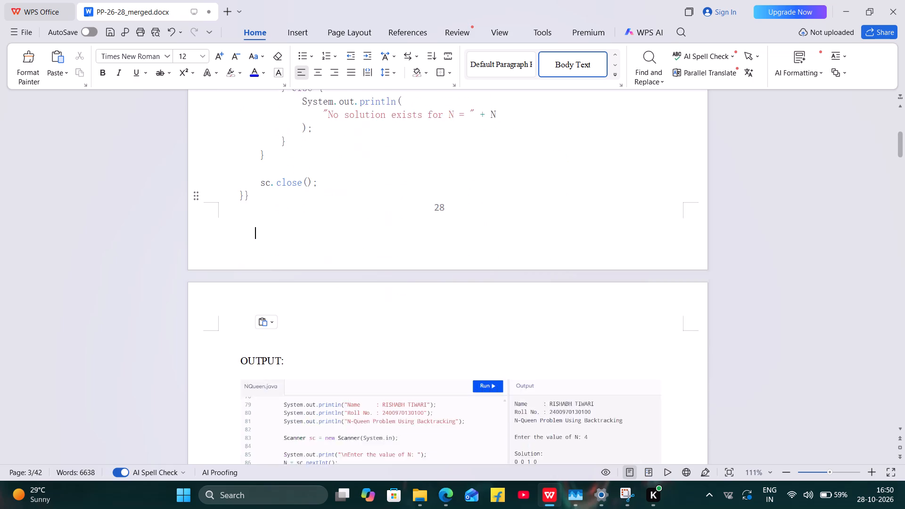
{"action": "scroll", "coordinate": [368, 238], "scroll_direction": "down", "scroll_amount": 8}
{"action": "scroll", "coordinate": [368, 238], "scroll_direction": "up", "scroll_amount": 6}
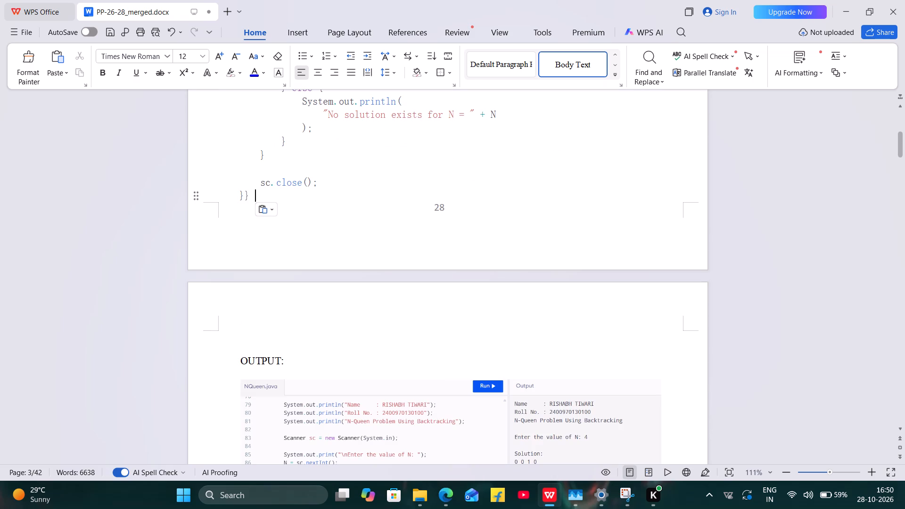
{"action": "left_click_drag", "start_coordinate": [252, 195], "coordinate": [244, 86]}
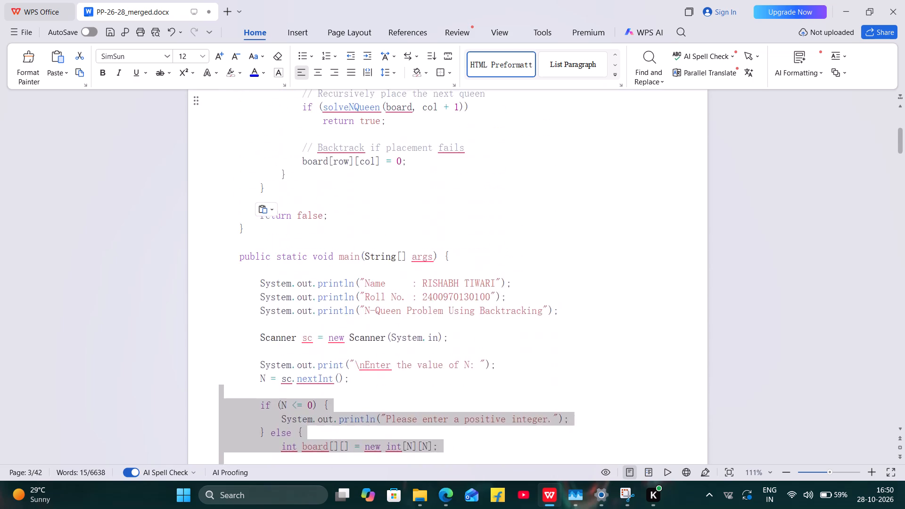
{"action": "left_click_drag", "start_coordinate": [244, 86], "coordinate": [247, 96]}
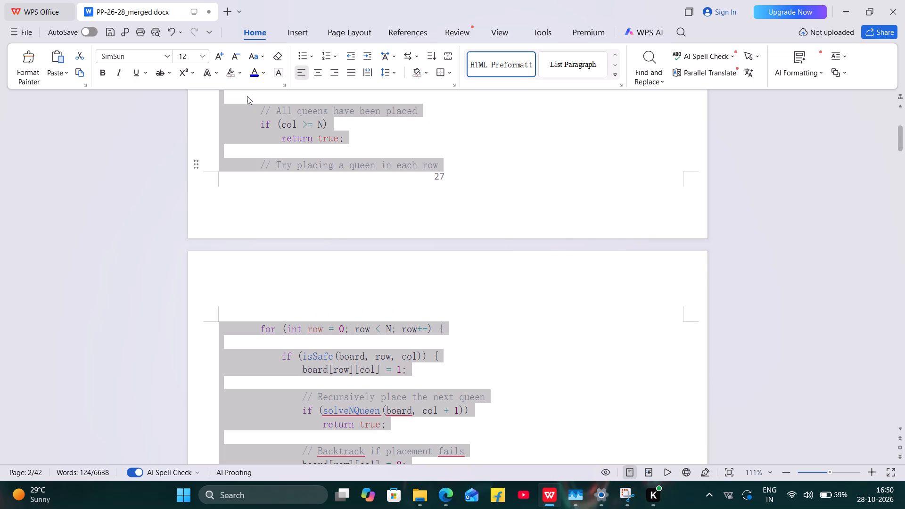
{"action": "left_click_drag", "start_coordinate": [247, 96], "coordinate": [247, 95]}
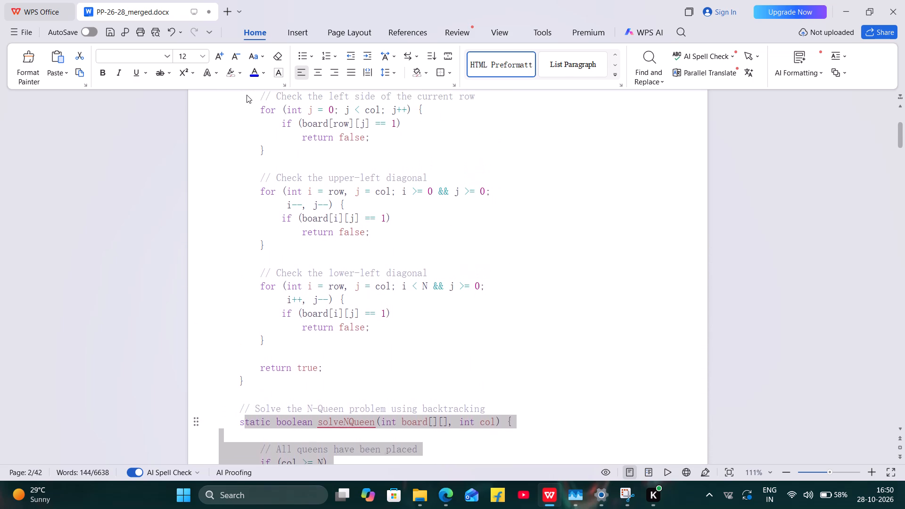
{"action": "left_click_drag", "start_coordinate": [247, 95], "coordinate": [228, 100]}
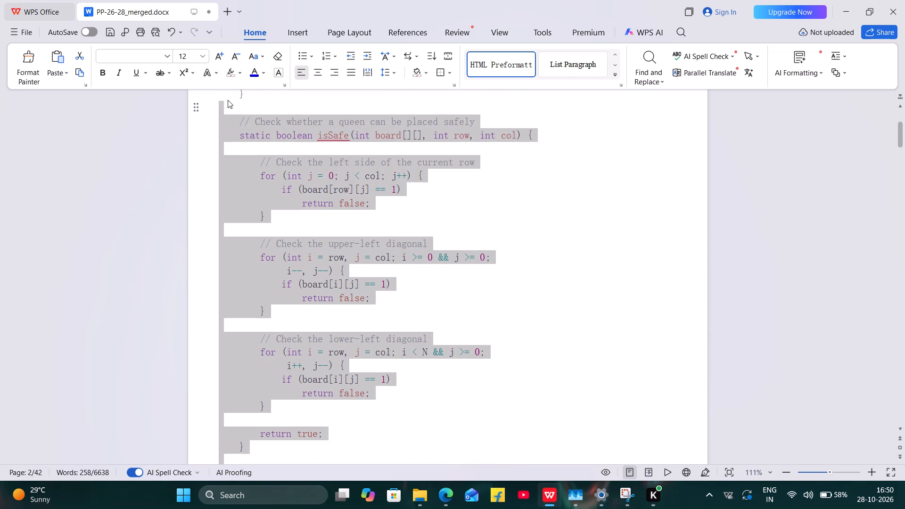
{"action": "left_click_drag", "start_coordinate": [228, 100], "coordinate": [242, 198]}
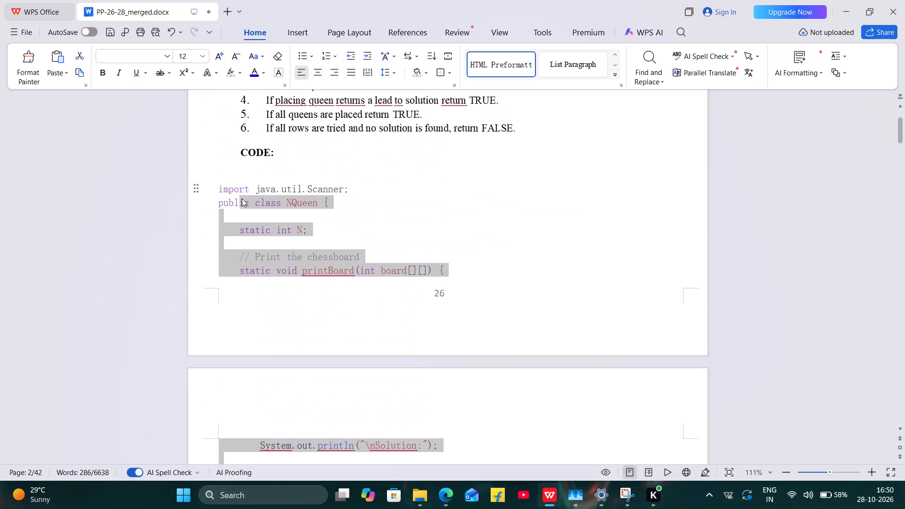
{"action": "left_click_drag", "start_coordinate": [242, 198], "coordinate": [219, 184]}
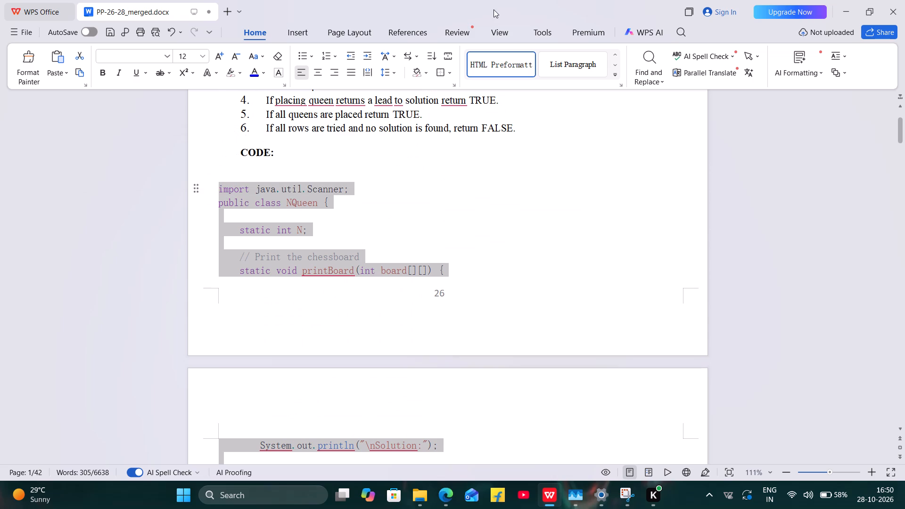
{"action": "left_click", "coordinate": [165, 57]}
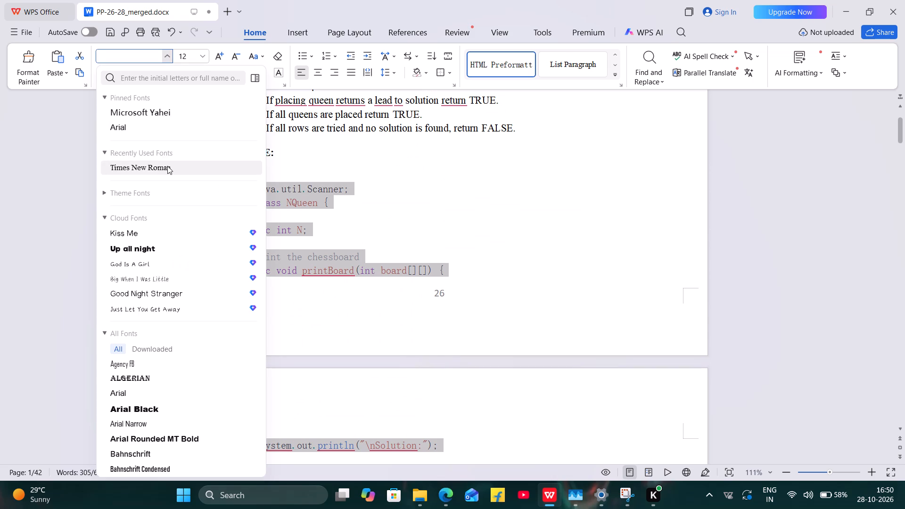
{"action": "left_click", "coordinate": [167, 166]}
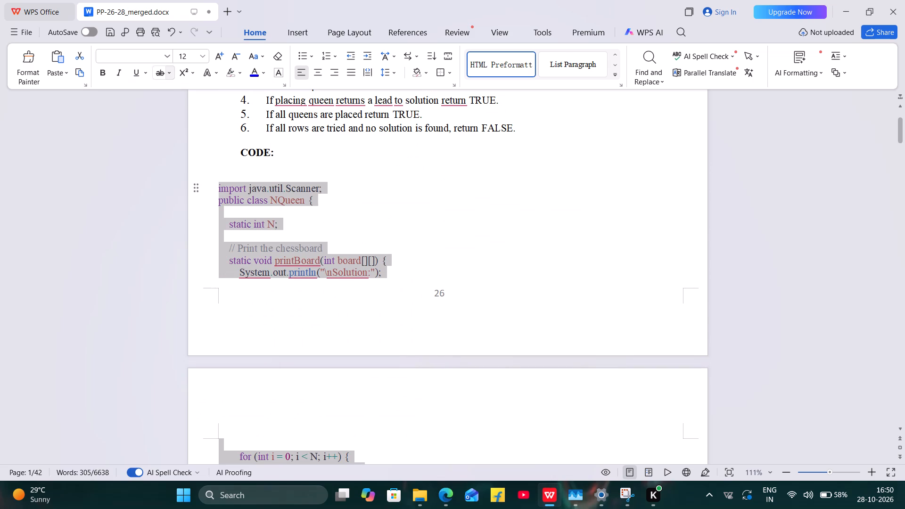
Change the font colour of the selected Java program to black and reapply Times New Roman to it.
{"action": "left_click", "coordinate": [219, 71]}
{"action": "left_click", "coordinate": [219, 71]}
{"action": "left_click", "coordinate": [267, 72]}
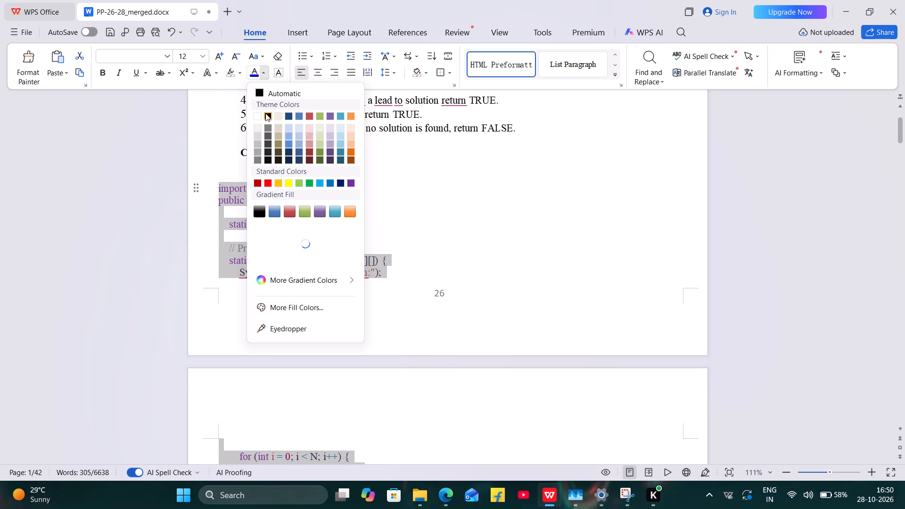
{"action": "left_click", "coordinate": [265, 113]}
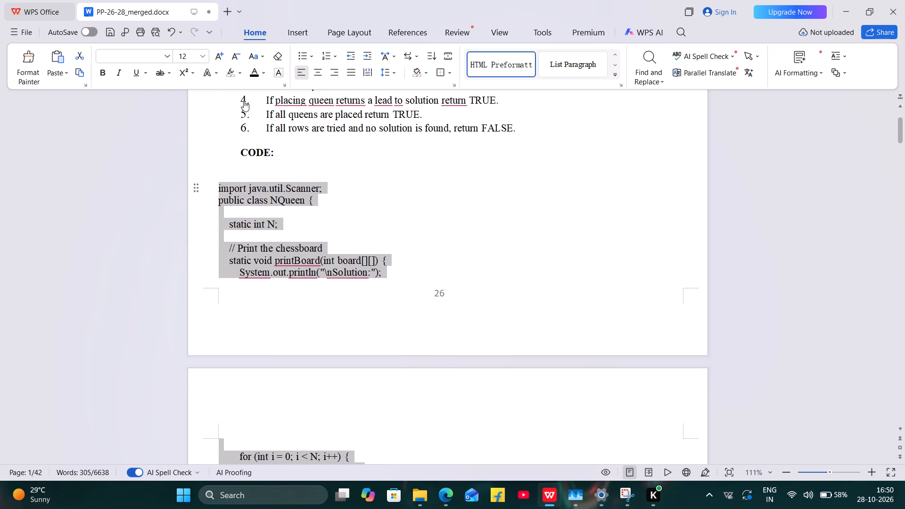
{"action": "left_click", "coordinate": [168, 57]}
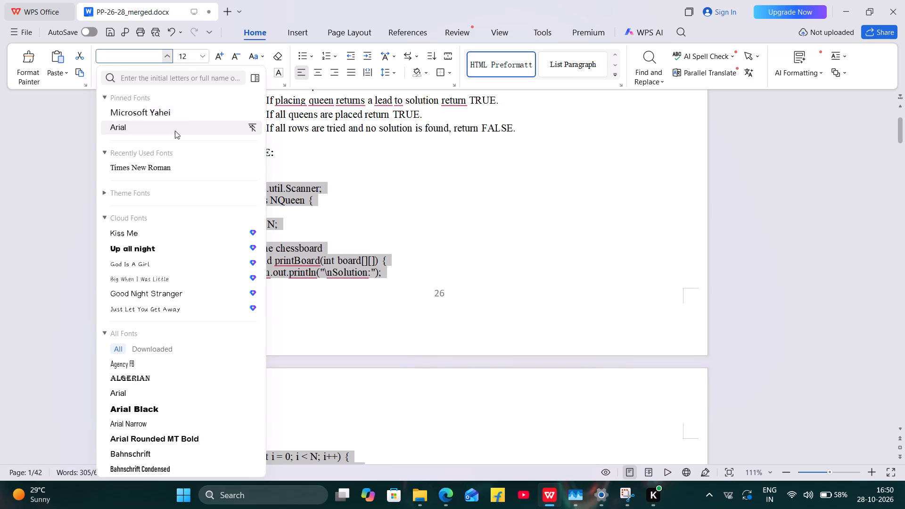
{"action": "left_click", "coordinate": [185, 166]}
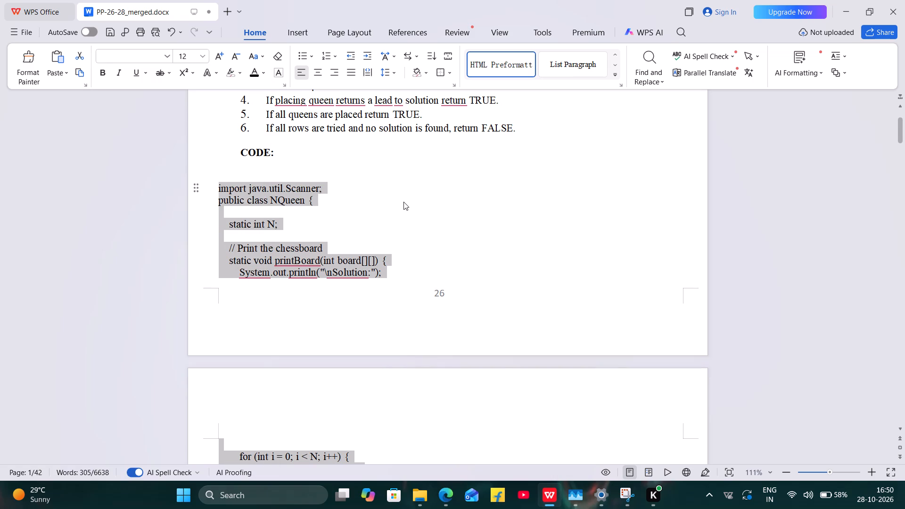
{"action": "left_click", "coordinate": [403, 202]}
Look through the reformatted Java program across its pages to check its font, colour and layout.
{"action": "scroll", "coordinate": [403, 202], "scroll_direction": "down", "scroll_amount": 18}
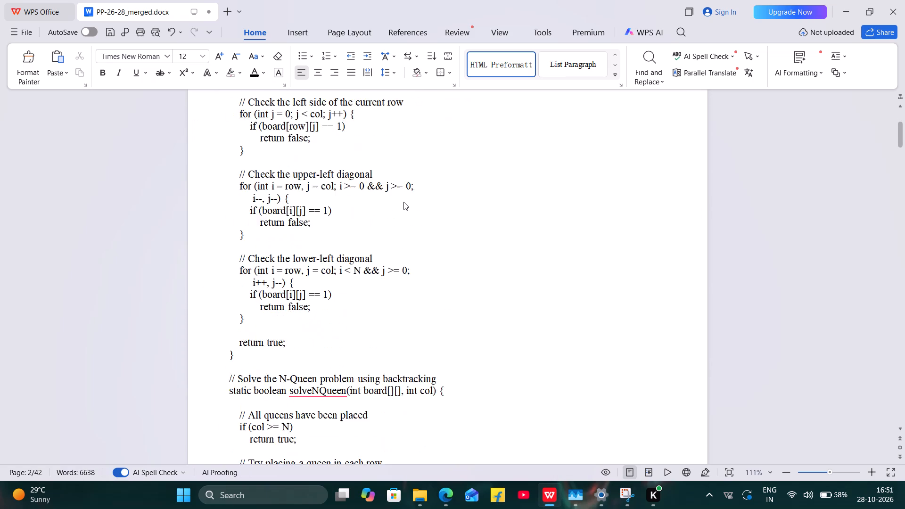
{"action": "scroll", "coordinate": [403, 202], "scroll_direction": "down", "scroll_amount": 17}
{"action": "scroll", "coordinate": [411, 311], "scroll_direction": "down", "scroll_amount": 7}
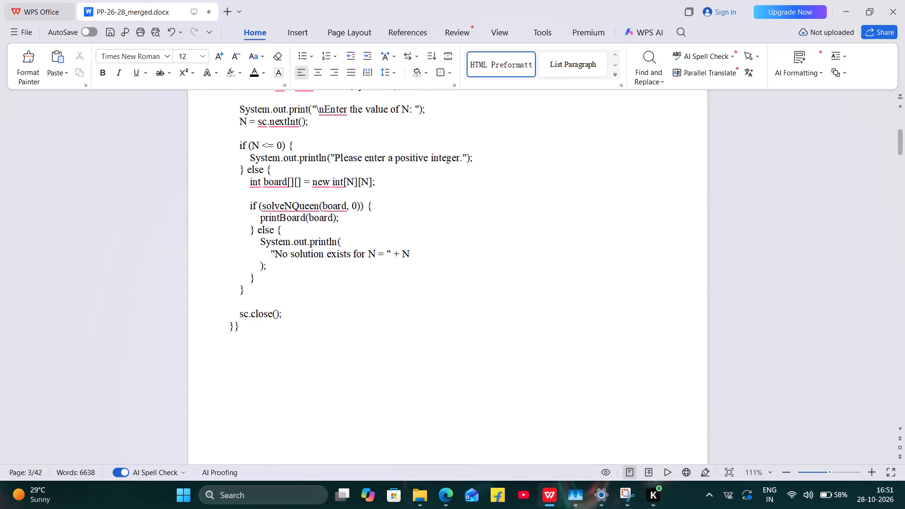
{"action": "left_click_drag", "start_coordinate": [257, 335], "coordinate": [239, 93]}
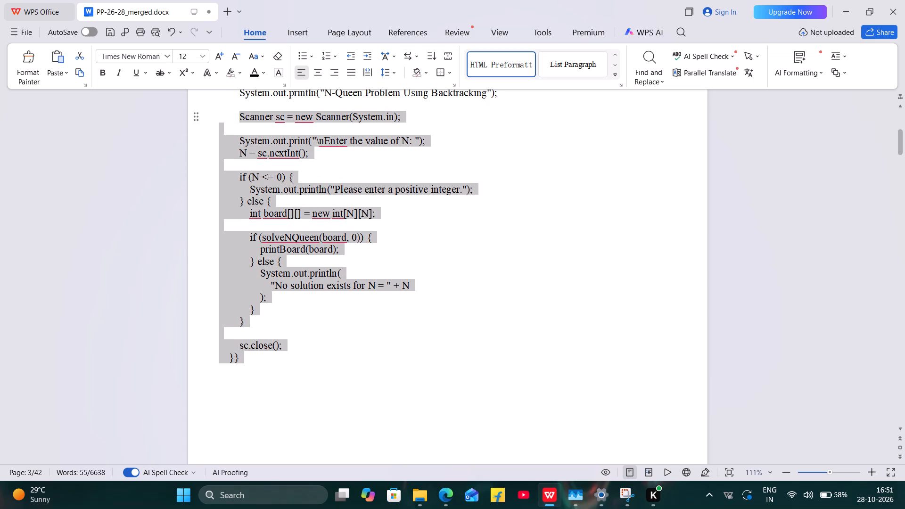
{"action": "left_click", "coordinate": [462, 246]}
{"action": "scroll", "coordinate": [434, 227], "scroll_direction": "up", "scroll_amount": 14}
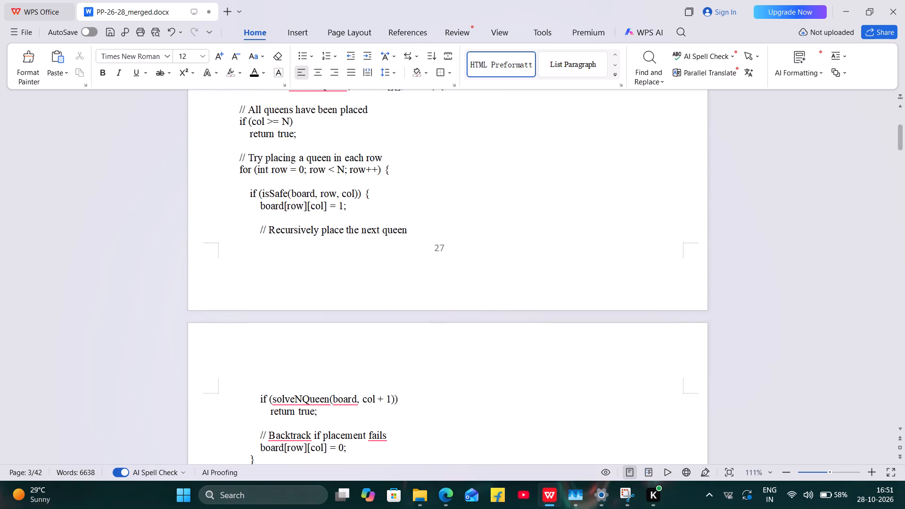
{"action": "scroll", "coordinate": [372, 277], "scroll_direction": "up", "scroll_amount": 5}
{"action": "scroll", "coordinate": [465, 284], "scroll_direction": "up", "scroll_amount": 5}
{"action": "scroll", "coordinate": [337, 289], "scroll_direction": "up", "scroll_amount": 5}
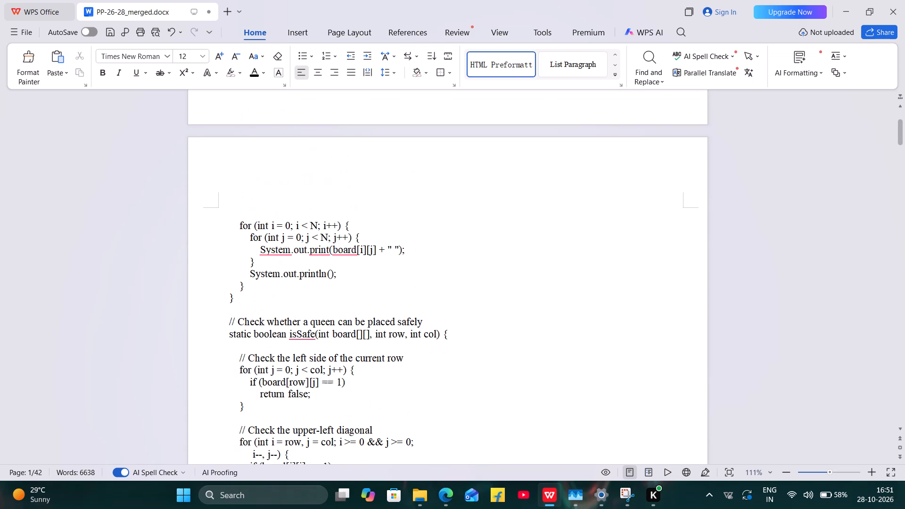
{"action": "scroll", "coordinate": [321, 302], "scroll_direction": "down", "scroll_amount": 3}
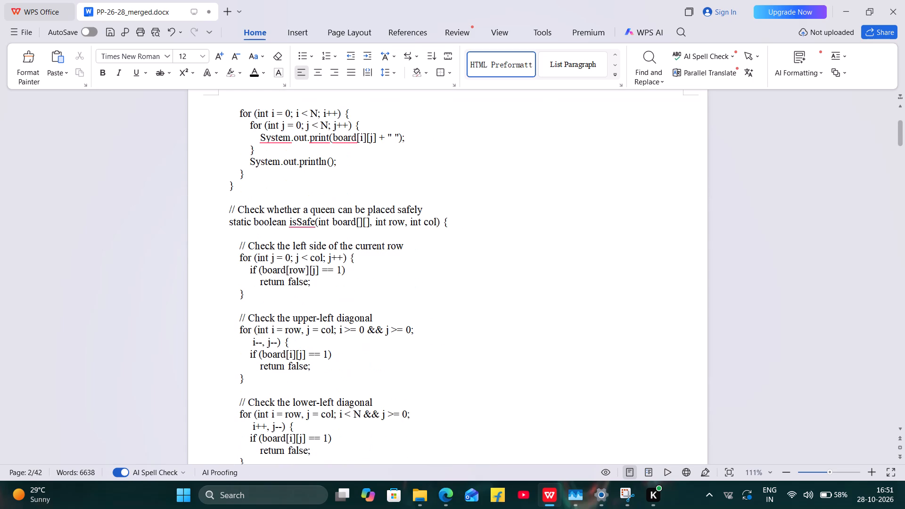
{"action": "scroll", "coordinate": [321, 332], "scroll_direction": "down", "scroll_amount": 3}
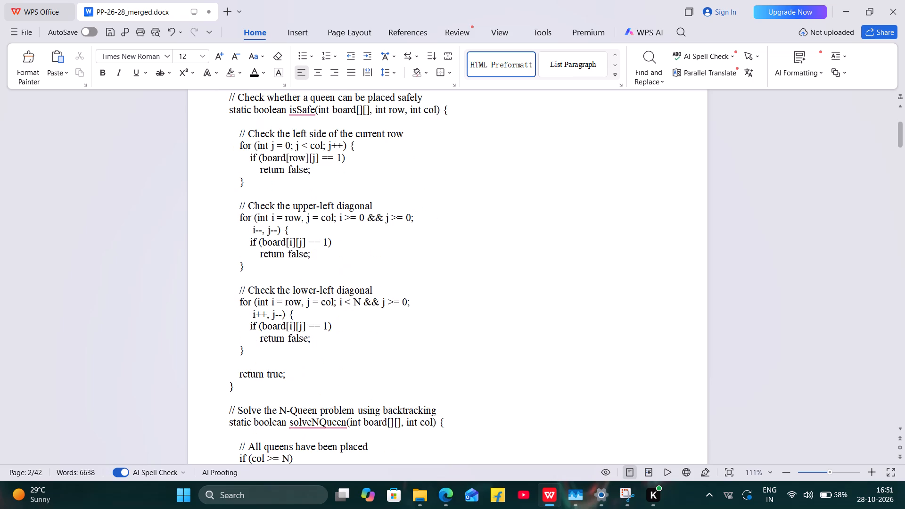
{"action": "scroll", "coordinate": [320, 347], "scroll_direction": "down", "scroll_amount": 14}
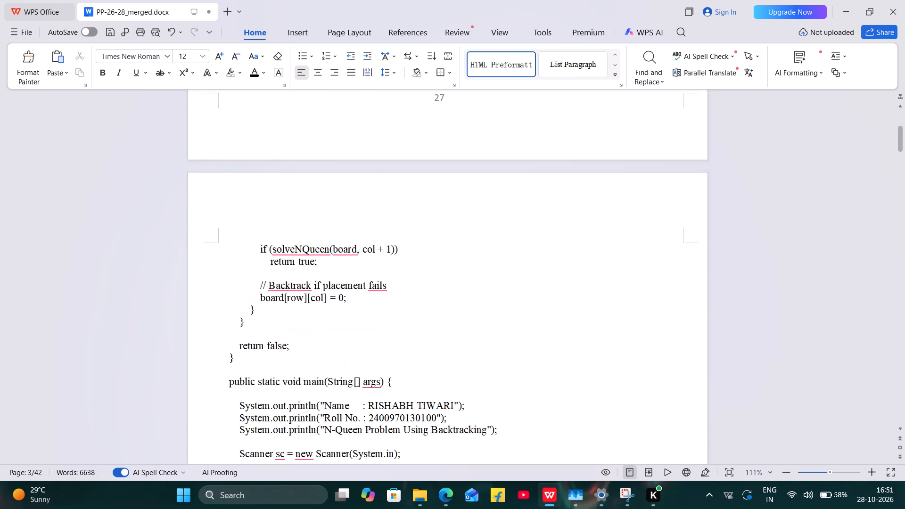
{"action": "scroll", "coordinate": [320, 347], "scroll_direction": "down", "scroll_amount": 2}
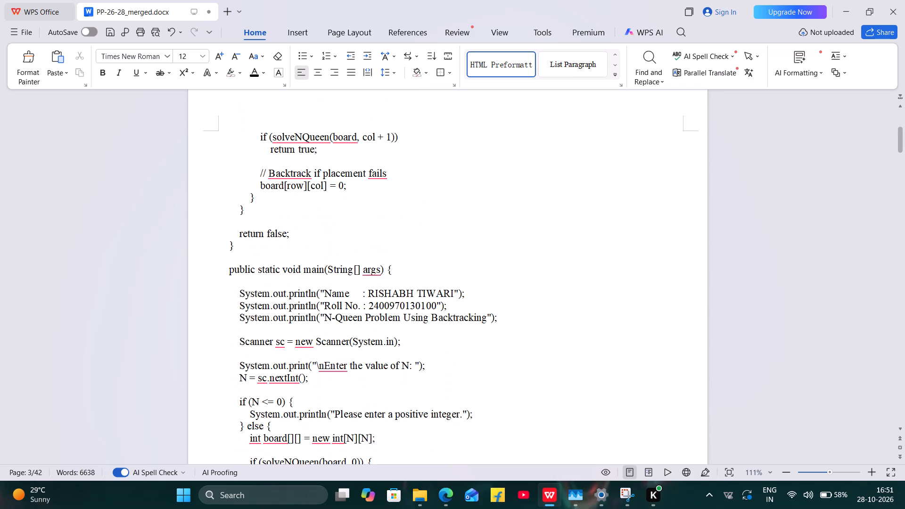
Look through the rest of the Java program, the output page and the Experiment 13 knapsack pages to check their layout.
{"action": "scroll", "coordinate": [444, 359], "scroll_direction": "down", "scroll_amount": 4}
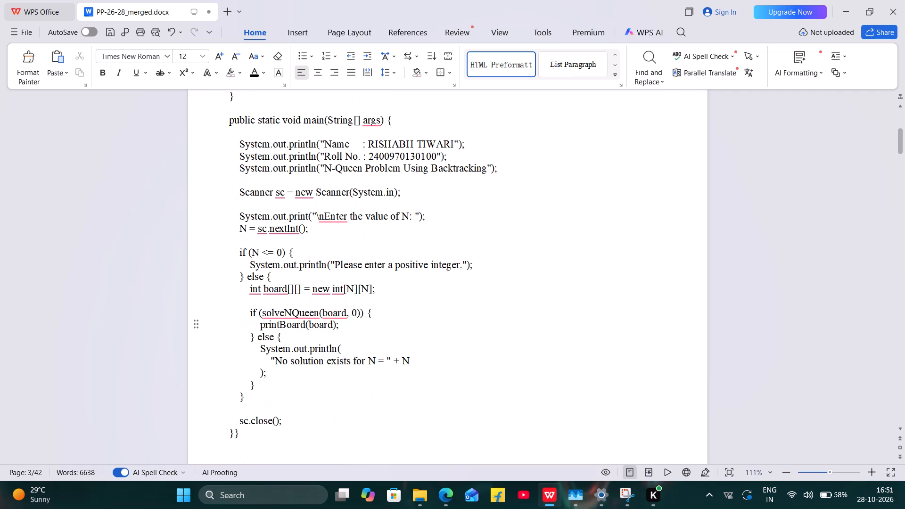
{"action": "scroll", "coordinate": [444, 359], "scroll_direction": "down", "scroll_amount": 15}
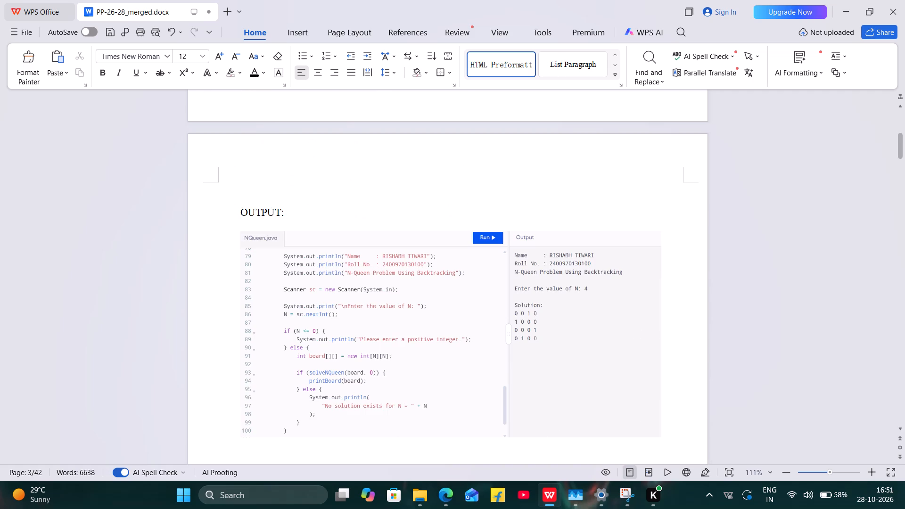
{"action": "scroll", "coordinate": [616, 383], "scroll_direction": "down", "scroll_amount": 14}
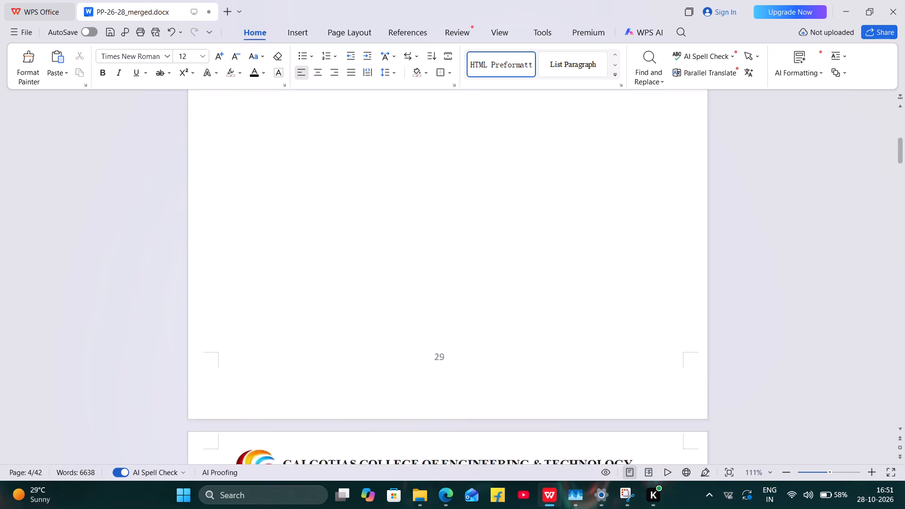
{"action": "scroll", "coordinate": [616, 383], "scroll_direction": "down", "scroll_amount": 12}
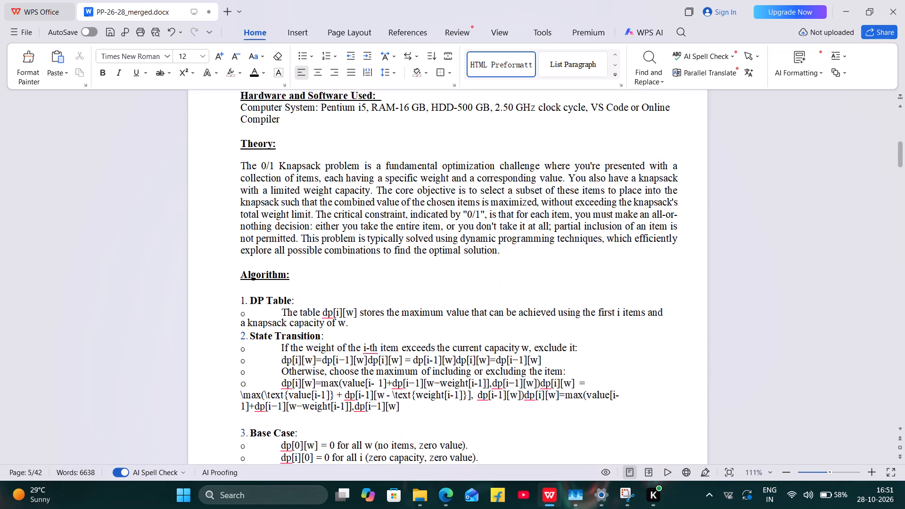
{"action": "scroll", "coordinate": [616, 383], "scroll_direction": "down", "scroll_amount": 11}
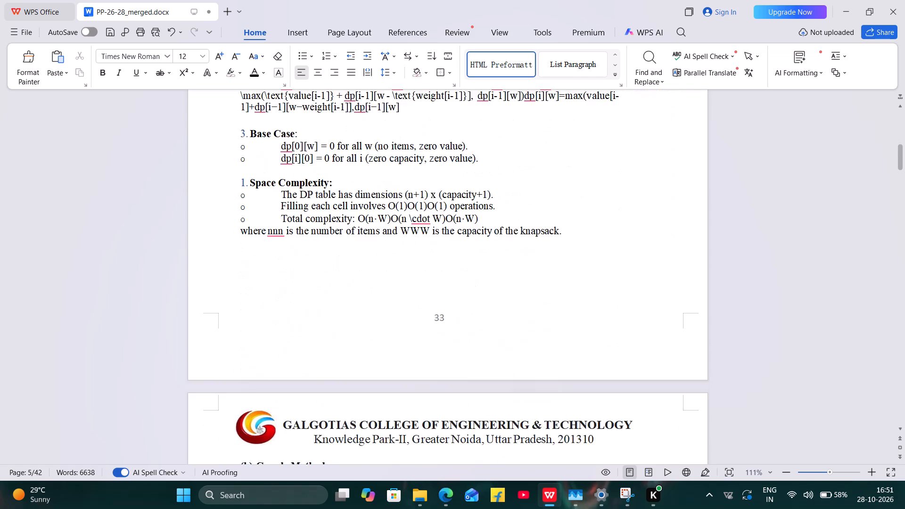
{"action": "scroll", "coordinate": [616, 383], "scroll_direction": "down", "scroll_amount": 12}
{"action": "scroll", "coordinate": [549, 159], "scroll_direction": "up", "scroll_amount": 2}
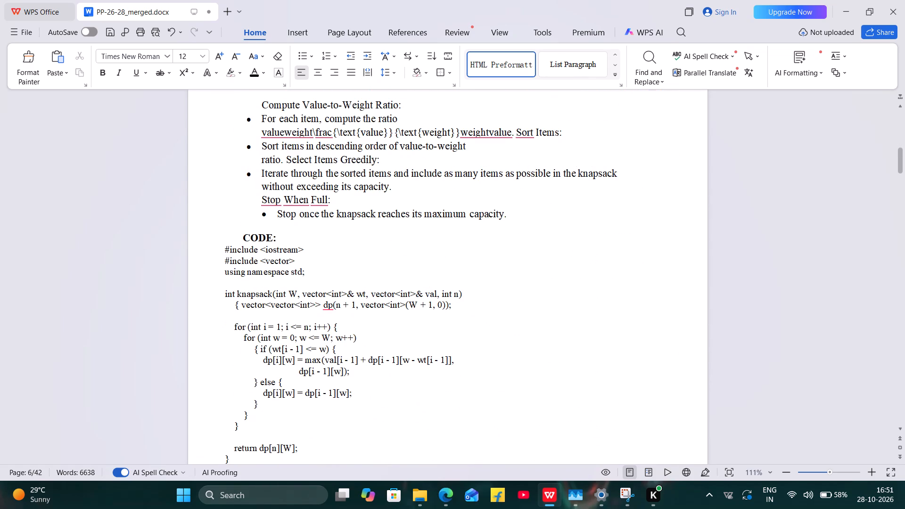
{"action": "scroll", "coordinate": [549, 159], "scroll_direction": "up", "scroll_amount": 14}
{"action": "scroll", "coordinate": [354, 191], "scroll_direction": "up", "scroll_amount": 7}
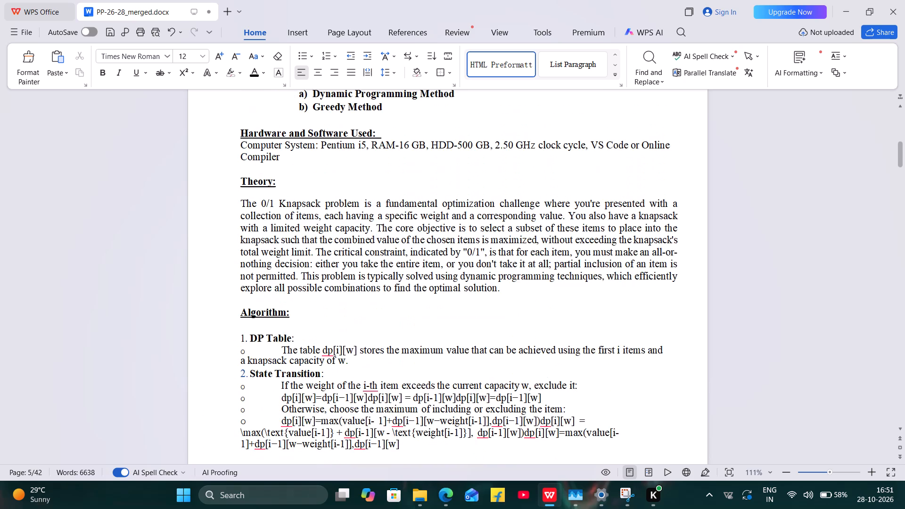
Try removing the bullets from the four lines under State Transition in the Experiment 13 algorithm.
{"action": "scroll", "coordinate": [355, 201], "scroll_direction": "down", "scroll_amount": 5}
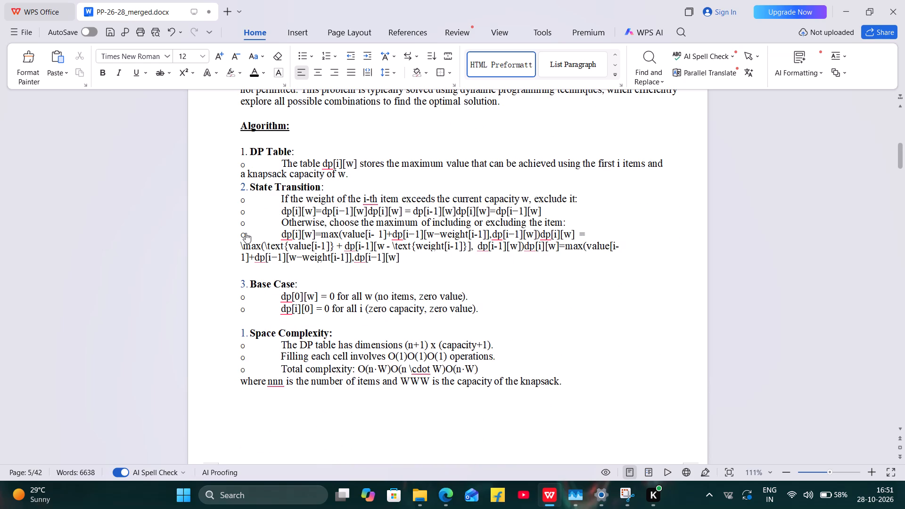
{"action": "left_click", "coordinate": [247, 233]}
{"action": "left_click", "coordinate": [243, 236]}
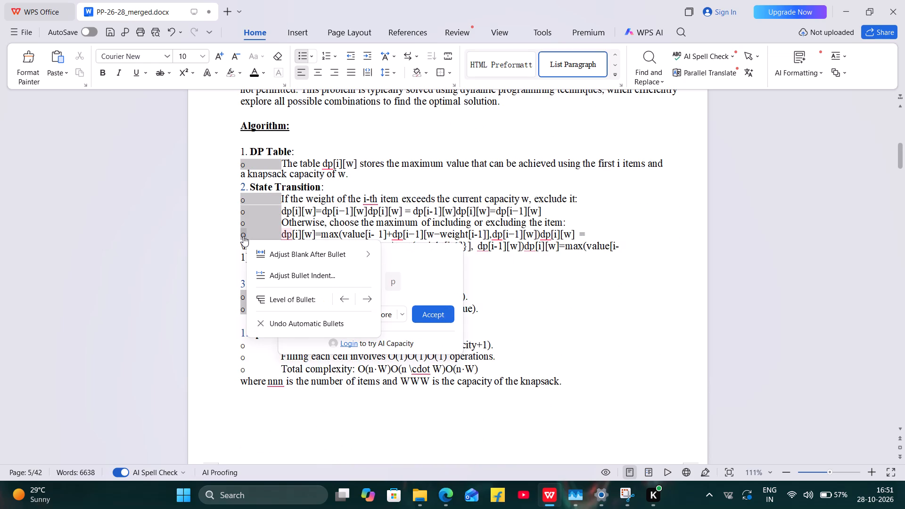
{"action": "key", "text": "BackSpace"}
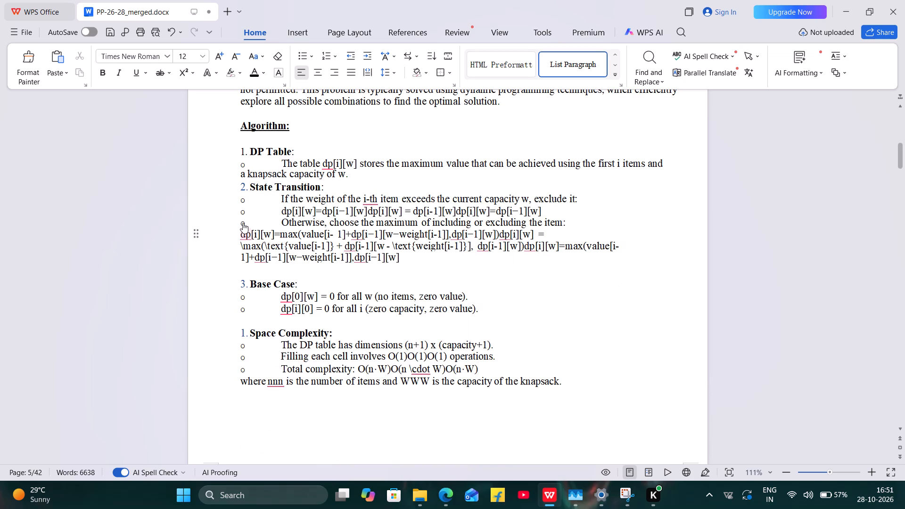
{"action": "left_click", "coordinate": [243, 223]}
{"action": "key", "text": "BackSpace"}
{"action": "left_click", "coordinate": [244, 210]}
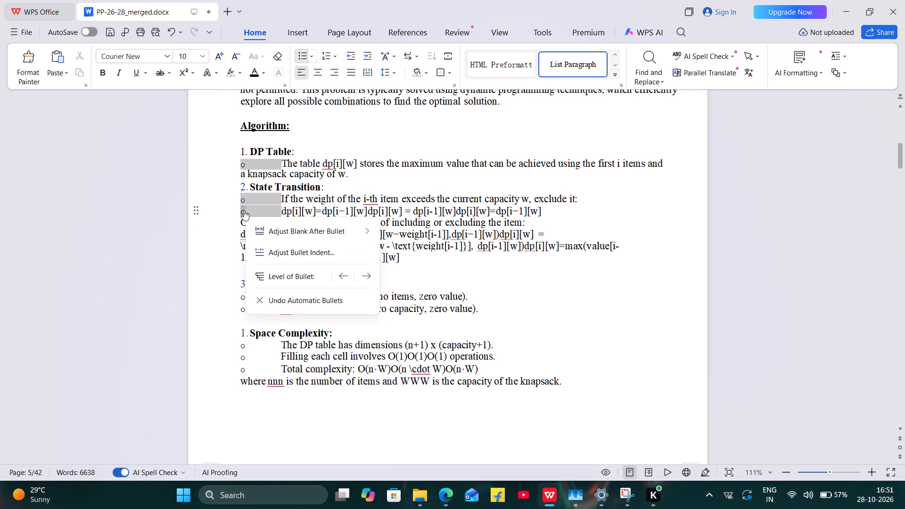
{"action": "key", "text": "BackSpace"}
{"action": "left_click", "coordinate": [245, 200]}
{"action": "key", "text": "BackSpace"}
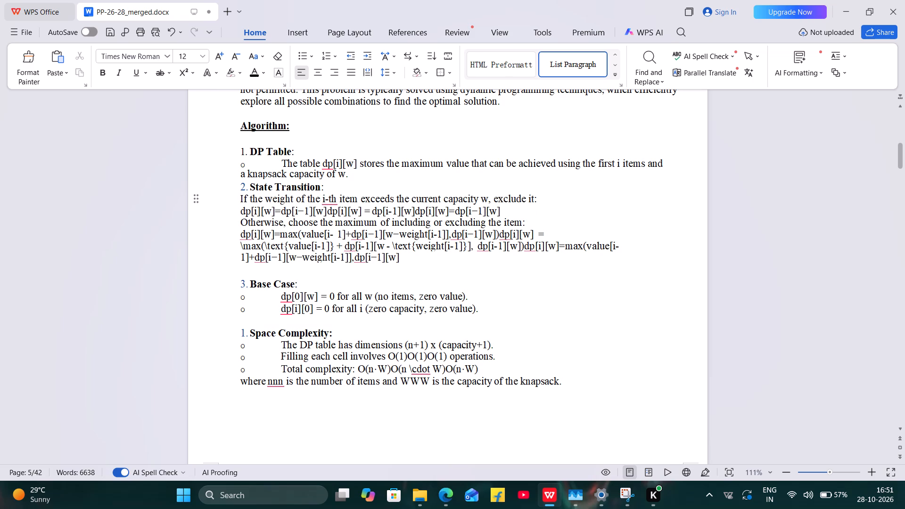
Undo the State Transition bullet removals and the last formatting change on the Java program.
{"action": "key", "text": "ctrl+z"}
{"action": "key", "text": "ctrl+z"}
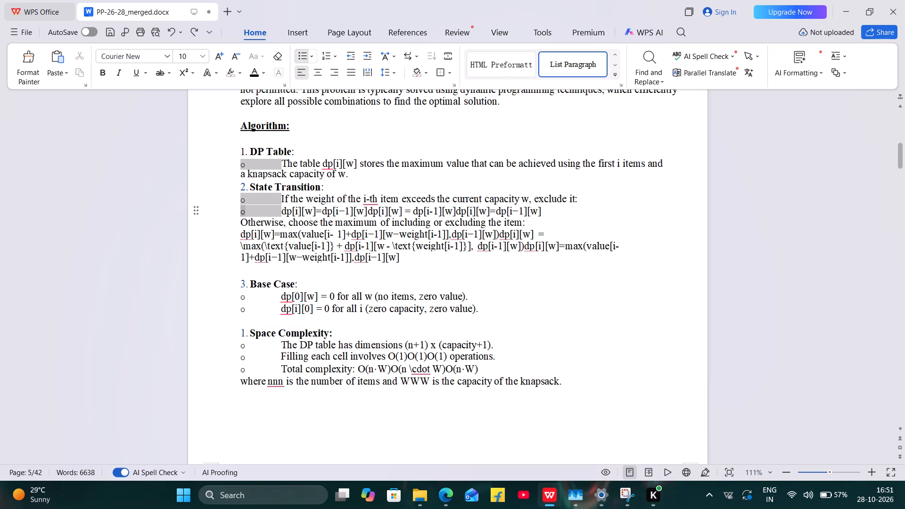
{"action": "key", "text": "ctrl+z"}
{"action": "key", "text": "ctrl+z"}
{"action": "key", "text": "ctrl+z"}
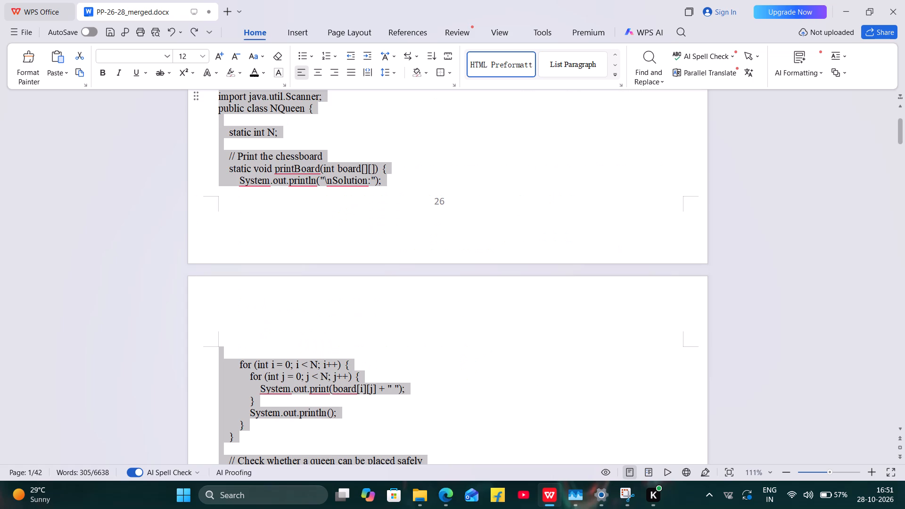
Reapply the Times New Roman font to the selected Java program, keeping it not bold.
{"action": "scroll", "coordinate": [425, 293], "scroll_direction": "down", "scroll_amount": 20}
{"action": "scroll", "coordinate": [425, 293], "scroll_direction": "down", "scroll_amount": 2}
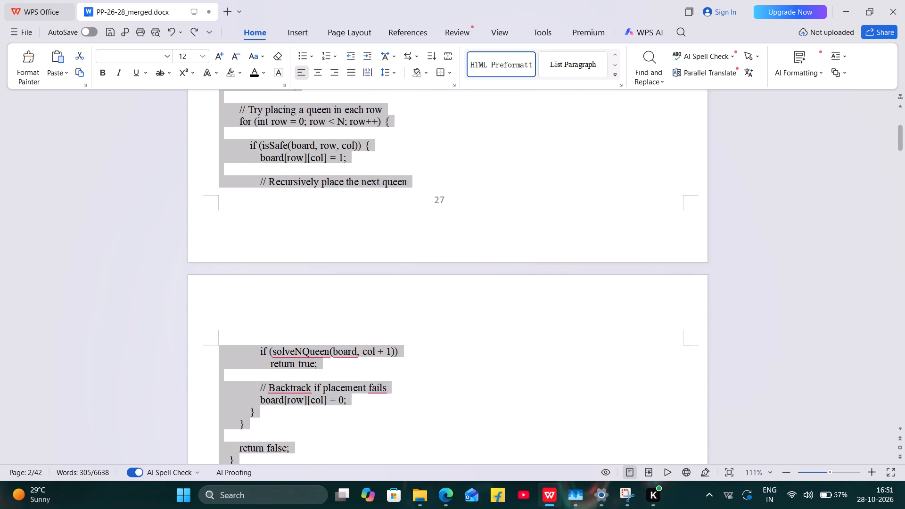
{"action": "left_click", "coordinate": [165, 60]}
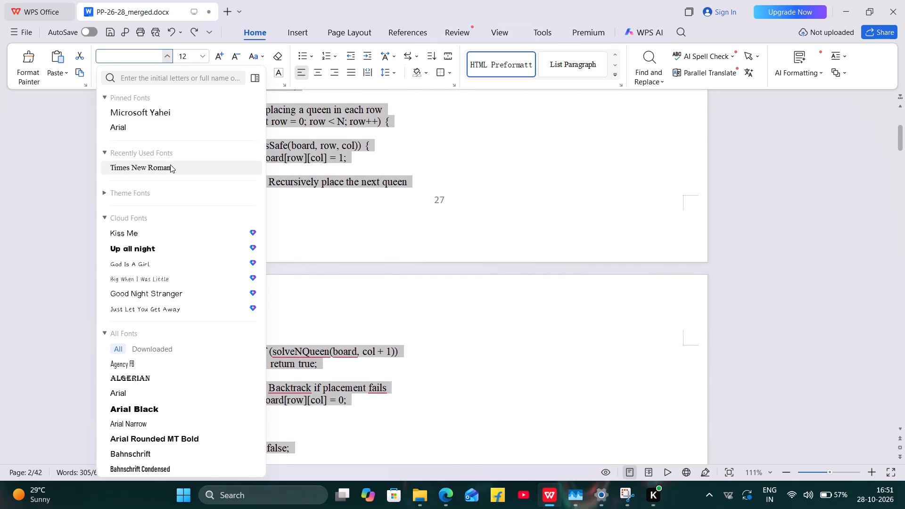
{"action": "left_click", "coordinate": [170, 165]}
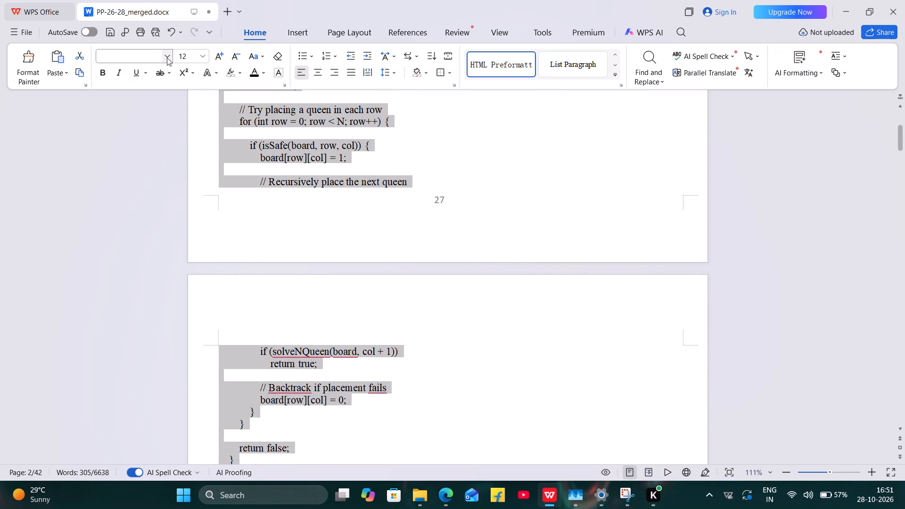
{"action": "left_click", "coordinate": [167, 57]}
{"action": "left_click", "coordinate": [148, 166]}
{"action": "left_click", "coordinate": [98, 73]}
{"action": "left_click", "coordinate": [98, 73]}
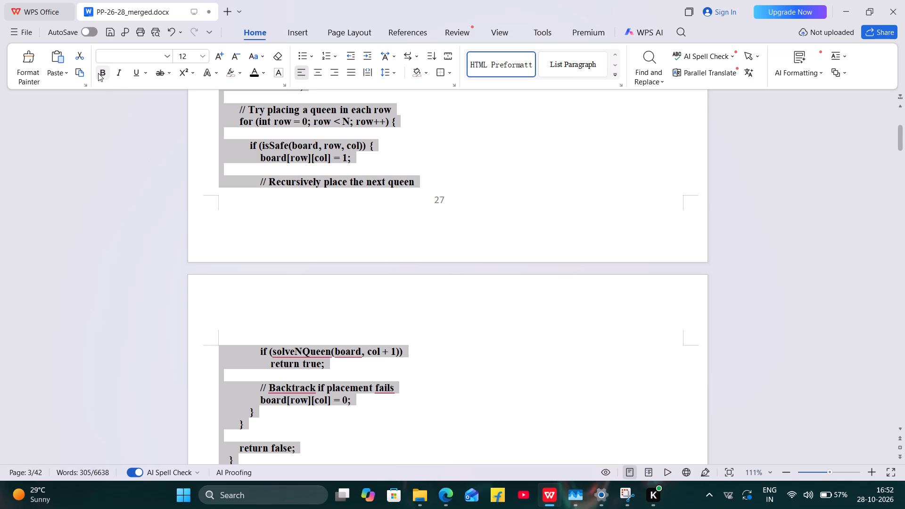
Justify the paragraphs of the selected Java program and deselect it.
{"action": "left_click", "coordinate": [354, 73]}
{"action": "left_click", "coordinate": [422, 212]}
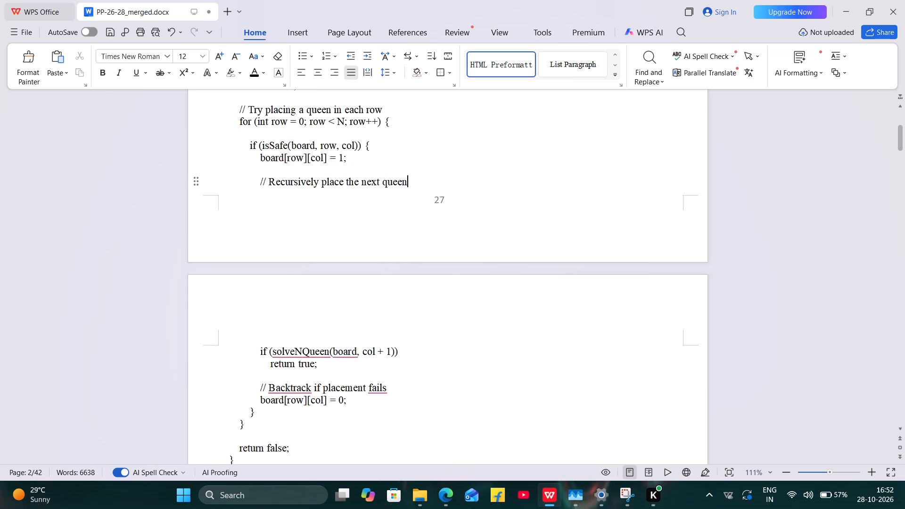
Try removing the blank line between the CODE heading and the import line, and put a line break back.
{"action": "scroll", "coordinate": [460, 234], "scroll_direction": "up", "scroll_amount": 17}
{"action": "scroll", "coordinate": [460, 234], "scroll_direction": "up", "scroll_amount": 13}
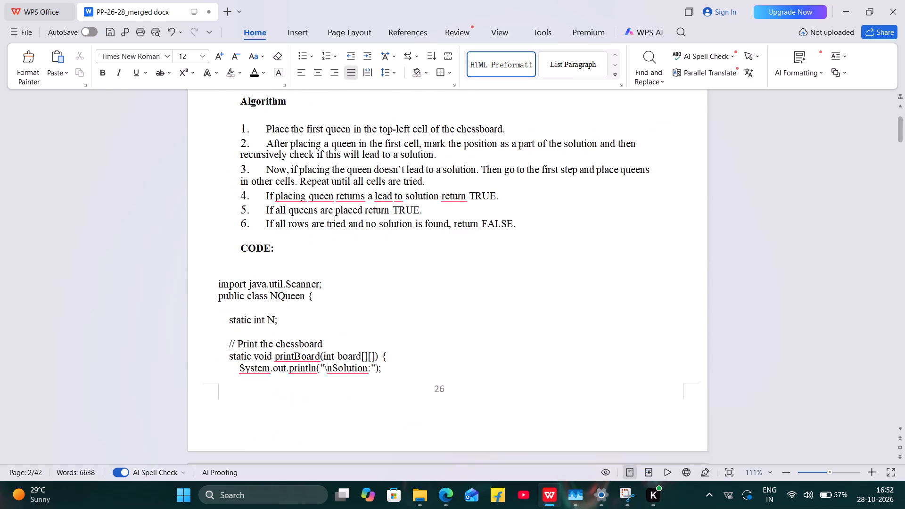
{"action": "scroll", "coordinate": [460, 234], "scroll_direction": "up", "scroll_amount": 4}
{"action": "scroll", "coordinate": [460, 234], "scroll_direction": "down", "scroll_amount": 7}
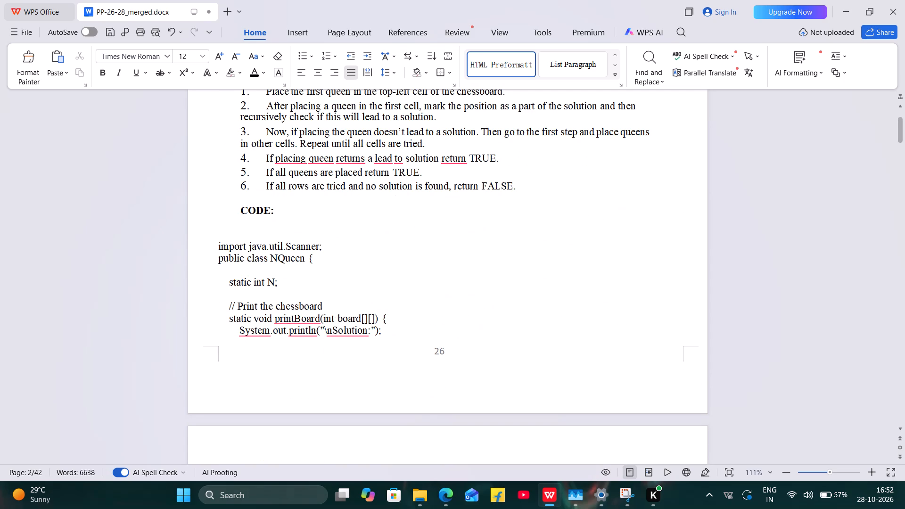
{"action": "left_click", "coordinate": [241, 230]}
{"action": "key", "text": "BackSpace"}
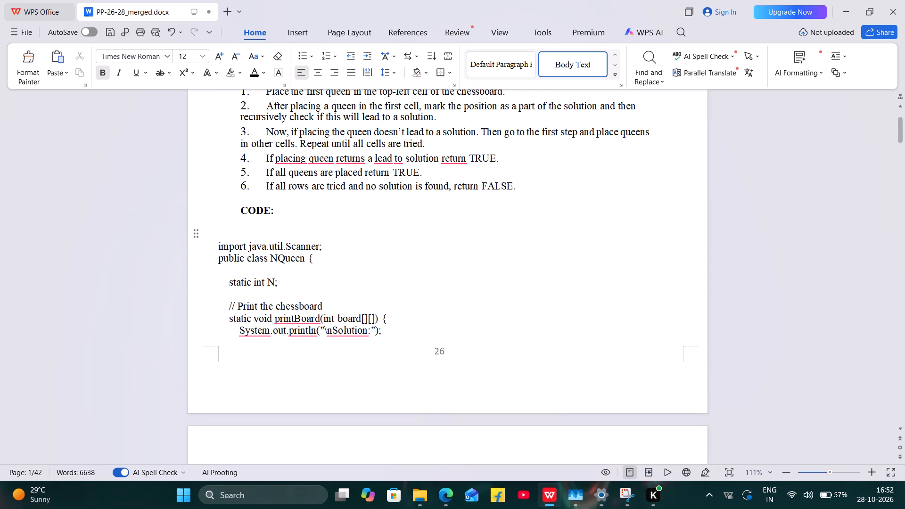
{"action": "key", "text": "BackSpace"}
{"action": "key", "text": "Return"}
Add one blank line between the sixth item of the N-Queen algorithm and the CODE heading.
{"action": "scroll", "coordinate": [225, 243], "scroll_direction": "up", "scroll_amount": 4}
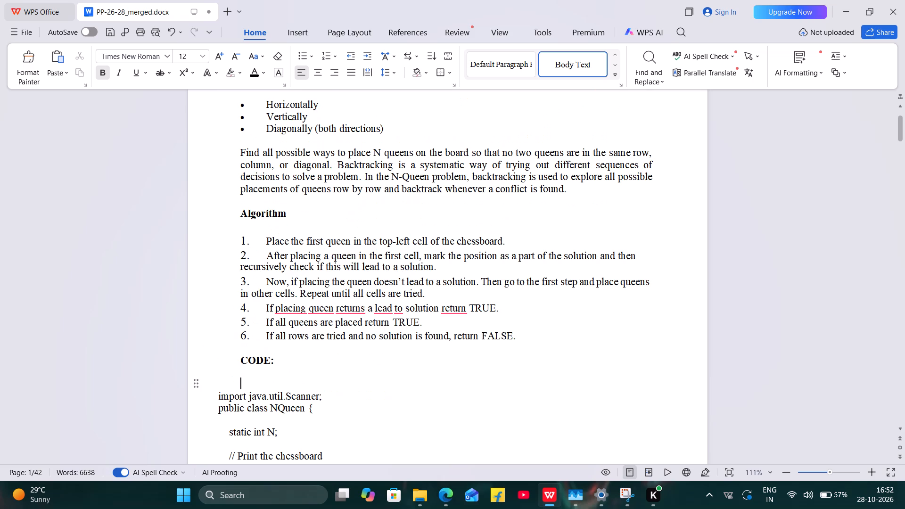
{"action": "scroll", "coordinate": [225, 243], "scroll_direction": "up", "scroll_amount": 5}
{"action": "scroll", "coordinate": [228, 246], "scroll_direction": "down", "scroll_amount": 4}
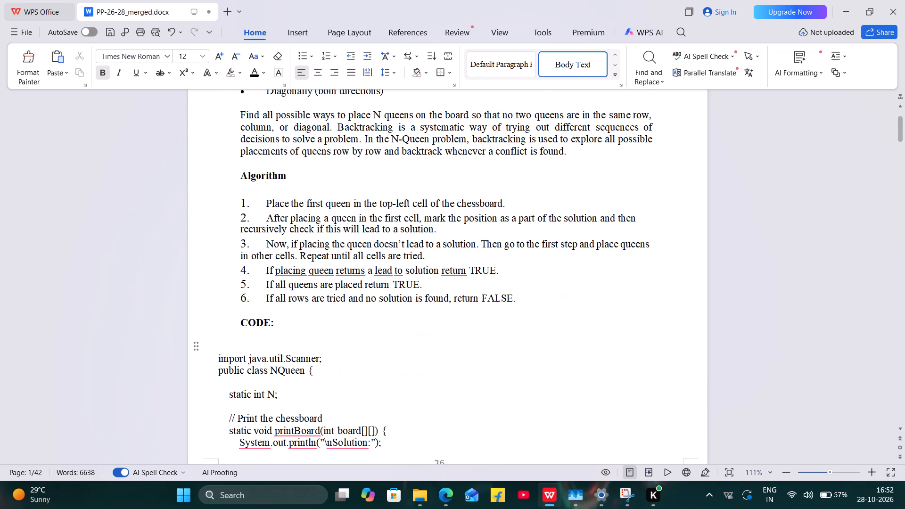
{"action": "left_click", "coordinate": [246, 307]}
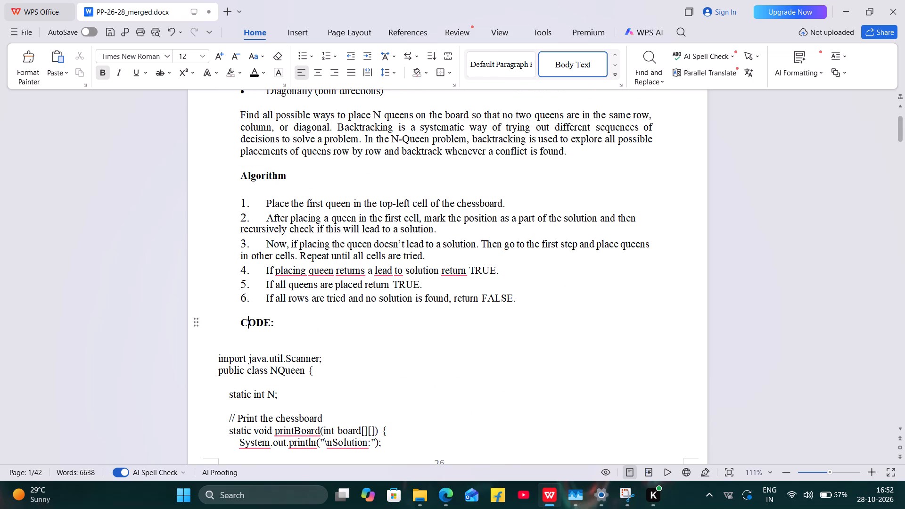
{"action": "left_click", "coordinate": [527, 295]}
{"action": "key", "text": "Return"}
{"action": "key", "text": "Return"}
{"action": "key", "text": "Return"}
{"action": "key", "text": "Return"}
{"action": "key", "text": "Return"}
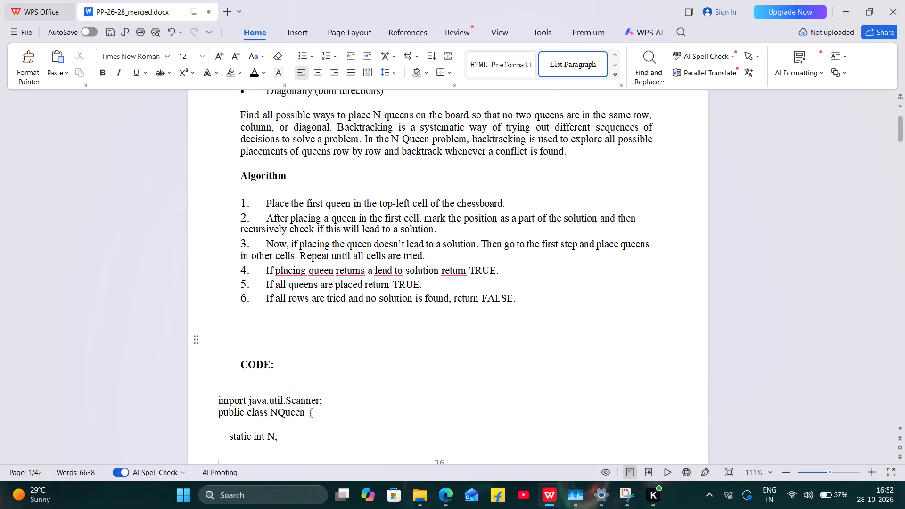
{"action": "key", "text": "Return"}
{"action": "key", "text": "BackSpace"}
{"action": "key", "text": "BackSpace"}
{"action": "key", "text": "BackSpace"}
{"action": "key", "text": "BackSpace"}
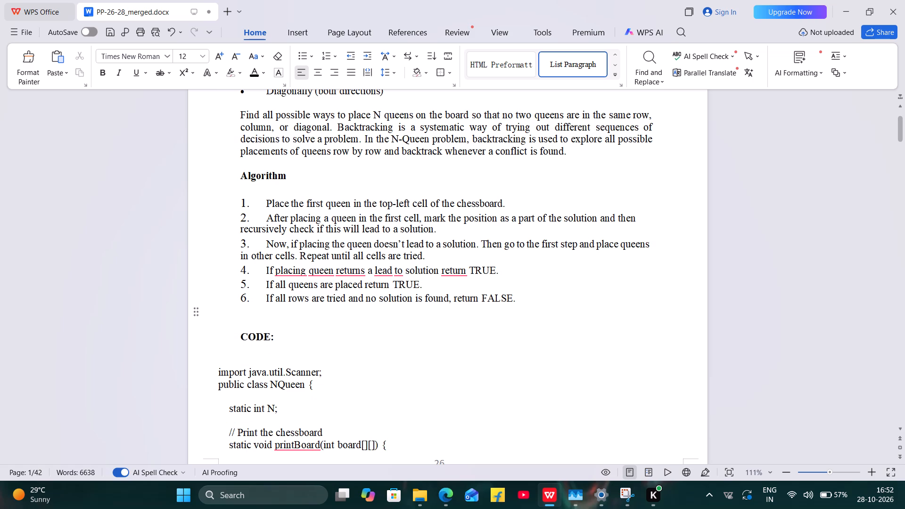
Look through the Java program, the output page and the start of Experiment 13 to check the page flow.
{"action": "scroll", "coordinate": [227, 360], "scroll_direction": "down", "scroll_amount": 10}
{"action": "scroll", "coordinate": [211, 400], "scroll_direction": "down", "scroll_amount": 5}
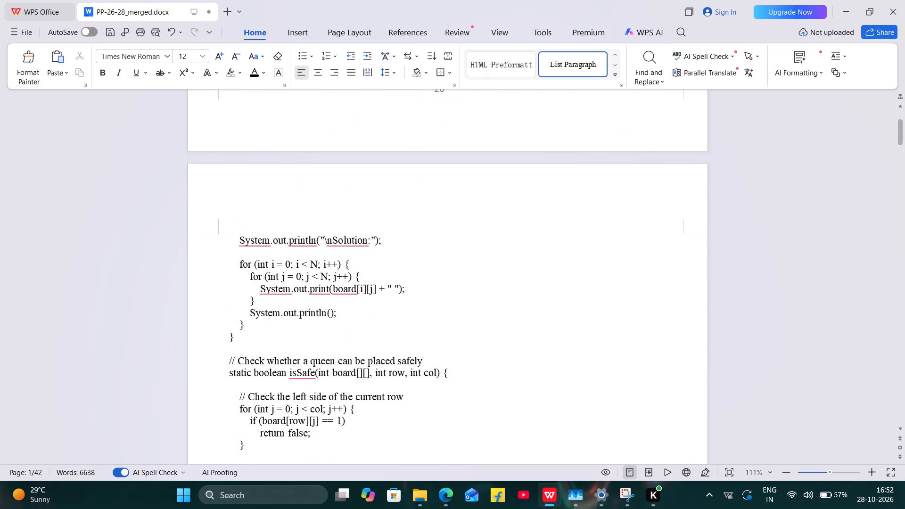
{"action": "scroll", "coordinate": [211, 400], "scroll_direction": "down", "scroll_amount": 20}
{"action": "scroll", "coordinate": [211, 400], "scroll_direction": "down", "scroll_amount": 10}
{"action": "scroll", "coordinate": [211, 400], "scroll_direction": "up", "scroll_amount": 1}
{"action": "scroll", "coordinate": [211, 400], "scroll_direction": "down", "scroll_amount": 19}
{"action": "scroll", "coordinate": [211, 400], "scroll_direction": "down", "scroll_amount": 9}
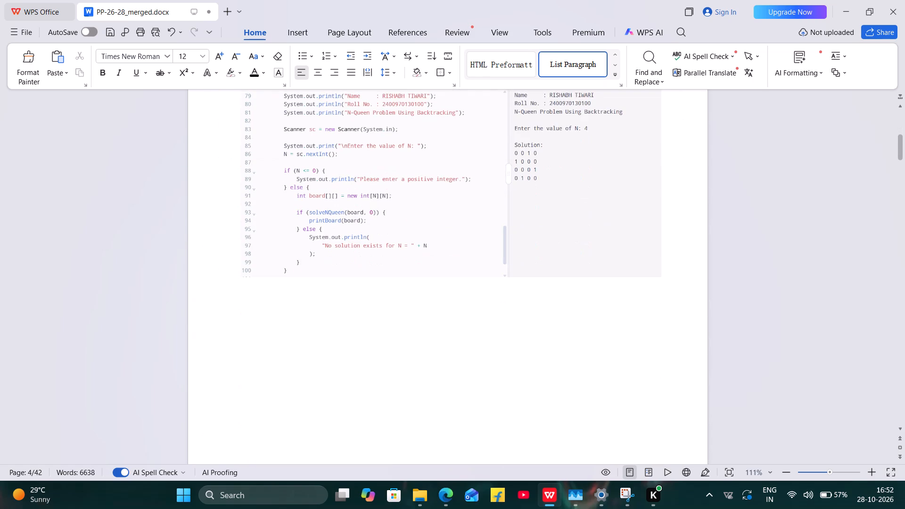
{"action": "scroll", "coordinate": [211, 400], "scroll_direction": "down", "scroll_amount": 19}
{"action": "scroll", "coordinate": [211, 400], "scroll_direction": "down", "scroll_amount": 6}
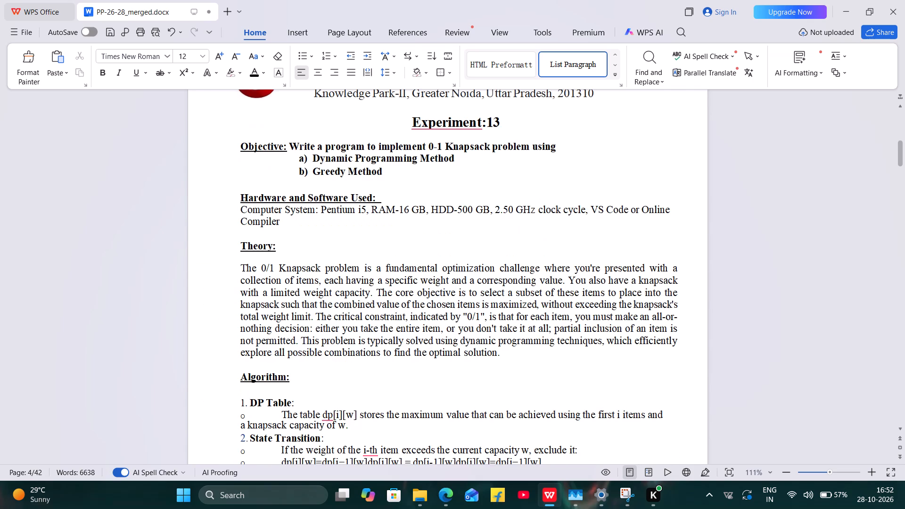
Open the footer below the N-Queen output page and remove the page numbers from the entire document.
{"action": "scroll", "coordinate": [211, 400], "scroll_direction": "up", "scroll_amount": 4}
{"action": "scroll", "coordinate": [281, 333], "scroll_direction": "up", "scroll_amount": 2}
{"action": "left_click", "coordinate": [443, 197]}
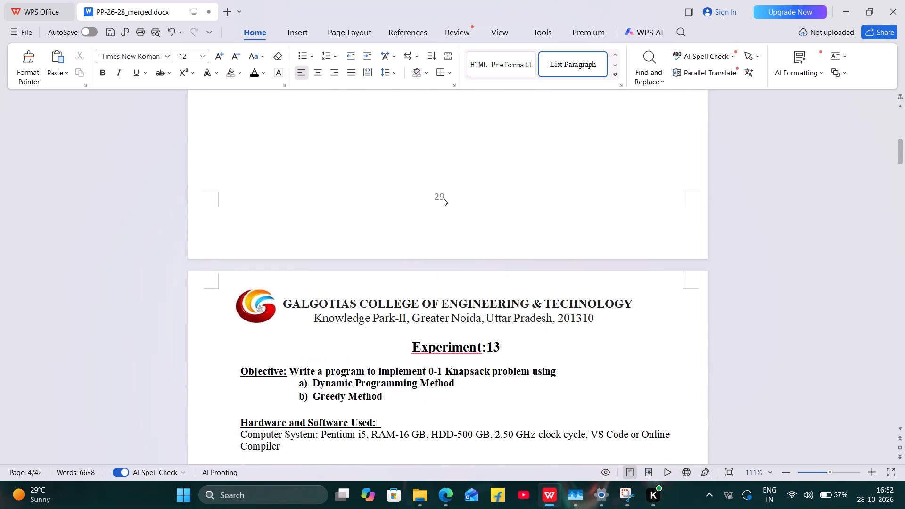
{"action": "double_click", "coordinate": [436, 194]}
{"action": "left_click_drag", "start_coordinate": [454, 197], "coordinate": [435, 197]}
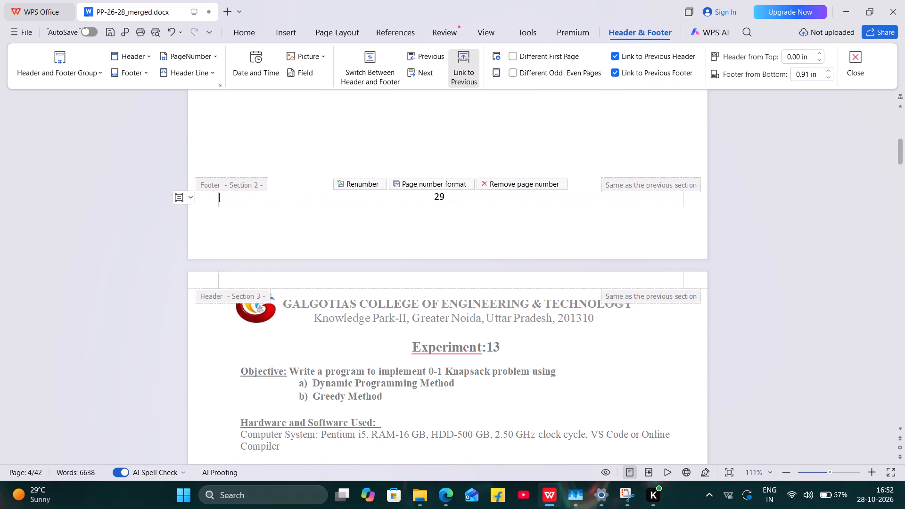
{"action": "left_click_drag", "start_coordinate": [435, 197], "coordinate": [372, 202]}
{"action": "key", "text": "BackSpace"}
{"action": "left_click", "coordinate": [488, 185]}
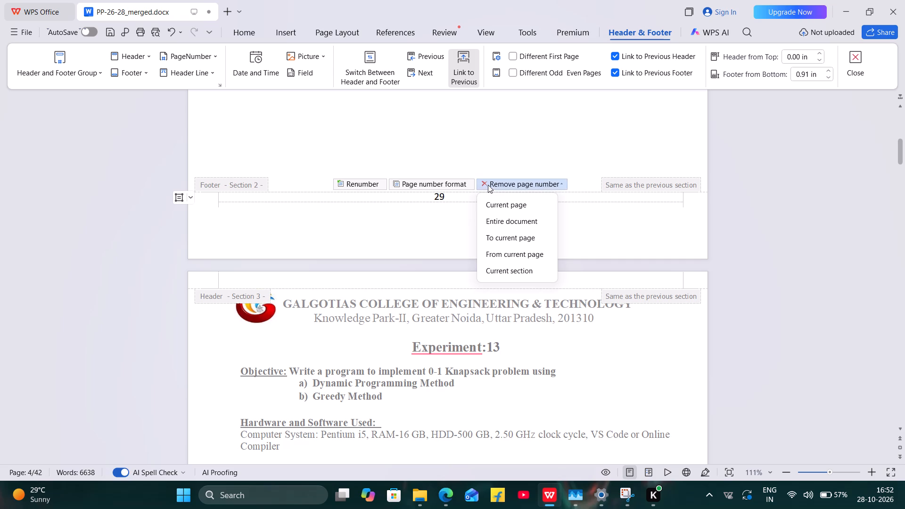
{"action": "left_click", "coordinate": [524, 225]}
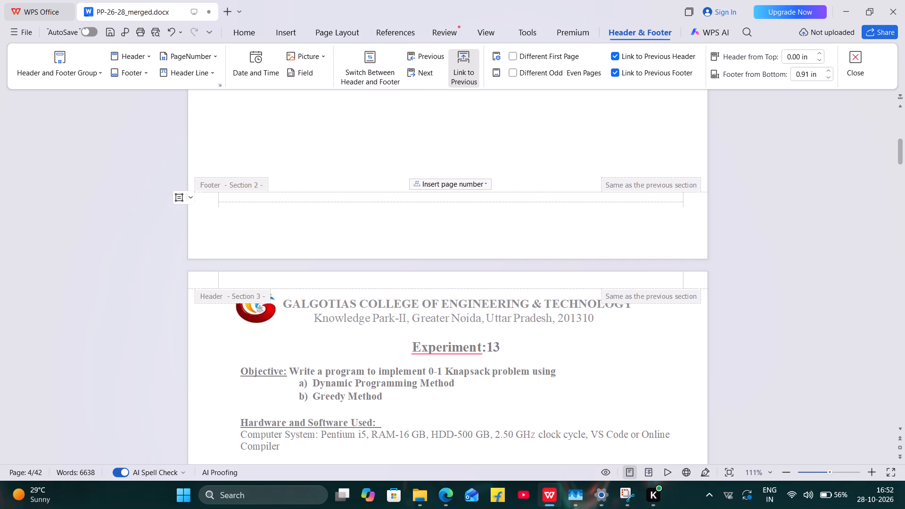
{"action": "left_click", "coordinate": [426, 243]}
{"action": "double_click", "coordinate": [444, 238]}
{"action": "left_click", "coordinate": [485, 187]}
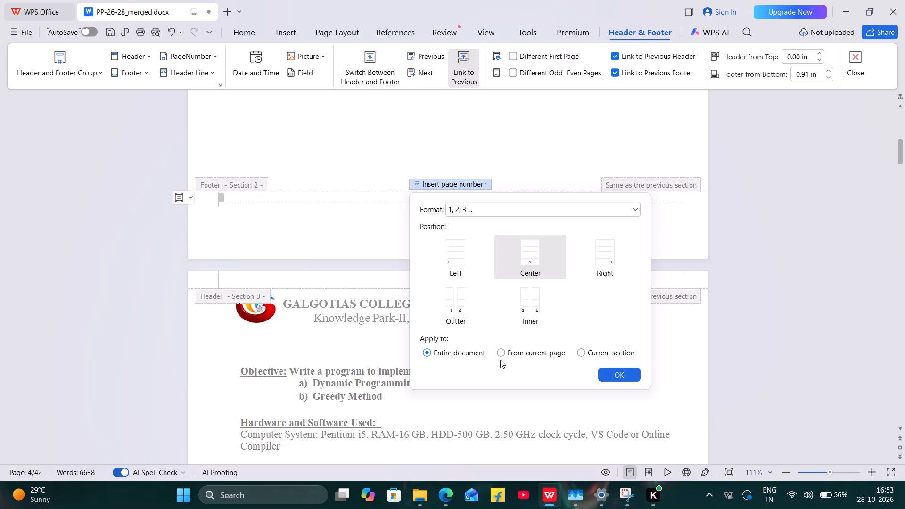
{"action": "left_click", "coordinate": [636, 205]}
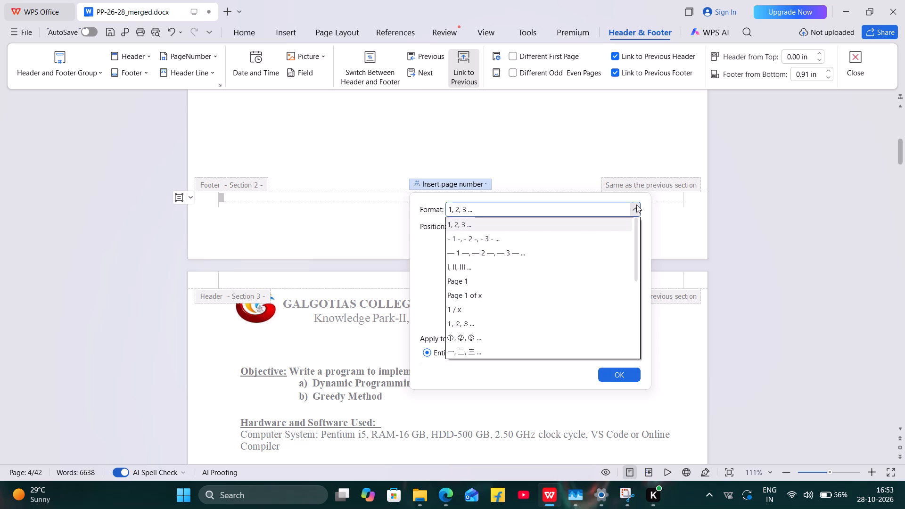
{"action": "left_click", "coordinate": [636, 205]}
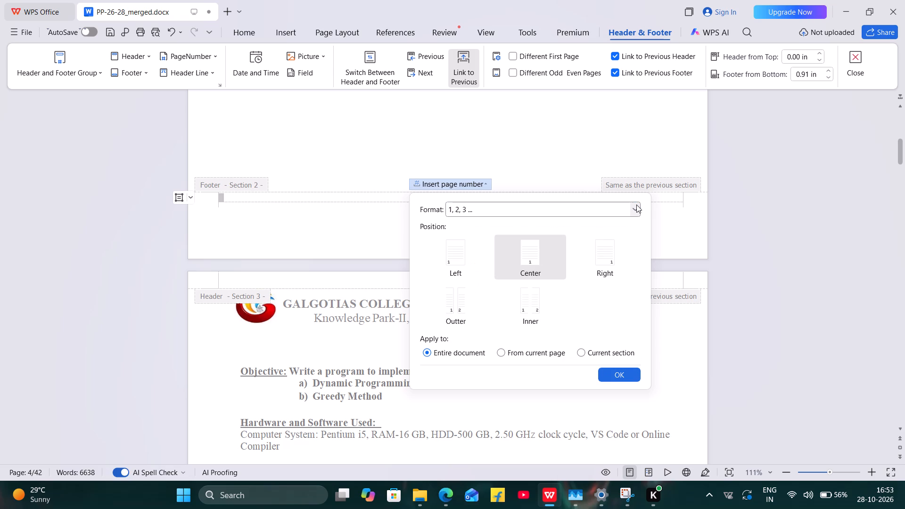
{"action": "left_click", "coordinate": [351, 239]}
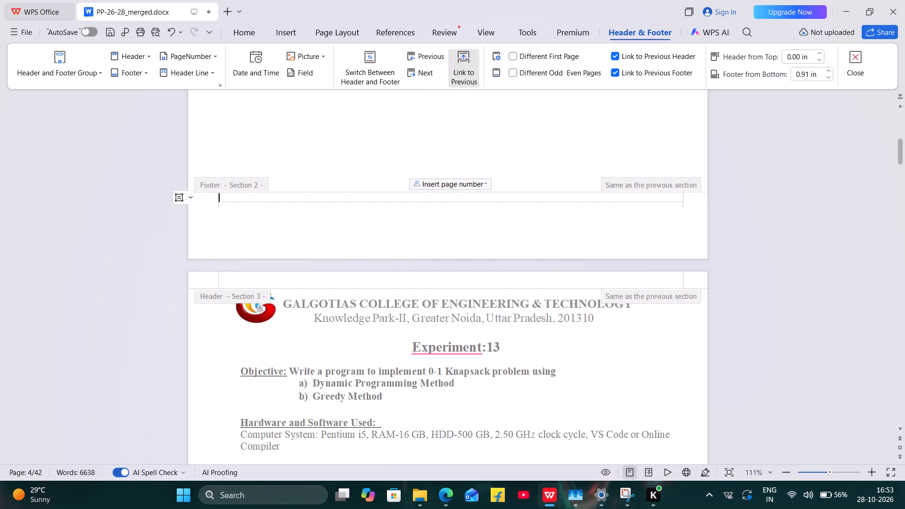
Leave footer editing and look through the pages from the N-Queen code to Experiment 13's Greedy Method code to check their footers and layout.
{"action": "double_click", "coordinate": [290, 168]}
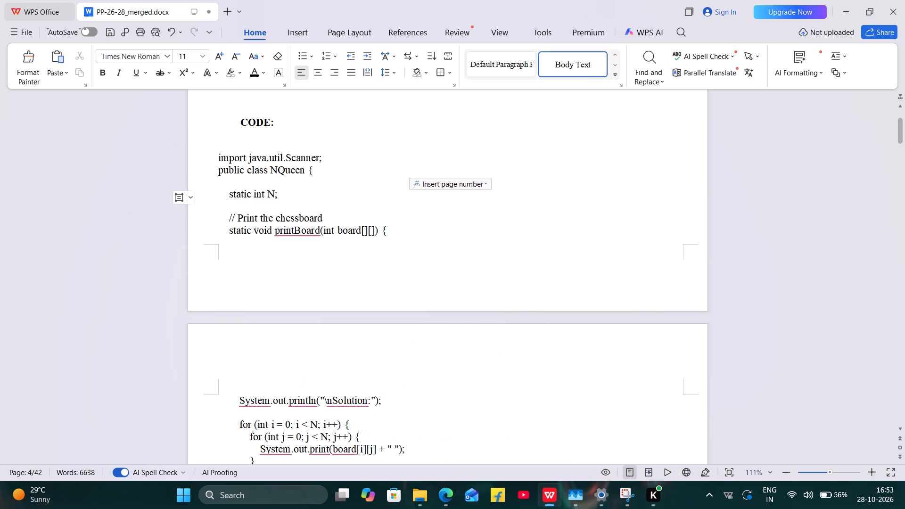
{"action": "scroll", "coordinate": [404, 203], "scroll_direction": "down", "scroll_amount": 2}
{"action": "scroll", "coordinate": [404, 207], "scroll_direction": "up", "scroll_amount": 8}
{"action": "scroll", "coordinate": [404, 207], "scroll_direction": "down", "scroll_amount": 5}
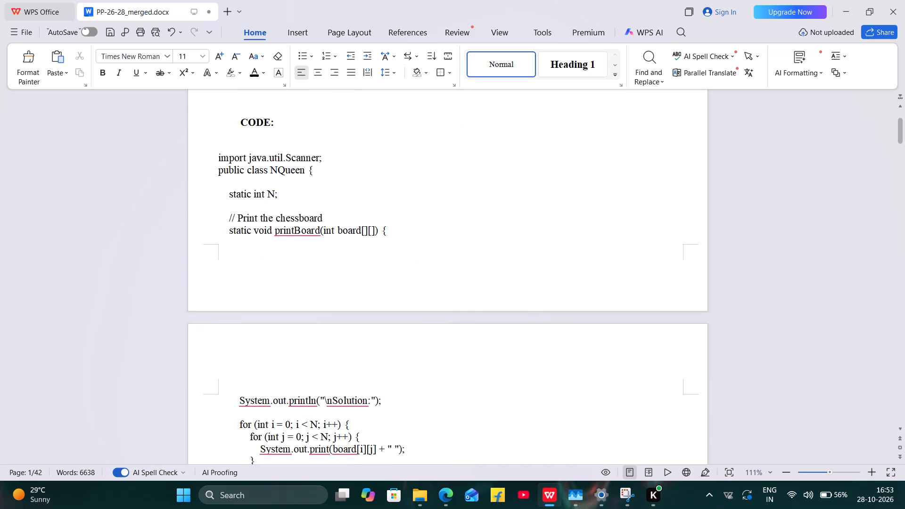
{"action": "scroll", "coordinate": [404, 207], "scroll_direction": "down", "scroll_amount": 20}
{"action": "scroll", "coordinate": [404, 207], "scroll_direction": "down", "scroll_amount": 8}
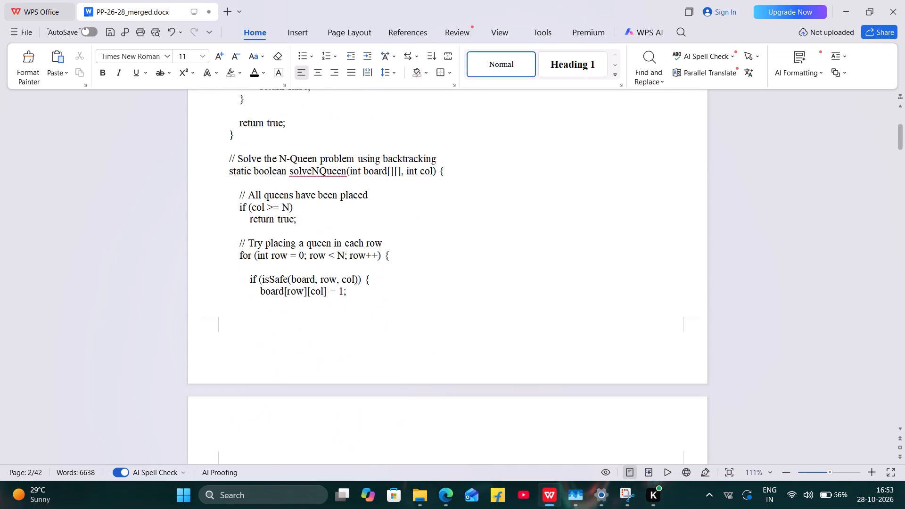
{"action": "scroll", "coordinate": [385, 274], "scroll_direction": "down", "scroll_amount": 13}
{"action": "scroll", "coordinate": [385, 274], "scroll_direction": "down", "scroll_amount": 13}
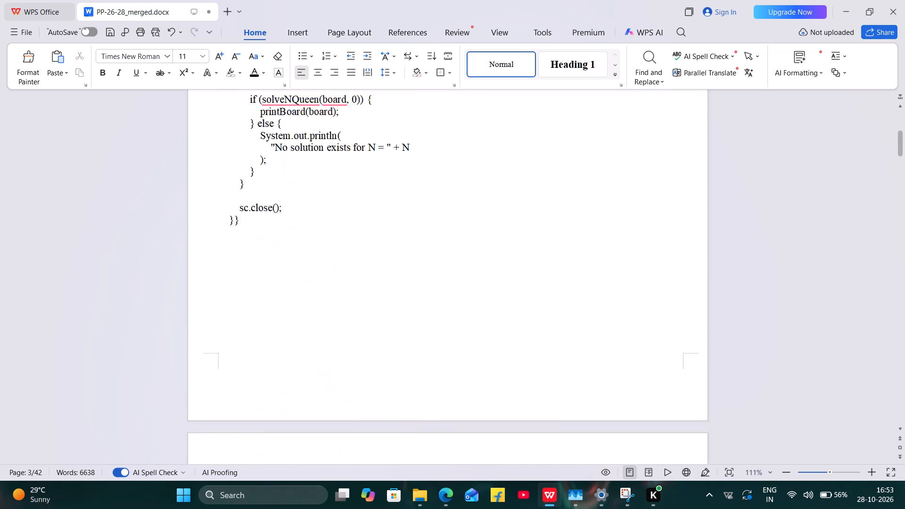
{"action": "scroll", "coordinate": [367, 376], "scroll_direction": "down", "scroll_amount": 10}
{"action": "right_click", "coordinate": [374, 404]}
{"action": "scroll", "coordinate": [374, 404], "scroll_direction": "down", "scroll_amount": 7}
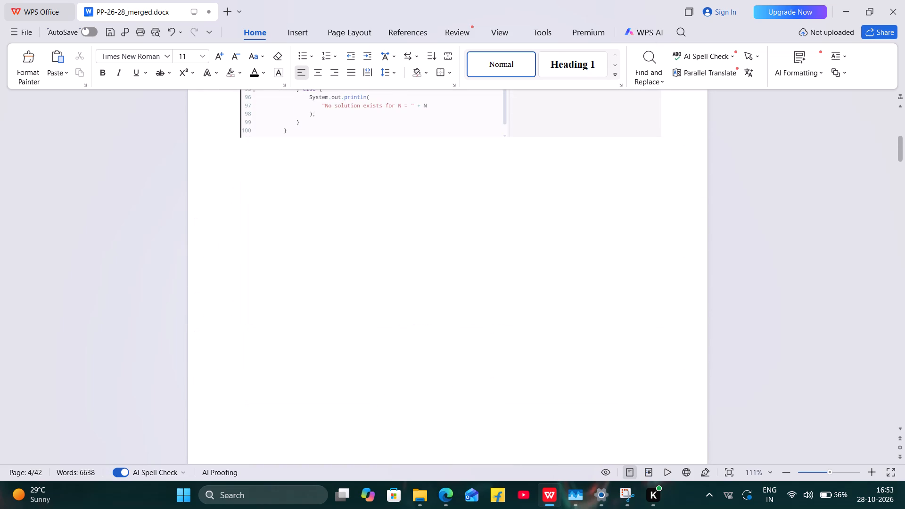
{"action": "scroll", "coordinate": [444, 399], "scroll_direction": "down", "scroll_amount": 14}
{"action": "scroll", "coordinate": [444, 399], "scroll_direction": "up", "scroll_amount": 2}
{"action": "scroll", "coordinate": [444, 399], "scroll_direction": "down", "scroll_amount": 18}
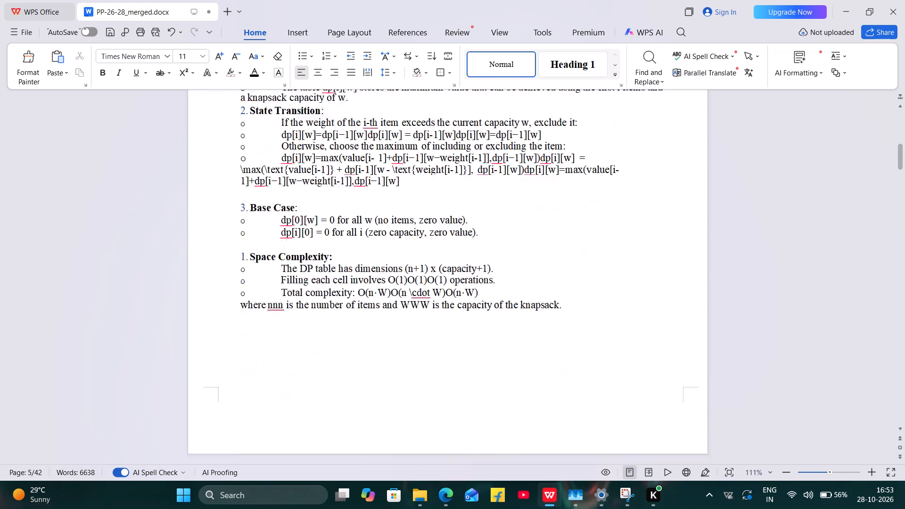
{"action": "scroll", "coordinate": [444, 399], "scroll_direction": "down", "scroll_amount": 1}
{"action": "scroll", "coordinate": [444, 399], "scroll_direction": "up", "scroll_amount": 1}
{"action": "scroll", "coordinate": [444, 399], "scroll_direction": "down", "scroll_amount": 7}
{"action": "scroll", "coordinate": [444, 399], "scroll_direction": "up", "scroll_amount": 7}
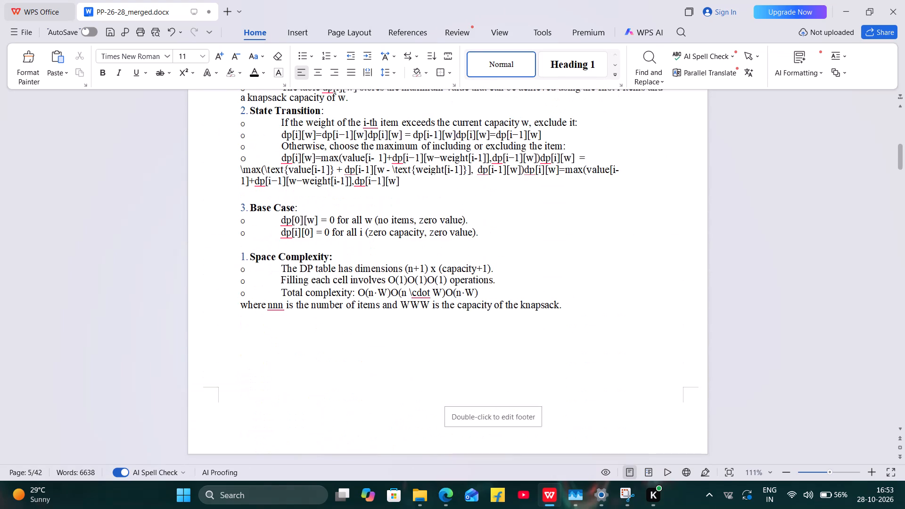
{"action": "scroll", "coordinate": [444, 399], "scroll_direction": "up", "scroll_amount": 5}
{"action": "scroll", "coordinate": [441, 395], "scroll_direction": "down", "scroll_amount": 5}
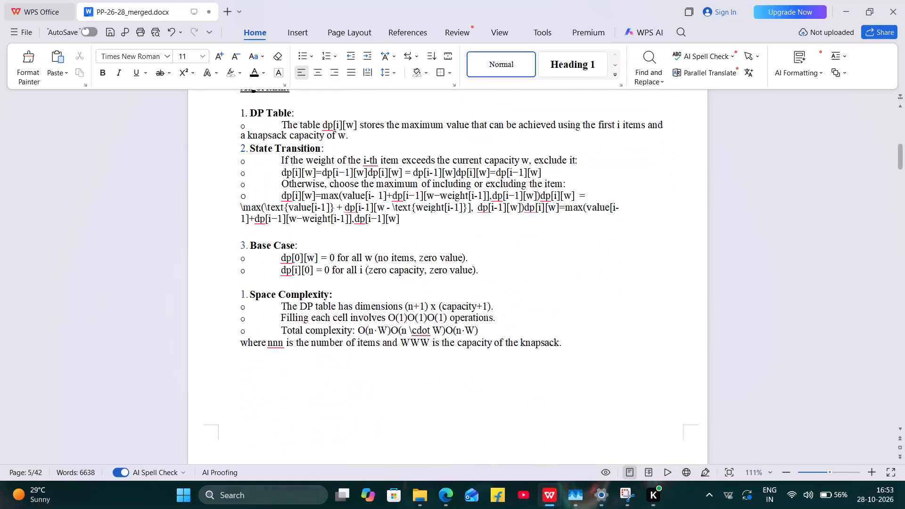
{"action": "scroll", "coordinate": [441, 395], "scroll_direction": "down", "scroll_amount": 16}
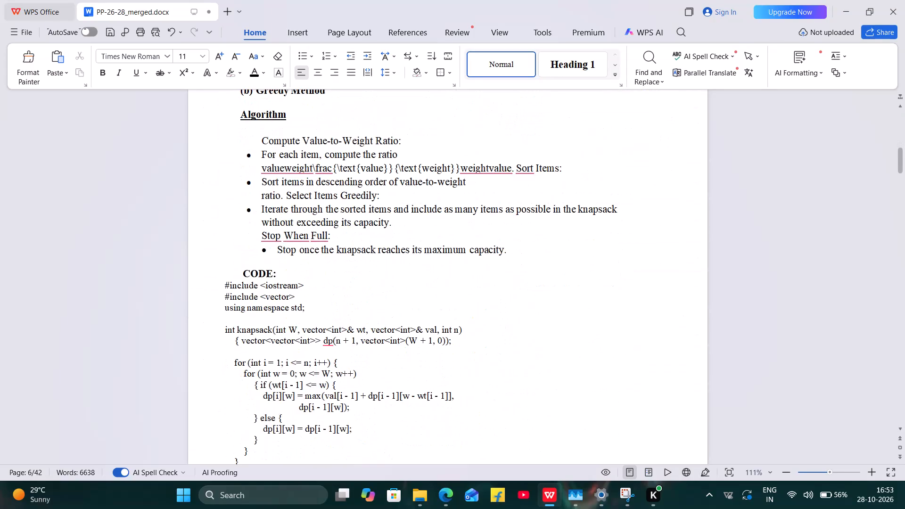
{"action": "scroll", "coordinate": [441, 395], "scroll_direction": "down", "scroll_amount": 4}
{"action": "scroll", "coordinate": [290, 303], "scroll_direction": "up", "scroll_amount": 7}
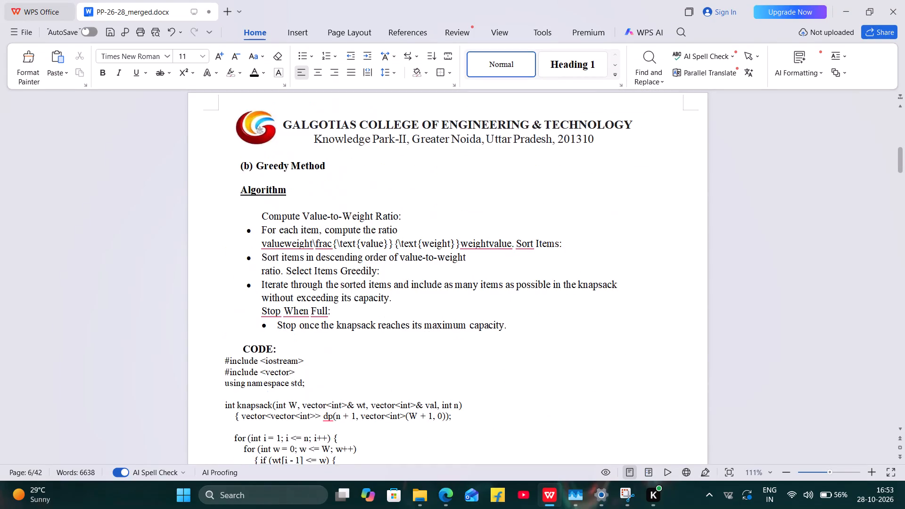
{"action": "scroll", "coordinate": [317, 271], "scroll_direction": "up", "scroll_amount": 20}
{"action": "scroll", "coordinate": [317, 271], "scroll_direction": "up", "scroll_amount": 9}
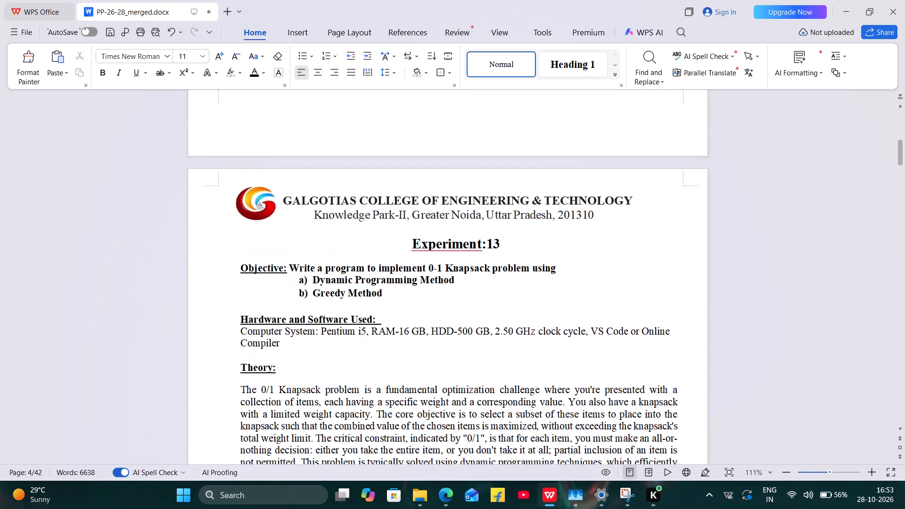
{"action": "left_click_drag", "start_coordinate": [389, 293], "coordinate": [272, 265]}
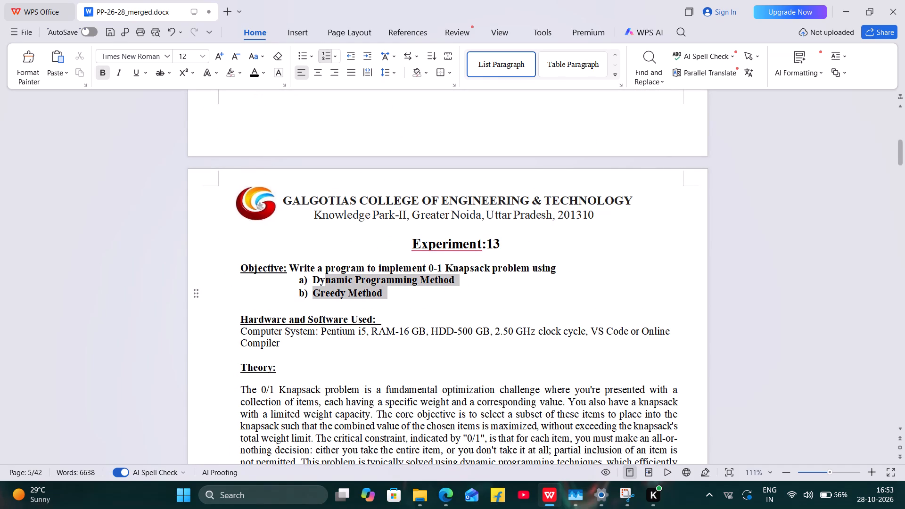
{"action": "left_click_drag", "start_coordinate": [272, 265], "coordinate": [222, 262]}
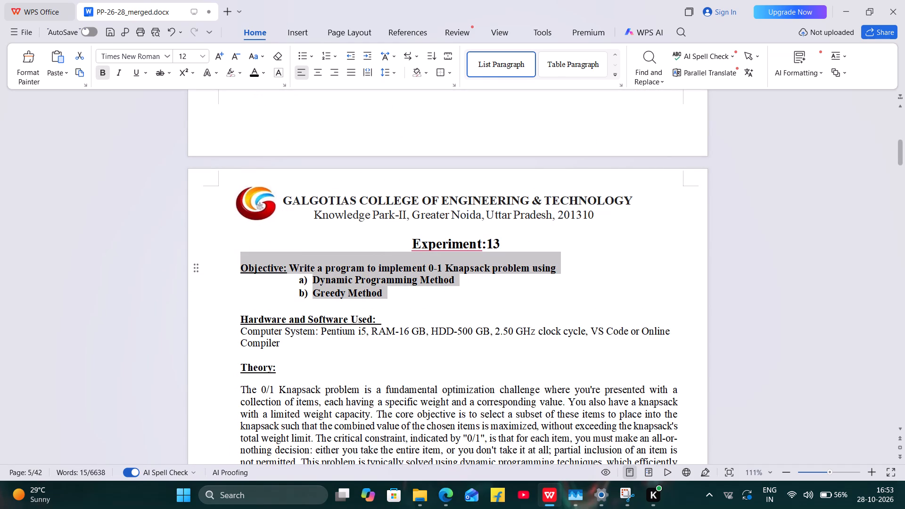
{"action": "key", "text": "ctrl+c"}
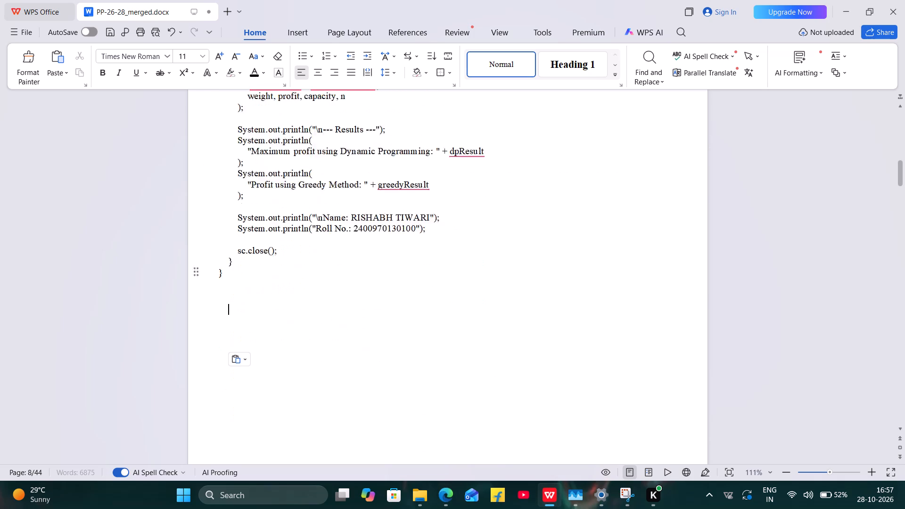
{"action": "scroll", "coordinate": [387, 428], "scroll_direction": "down", "scroll_amount": 2}
{"action": "scroll", "coordinate": [315, 271], "scroll_direction": "down", "scroll_amount": 11}
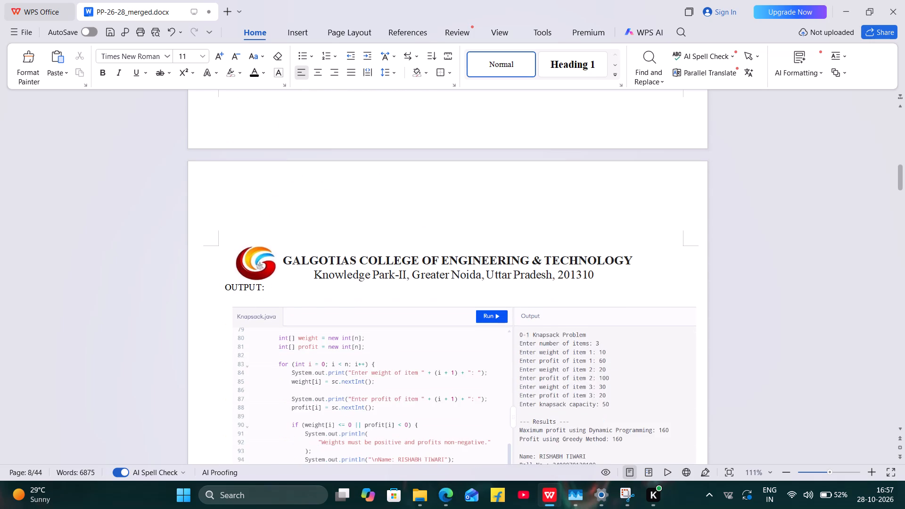
{"action": "scroll", "coordinate": [341, 288], "scroll_direction": "down", "scroll_amount": 5}
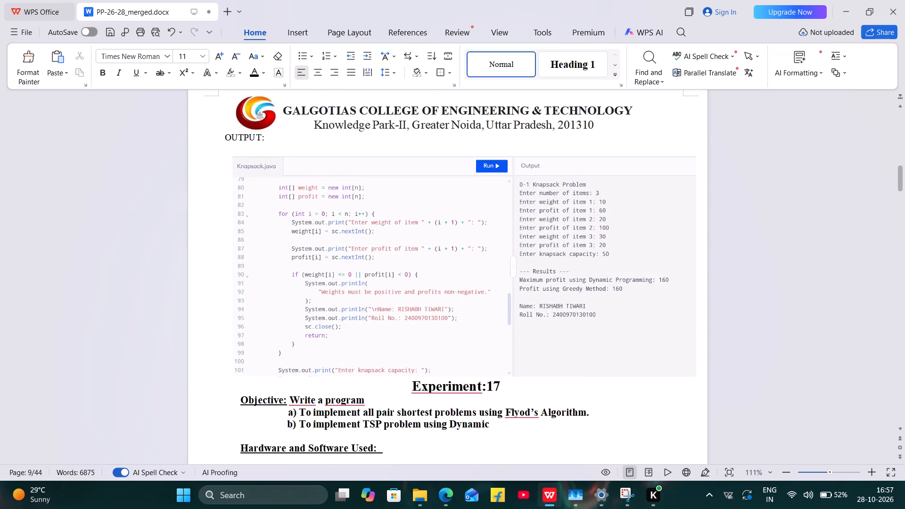
{"action": "left_click", "coordinate": [693, 374]}
{"action": "left_click", "coordinate": [696, 374]}
{"action": "left_click", "coordinate": [687, 373]}
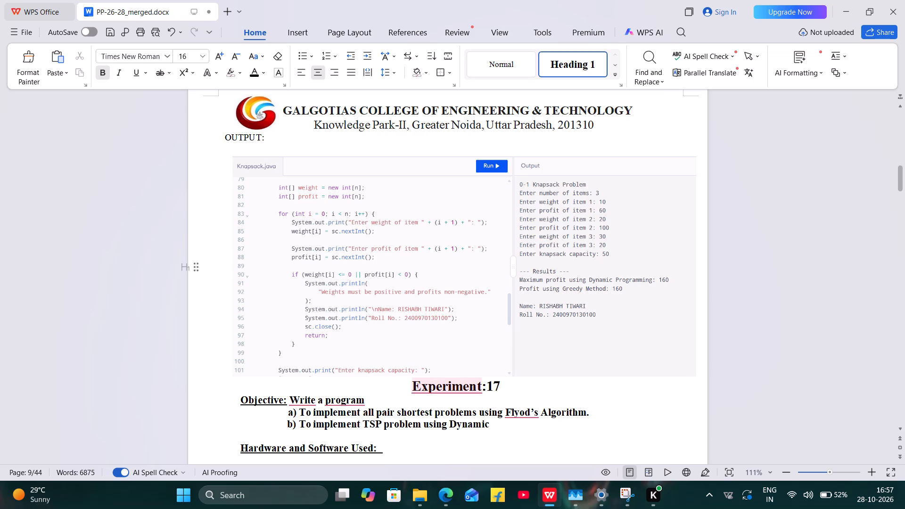
{"action": "left_click_drag", "start_coordinate": [234, 374], "coordinate": [234, 368]}
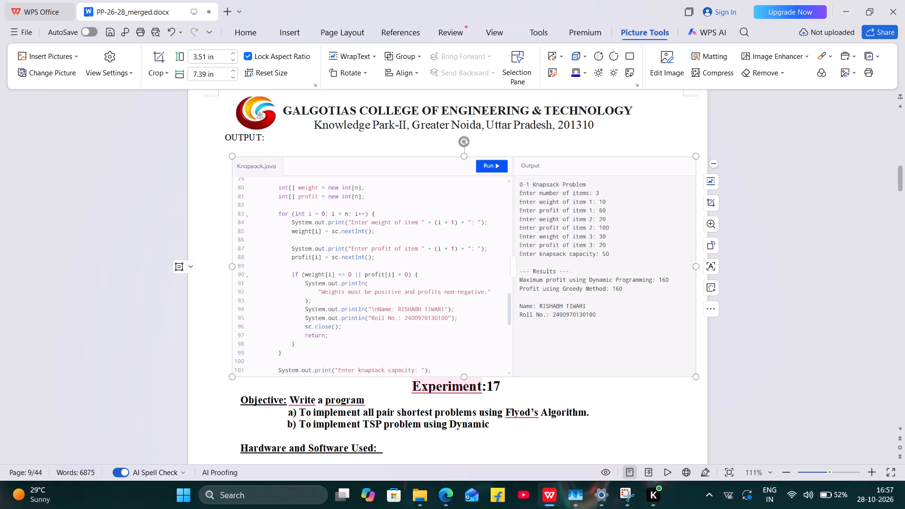
{"action": "left_click_drag", "start_coordinate": [695, 377], "coordinate": [673, 359]}
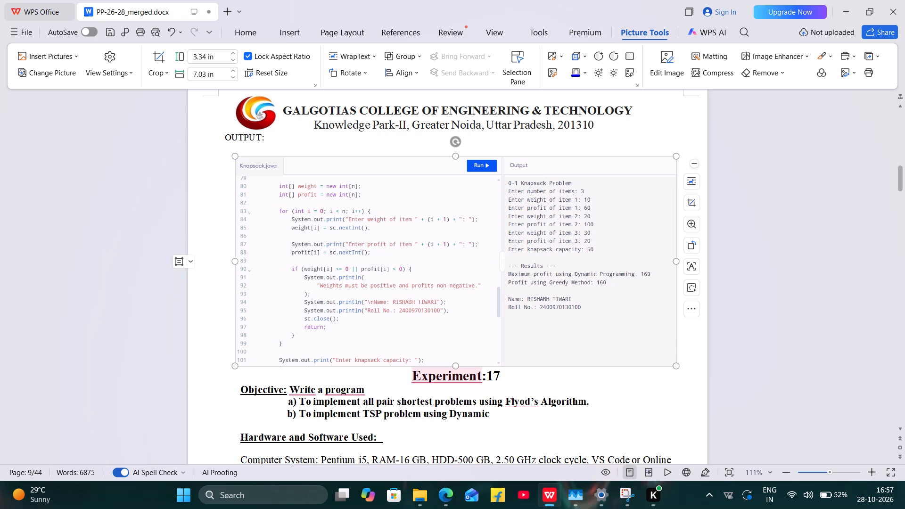
Add a blank line between the college address and the OUTPUT: label, and make the label bold.
{"action": "left_click", "coordinate": [222, 131]}
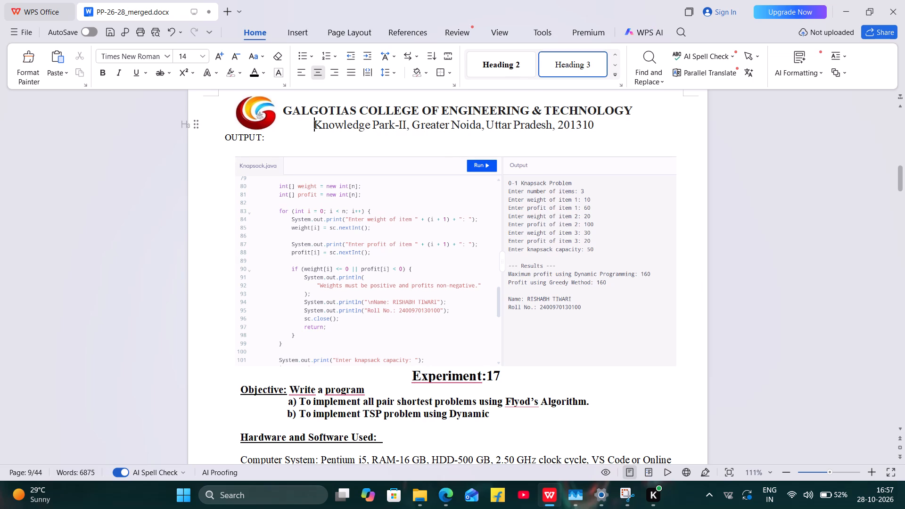
{"action": "left_click", "coordinate": [598, 126]}
{"action": "key", "text": "Return"}
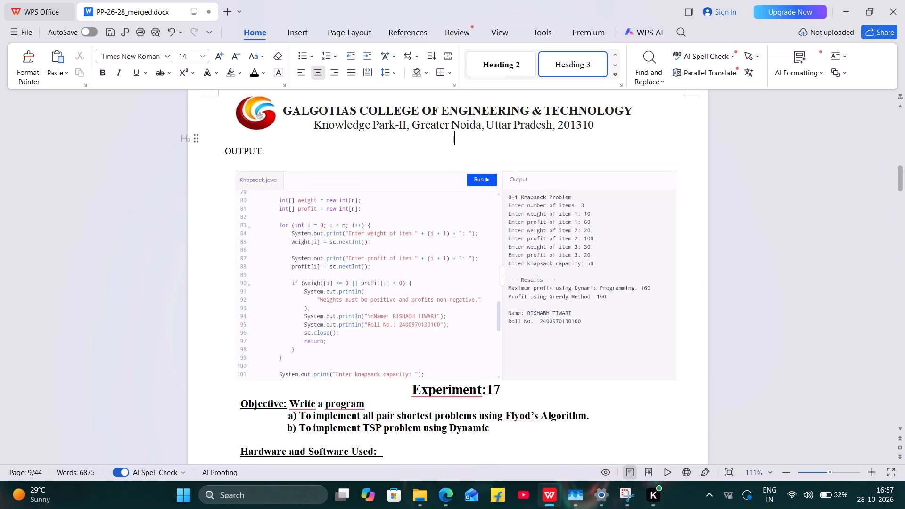
{"action": "left_click_drag", "start_coordinate": [288, 152], "coordinate": [209, 155]}
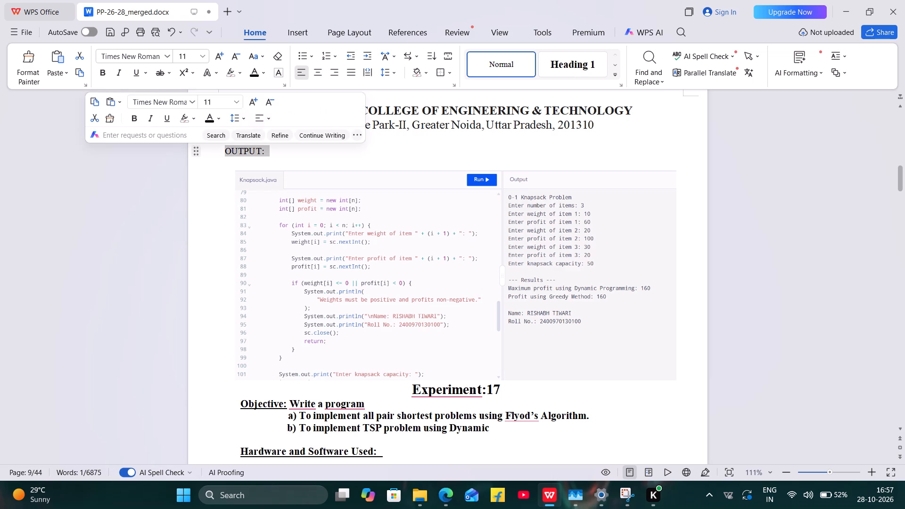
{"action": "left_click", "coordinate": [108, 67]}
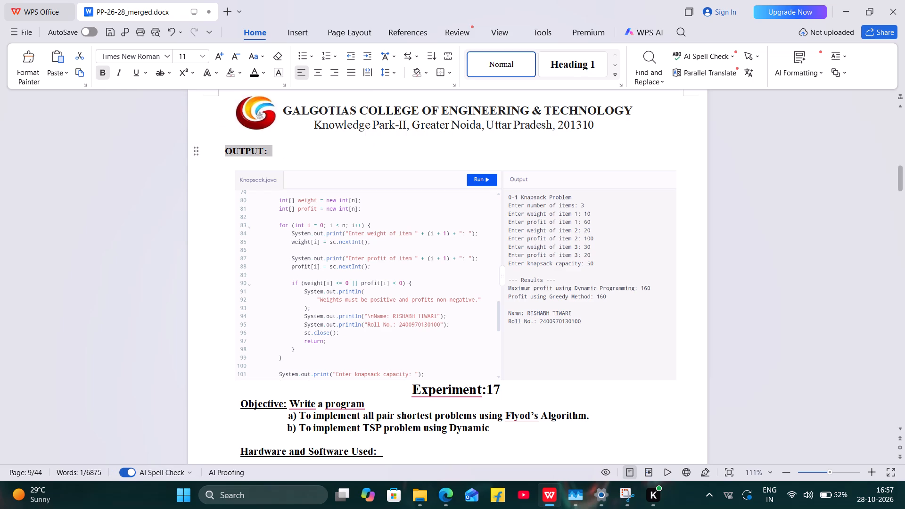
{"action": "left_click", "coordinate": [290, 159]}
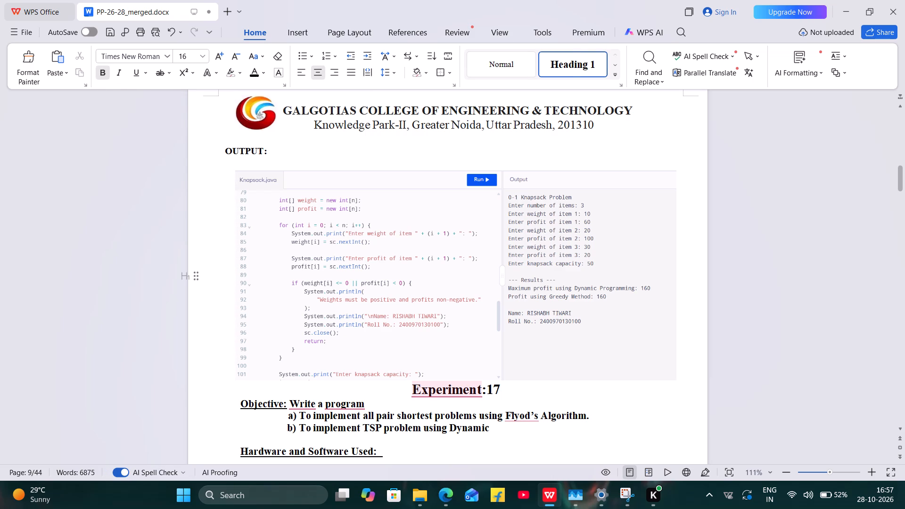
Insert blank lines directly before the Experiment:17 heading to push it onto the page after the knapsack output.
{"action": "left_click", "coordinate": [687, 369]}
{"action": "left_click", "coordinate": [688, 371]}
{"action": "left_click", "coordinate": [401, 394]}
{"action": "left_click_drag", "start_coordinate": [254, 387], "coordinate": [263, 388]}
{"action": "left_click", "coordinate": [692, 376]}
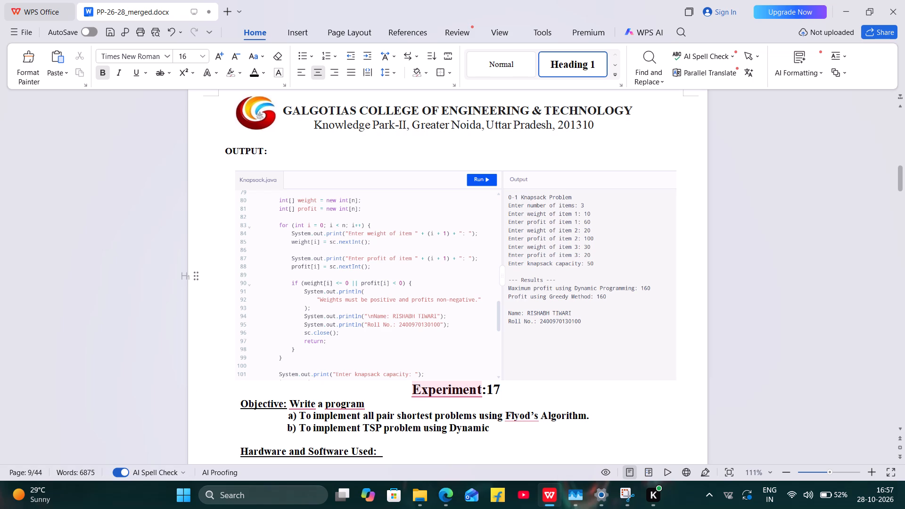
{"action": "double_click", "coordinate": [692, 376]}
{"action": "left_click", "coordinate": [687, 383]}
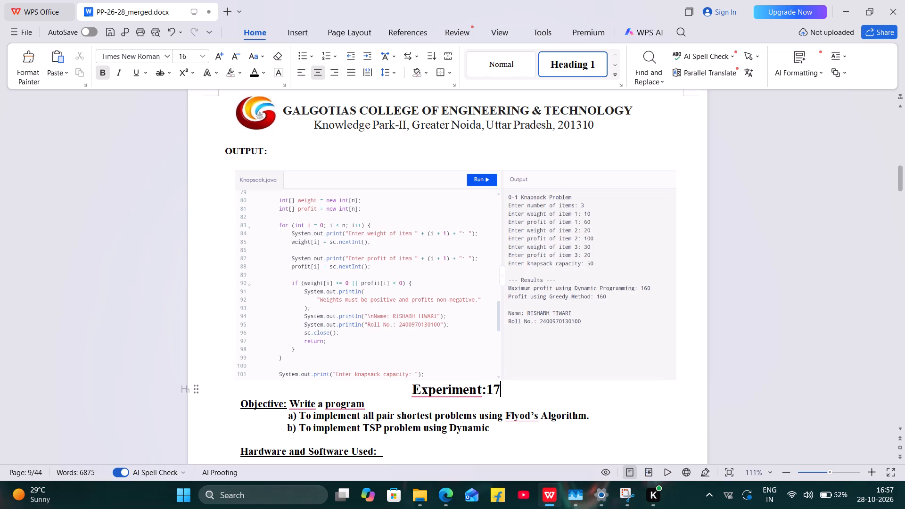
{"action": "key", "text": "Left"}
{"action": "key", "text": "Left"}
{"action": "key", "text": "Left"}
{"action": "key", "text": "Left"}
{"action": "key", "text": "Left"}
{"action": "key", "text": "Left"}
{"action": "key", "text": "Left"}
{"action": "key", "text": "Left"}
{"action": "key", "text": "Left"}
{"action": "key", "text": "Left"}
{"action": "key", "text": "Left"}
{"action": "key", "text": "Left"}
{"action": "key", "text": "Left"}
{"action": "key", "text": "Left"}
{"action": "key", "text": "Left"}
{"action": "key", "text": "Left"}
{"action": "key", "text": "Left"}
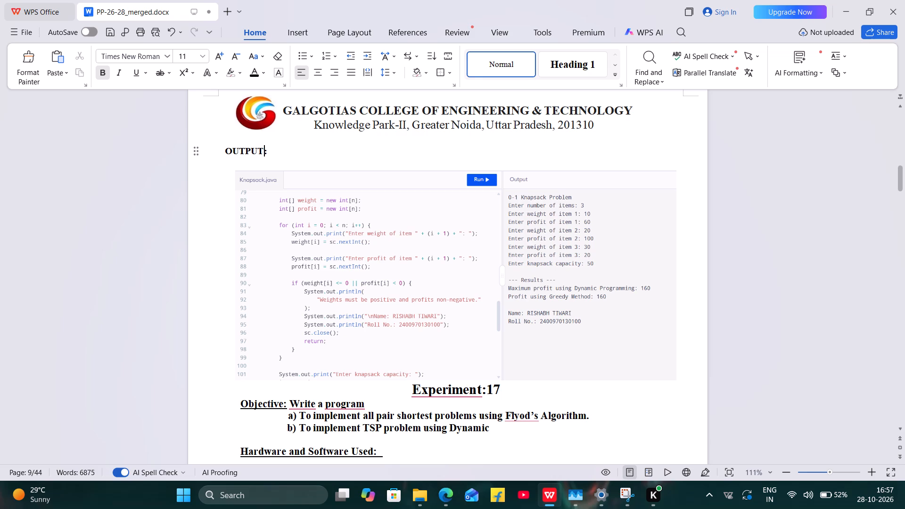
{"action": "key", "text": "Left"}
{"action": "key", "text": "Right"}
{"action": "key", "text": "Right"}
{"action": "key", "text": "Right"}
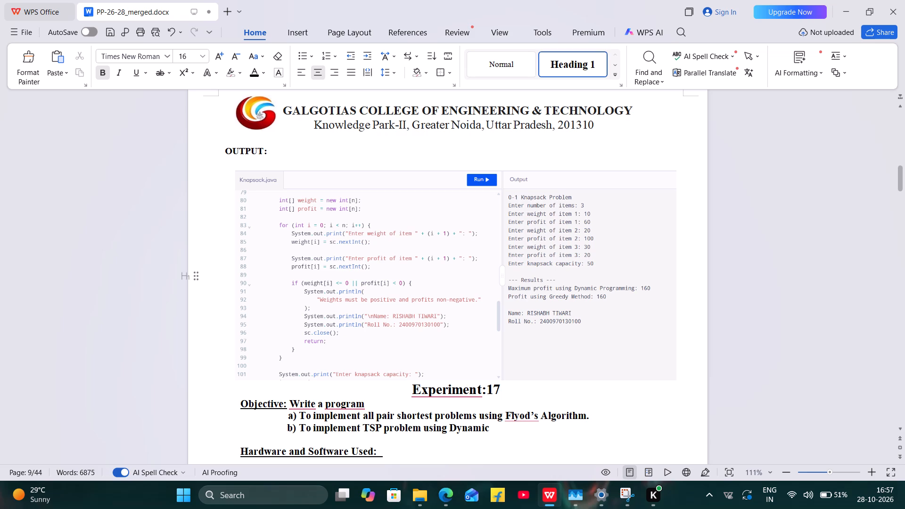
{"action": "key", "text": "Right"}
{"action": "key", "text": "Left"}
{"action": "key", "text": "Right"}
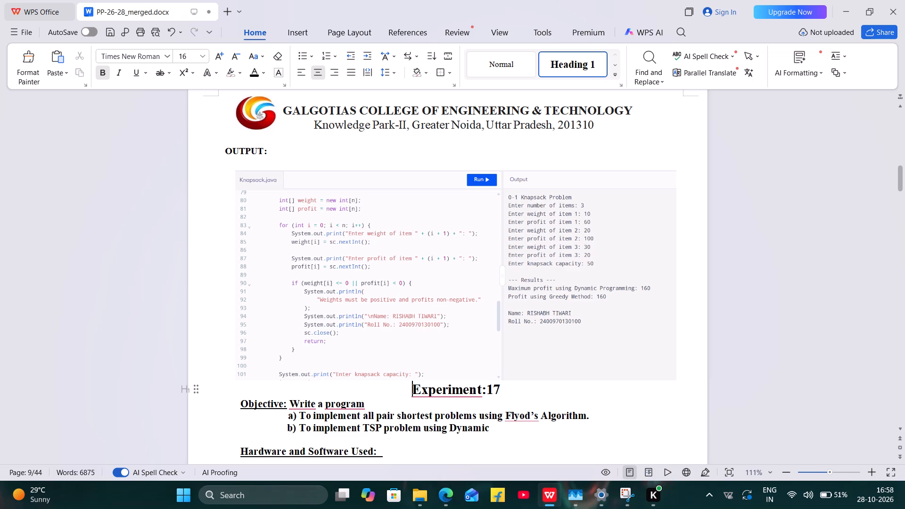
{"action": "key", "text": "Return"}
{"action": "key", "text": "Return"}
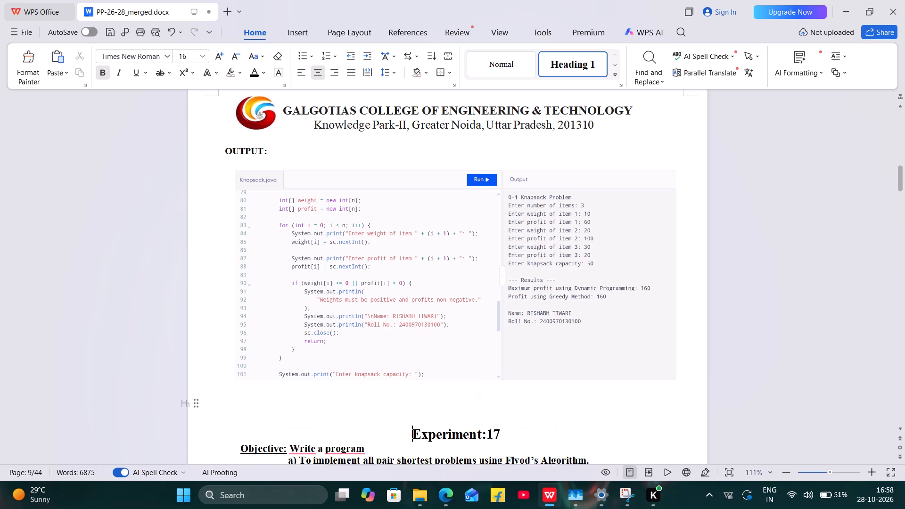
{"action": "key", "text": "Return"}
{"action": "key", "text": "Return"}
{"action": "key", "text": "Return"}
{"action": "key", "text": "Return"}
{"action": "key", "text": "Return"}
{"action": "key", "text": "Return"}
{"action": "key", "text": "Return"}
{"action": "key", "text": "Return"}
{"action": "key", "text": "Return"}
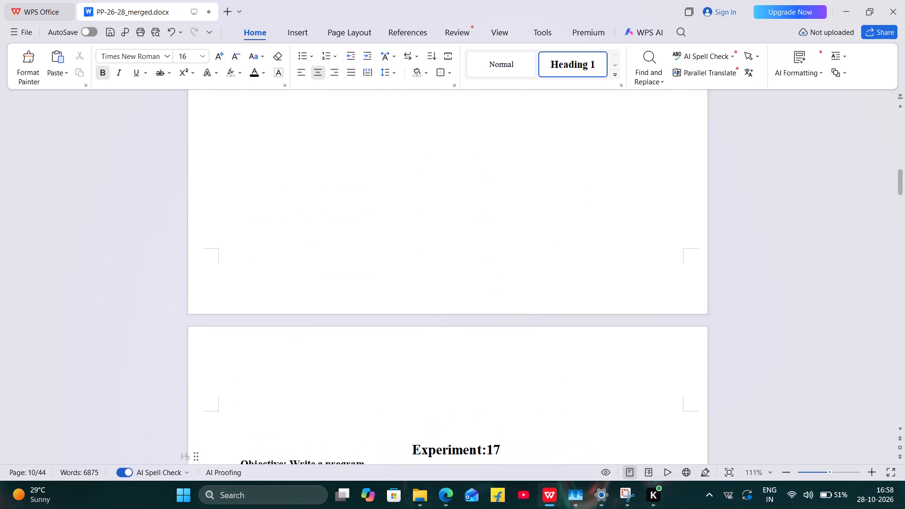
Try to trim the space above the Experiment:17 heading, clearing its centring and indent, and undo the deletion that moves it back a page.
{"action": "key", "text": "BackSpace"}
{"action": "key", "text": "BackSpace"}
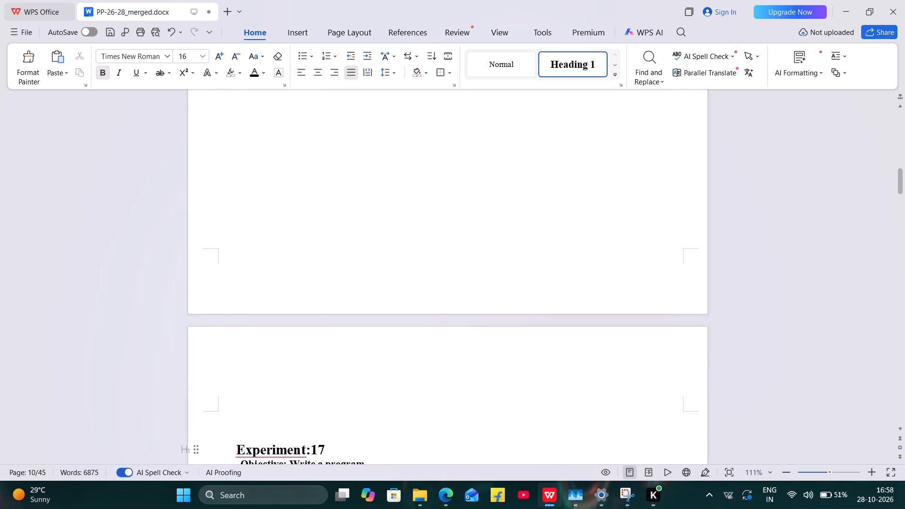
{"action": "key", "text": "BackSpace"}
{"action": "key", "text": "BackSpace"}
{"action": "key", "text": "BackSpace"}
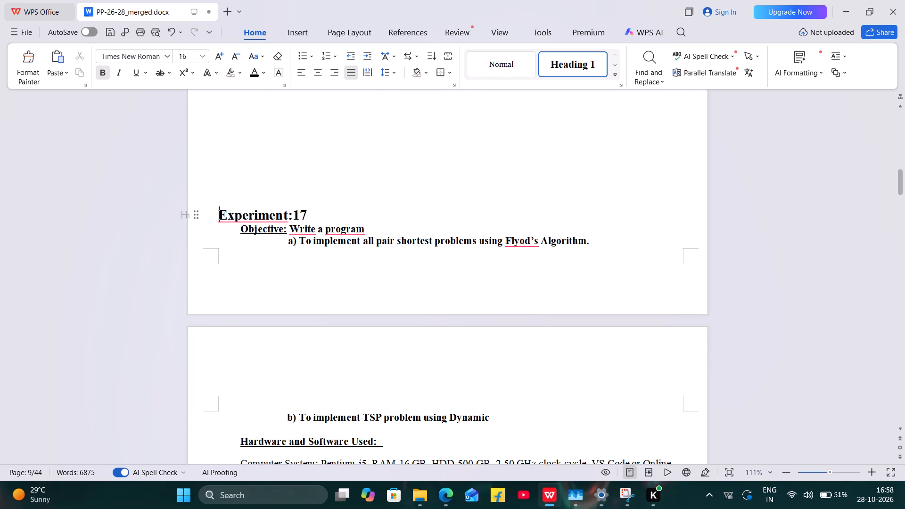
{"action": "key", "text": "ctrl+z"}
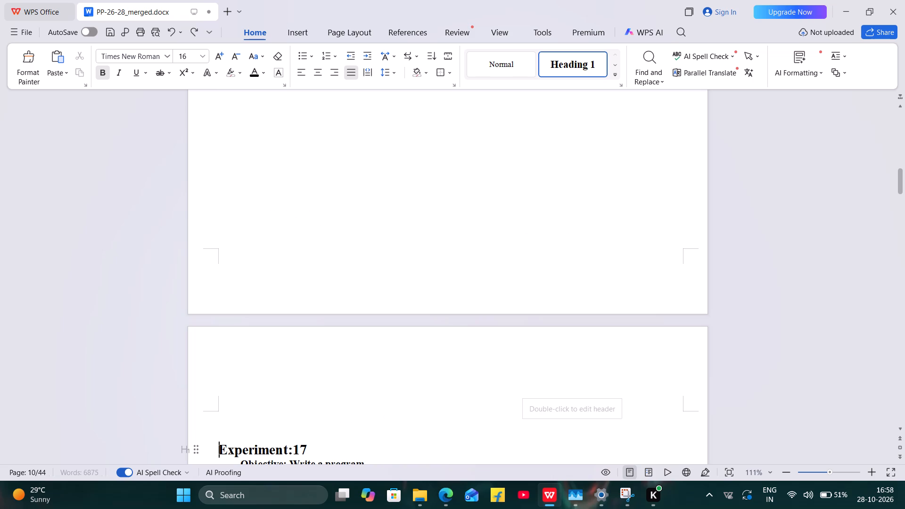
{"action": "scroll", "coordinate": [386, 414], "scroll_direction": "down", "scroll_amount": 4}
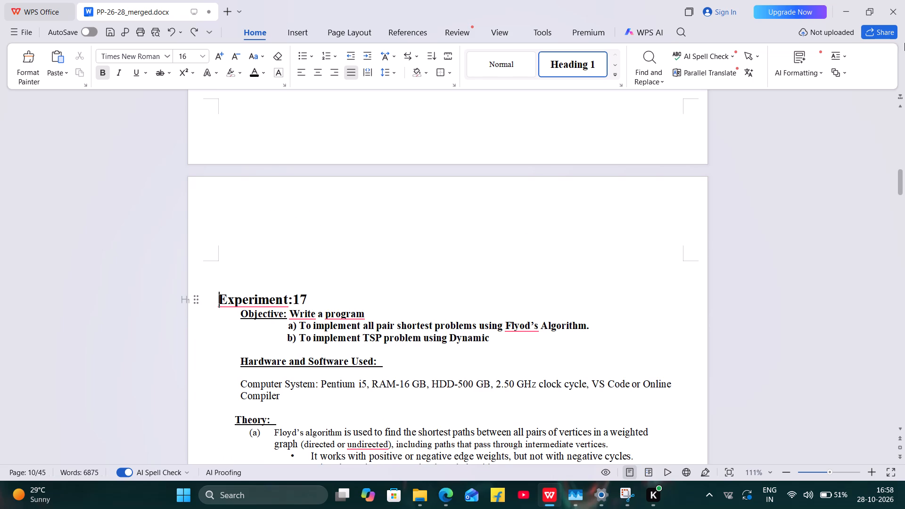
{"action": "left_click", "coordinate": [274, 259]}
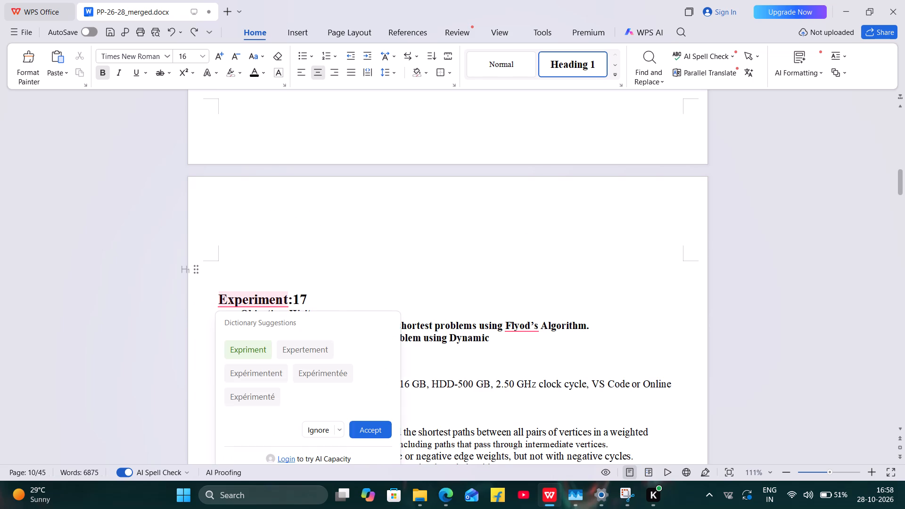
{"action": "key", "text": "BackSpace"}
{"action": "key", "text": "BackSpace"}
{"action": "key", "text": "BackSpace"}
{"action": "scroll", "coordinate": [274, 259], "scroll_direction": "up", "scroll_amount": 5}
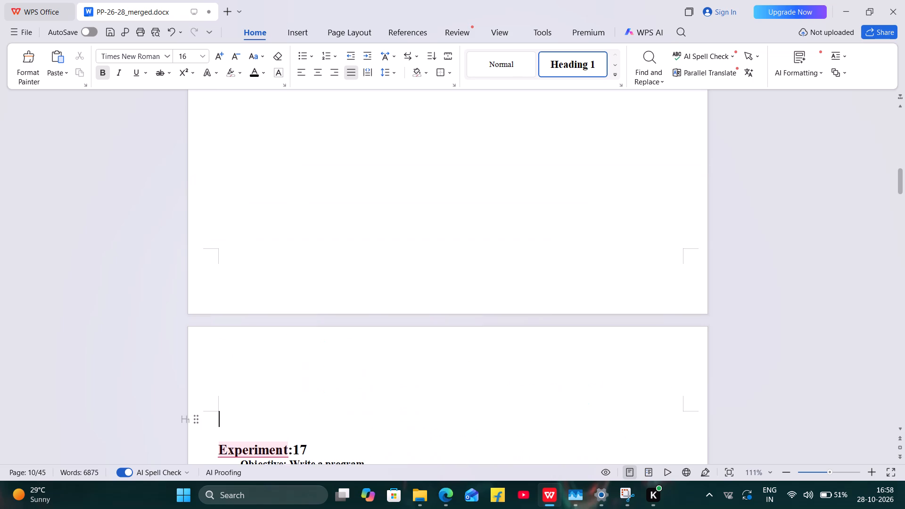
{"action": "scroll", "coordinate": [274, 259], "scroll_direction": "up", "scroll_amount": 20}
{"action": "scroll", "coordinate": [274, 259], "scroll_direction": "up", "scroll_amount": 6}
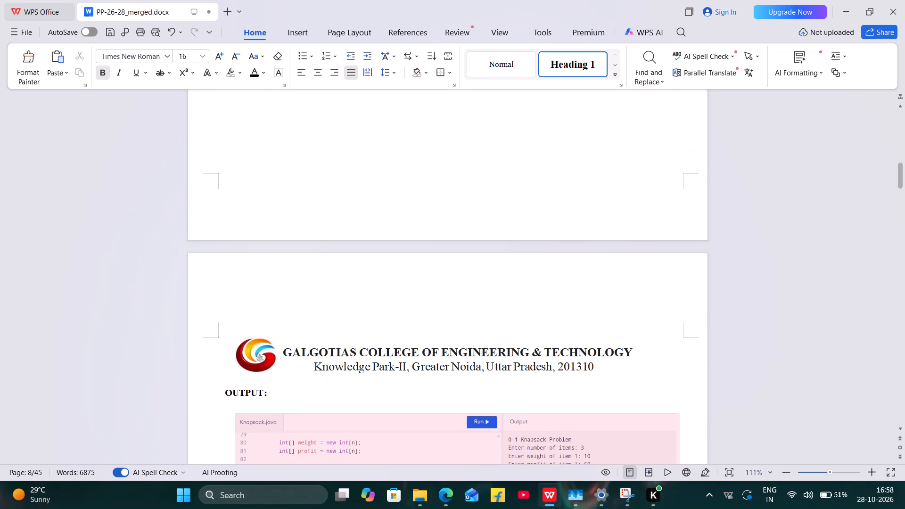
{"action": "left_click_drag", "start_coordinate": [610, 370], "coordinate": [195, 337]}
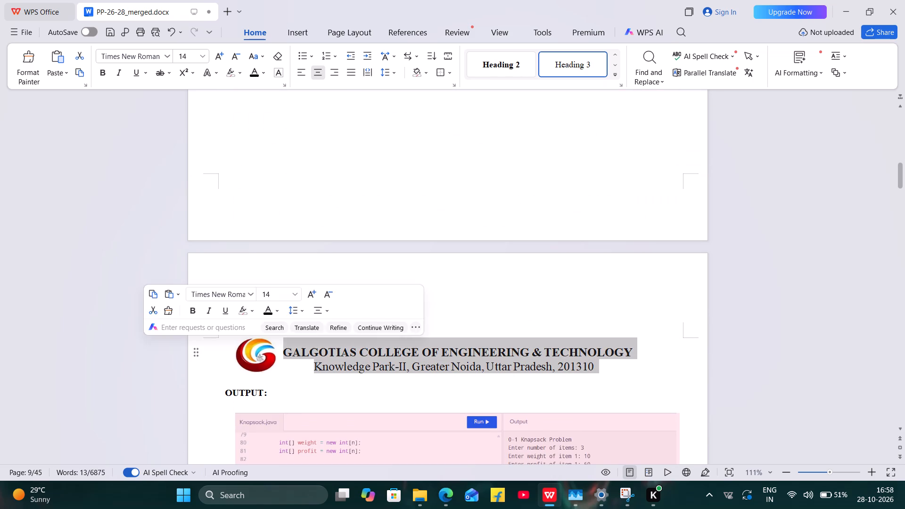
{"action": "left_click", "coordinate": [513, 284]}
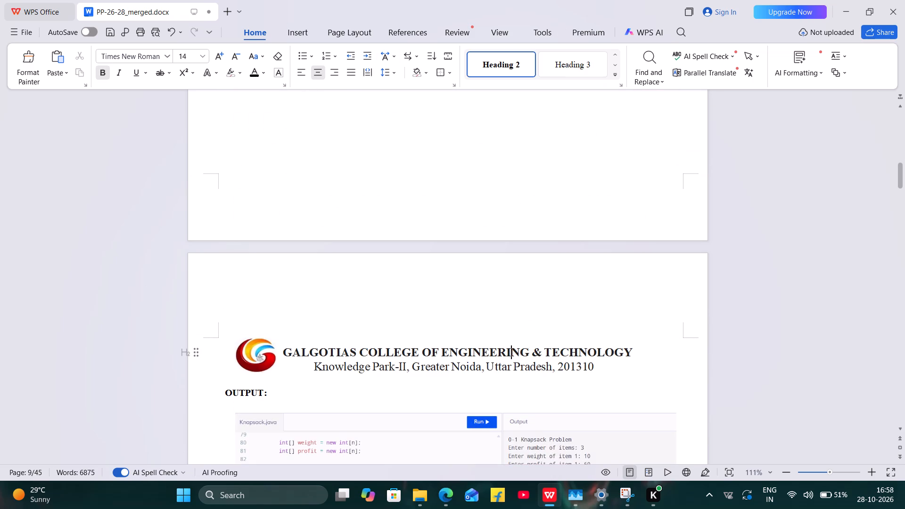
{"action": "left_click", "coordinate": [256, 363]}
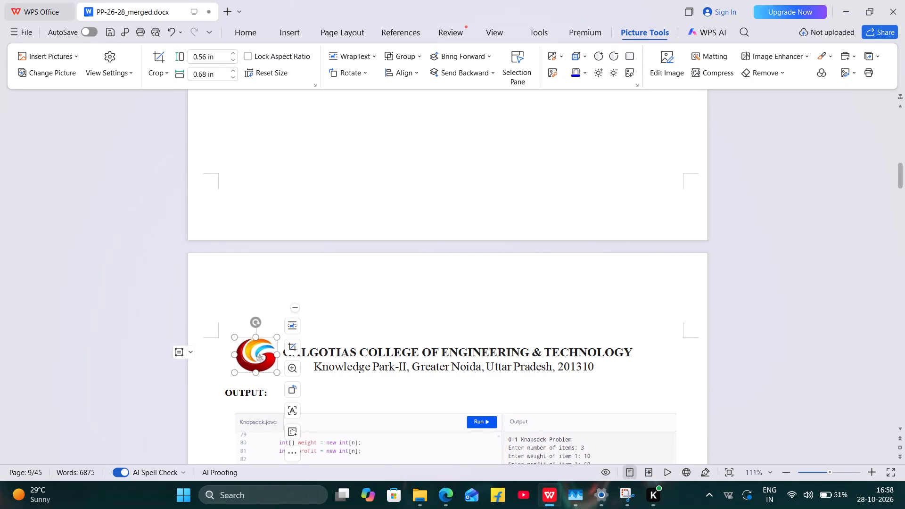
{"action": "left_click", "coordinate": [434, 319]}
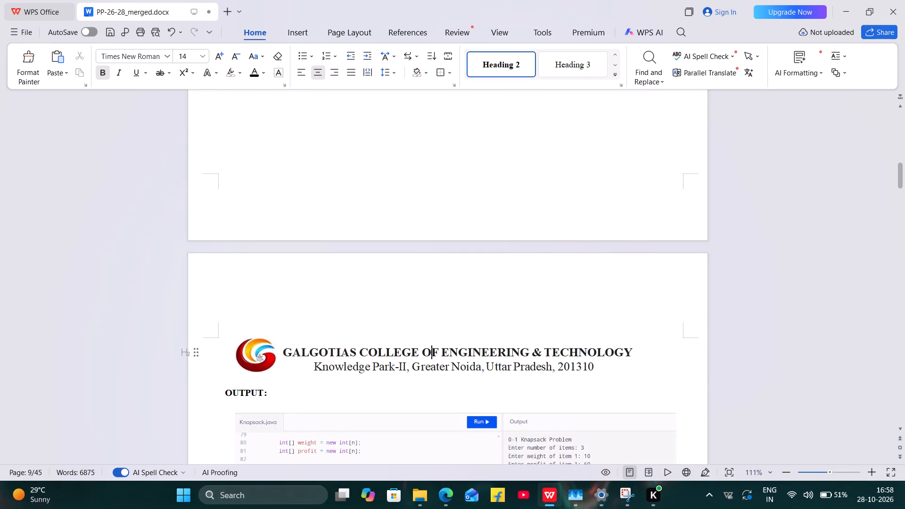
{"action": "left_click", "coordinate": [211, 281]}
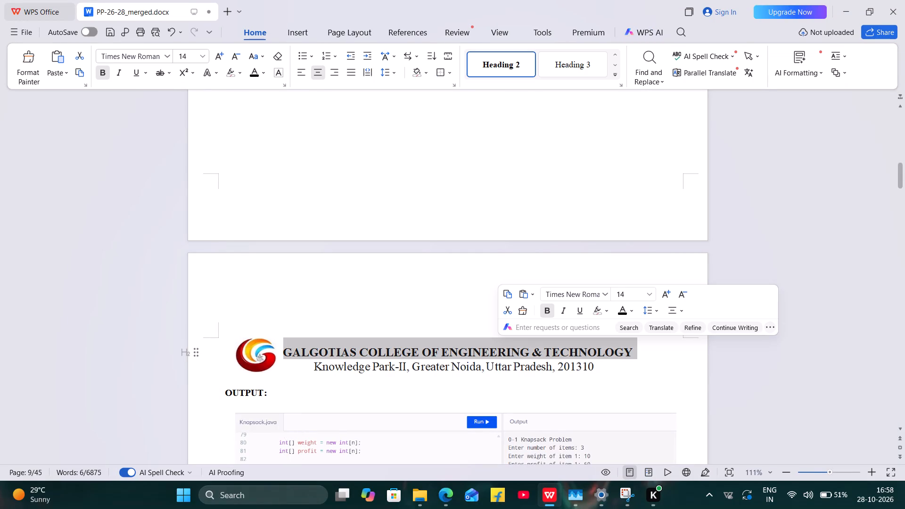
Examine the letterheads and page starts from Experiment:10 through the Experiment:17 heading.
{"action": "scroll", "coordinate": [280, 337], "scroll_direction": "up", "scroll_amount": 19}
{"action": "scroll", "coordinate": [280, 324], "scroll_direction": "up", "scroll_amount": 5}
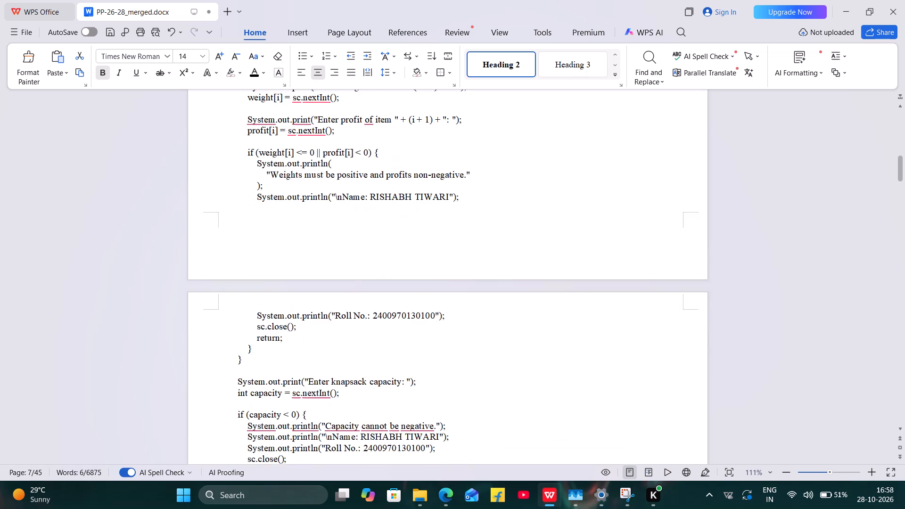
{"action": "scroll", "coordinate": [280, 324], "scroll_direction": "up", "scroll_amount": 20}
{"action": "scroll", "coordinate": [280, 324], "scroll_direction": "up", "scroll_amount": 19}
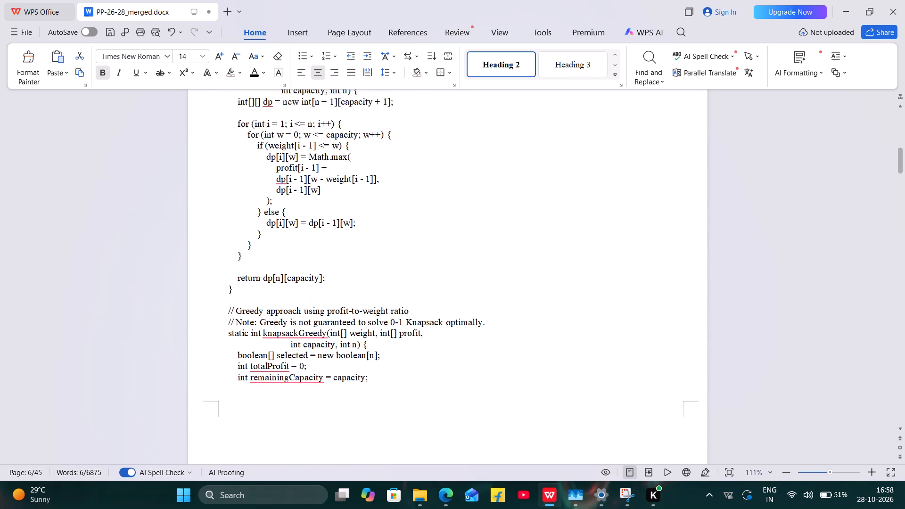
{"action": "scroll", "coordinate": [280, 324], "scroll_direction": "up", "scroll_amount": 18}
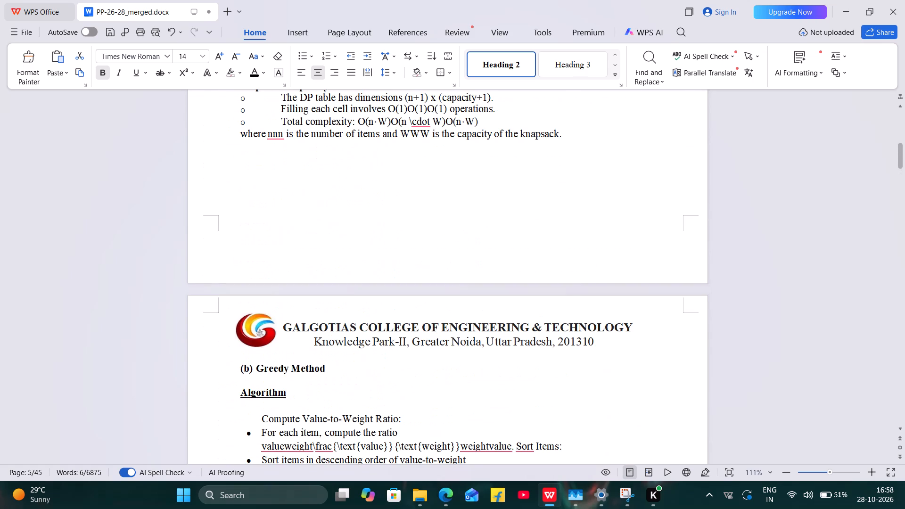
{"action": "scroll", "coordinate": [241, 307], "scroll_direction": "up", "scroll_amount": 5}
{"action": "scroll", "coordinate": [241, 307], "scroll_direction": "down", "scroll_amount": 5}
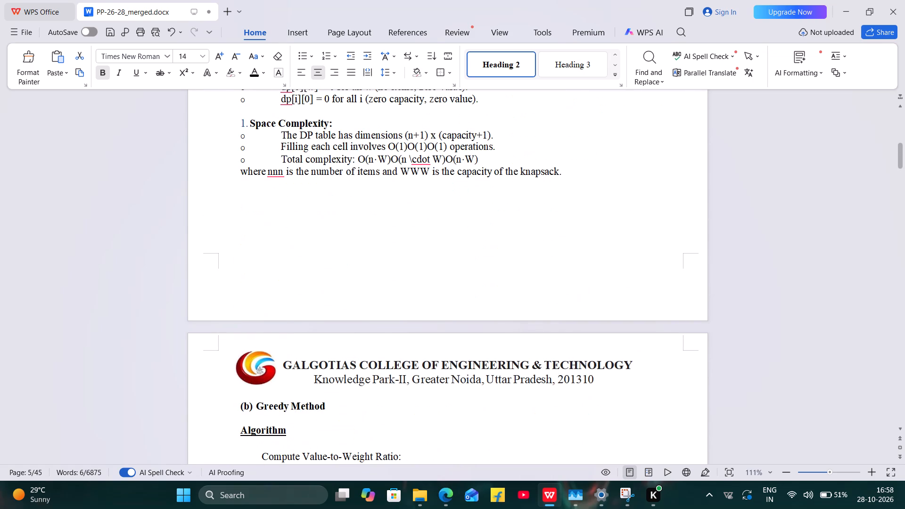
{"action": "scroll", "coordinate": [354, 346], "scroll_direction": "up", "scroll_amount": 20}
{"action": "scroll", "coordinate": [354, 346], "scroll_direction": "up", "scroll_amount": 5}
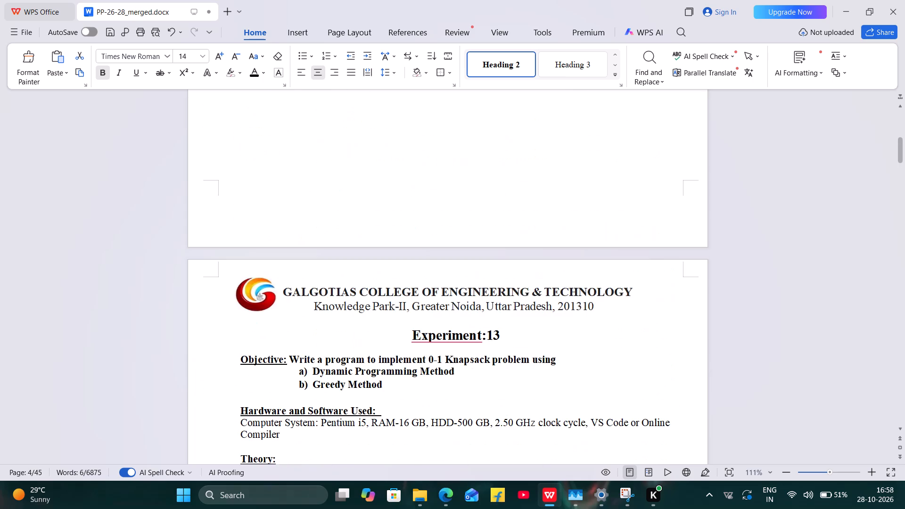
{"action": "scroll", "coordinate": [354, 346], "scroll_direction": "up", "scroll_amount": 17}
{"action": "scroll", "coordinate": [354, 346], "scroll_direction": "up", "scroll_amount": 16}
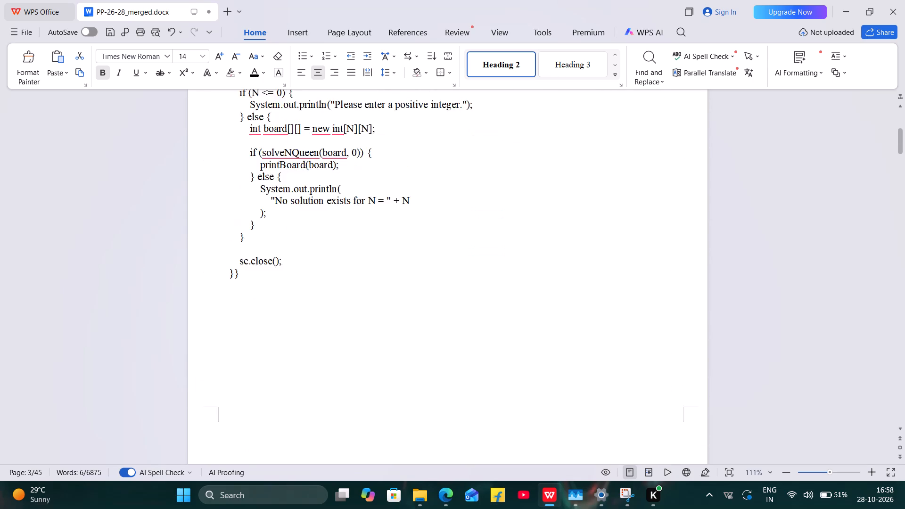
{"action": "scroll", "coordinate": [354, 346], "scroll_direction": "up", "scroll_amount": 20}
{"action": "scroll", "coordinate": [354, 346], "scroll_direction": "up", "scroll_amount": 18}
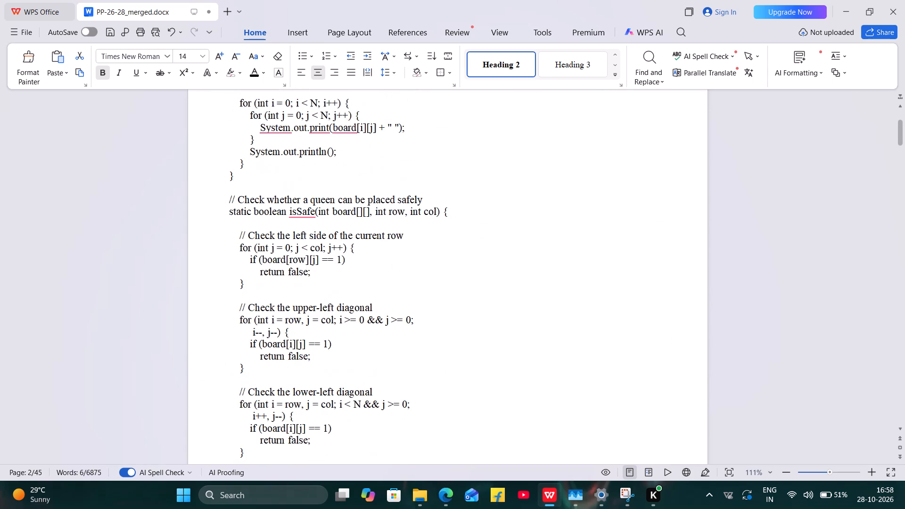
{"action": "scroll", "coordinate": [354, 346], "scroll_direction": "up", "scroll_amount": 20}
{"action": "scroll", "coordinate": [354, 346], "scroll_direction": "up", "scroll_amount": 13}
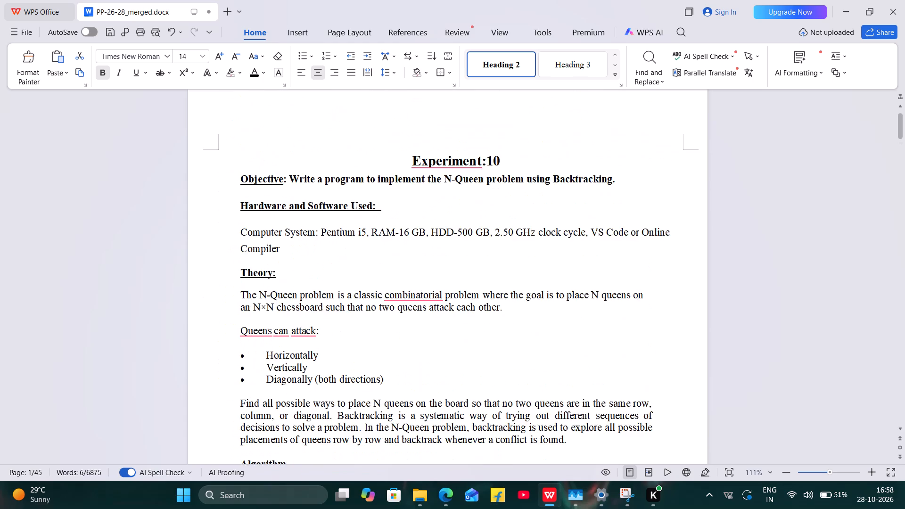
{"action": "scroll", "coordinate": [354, 346], "scroll_direction": "up", "scroll_amount": 5}
{"action": "scroll", "coordinate": [354, 346], "scroll_direction": "down", "scroll_amount": 20}
{"action": "scroll", "coordinate": [354, 346], "scroll_direction": "down", "scroll_amount": 2}
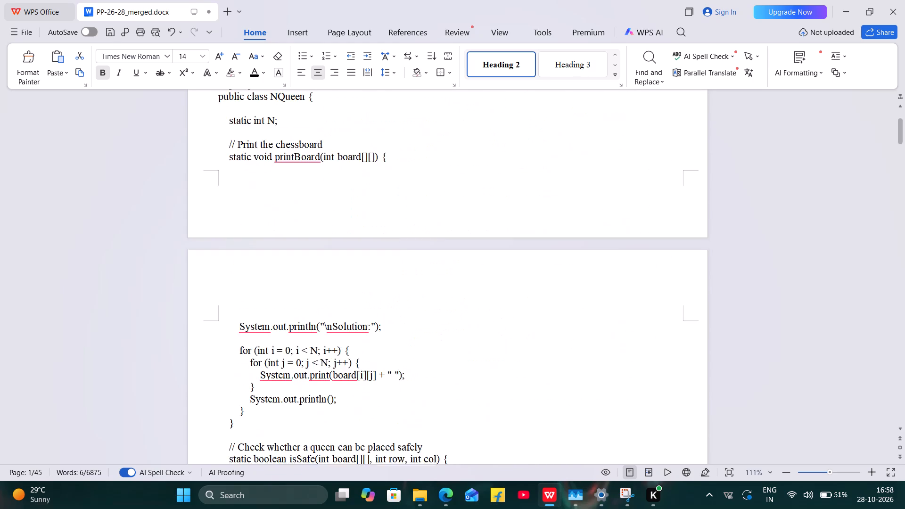
{"action": "scroll", "coordinate": [354, 346], "scroll_direction": "down", "scroll_amount": 20}
{"action": "scroll", "coordinate": [354, 346], "scroll_direction": "down", "scroll_amount": 18}
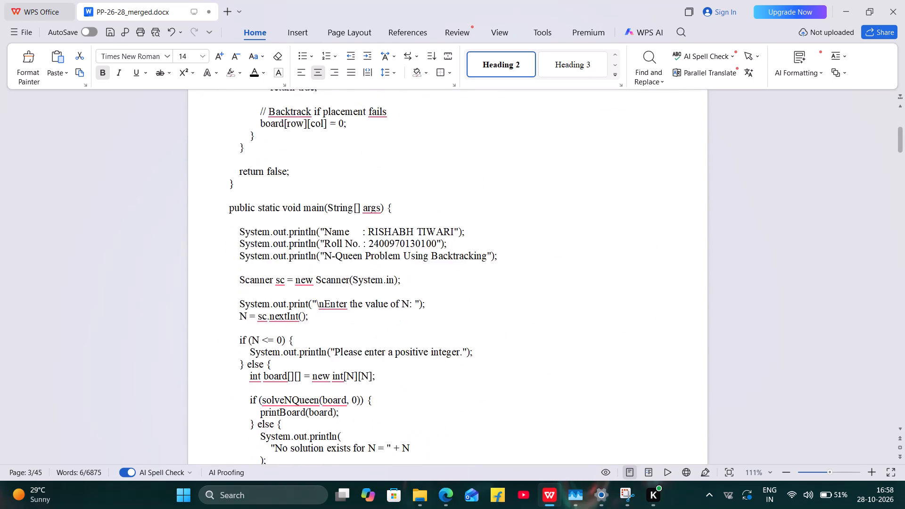
{"action": "scroll", "coordinate": [354, 346], "scroll_direction": "down", "scroll_amount": 20}
{"action": "scroll", "coordinate": [354, 346], "scroll_direction": "down", "scroll_amount": 10}
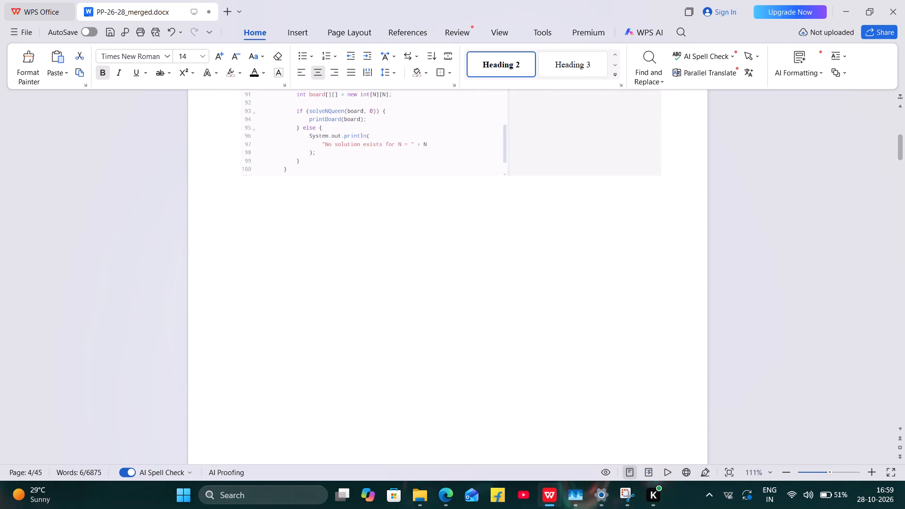
{"action": "scroll", "coordinate": [354, 346], "scroll_direction": "down", "scroll_amount": 18}
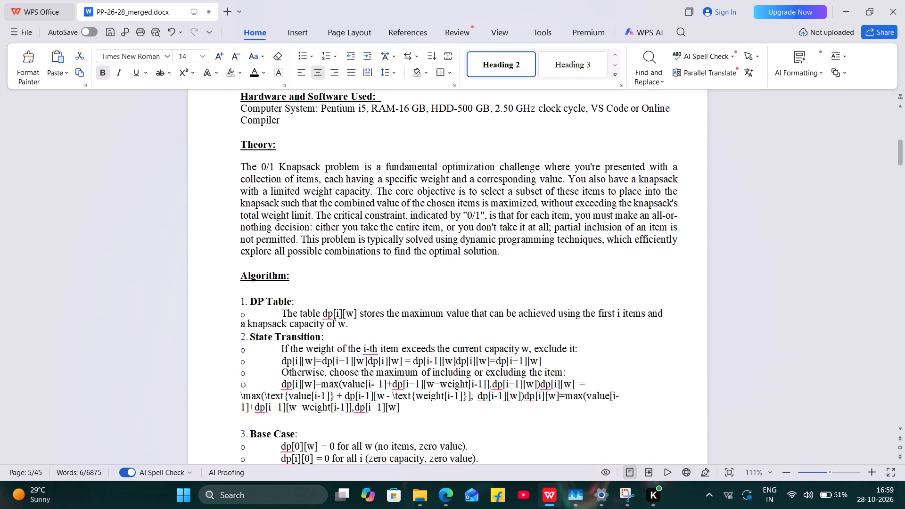
{"action": "scroll", "coordinate": [354, 346], "scroll_direction": "down", "scroll_amount": 17}
{"action": "scroll", "coordinate": [354, 346], "scroll_direction": "down", "scroll_amount": 11}
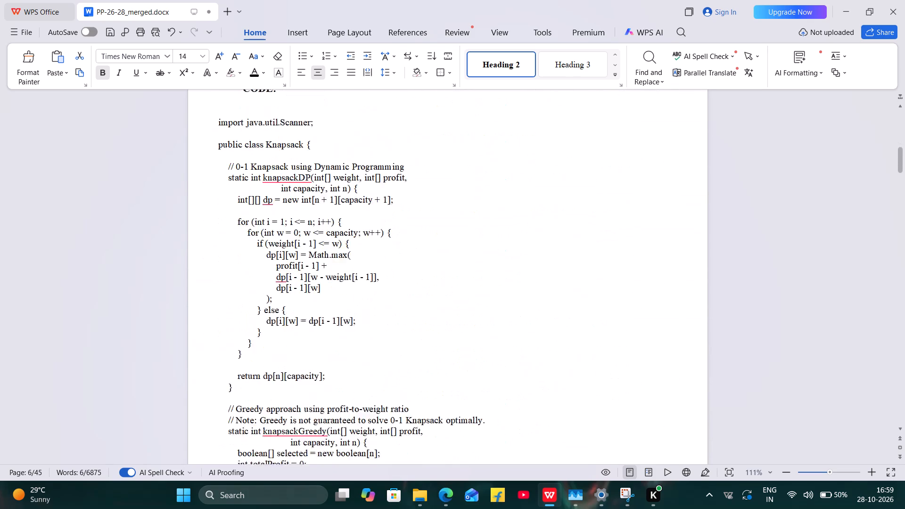
{"action": "scroll", "coordinate": [354, 346], "scroll_direction": "down", "scroll_amount": 19}
{"action": "scroll", "coordinate": [354, 346], "scroll_direction": "down", "scroll_amount": 10}
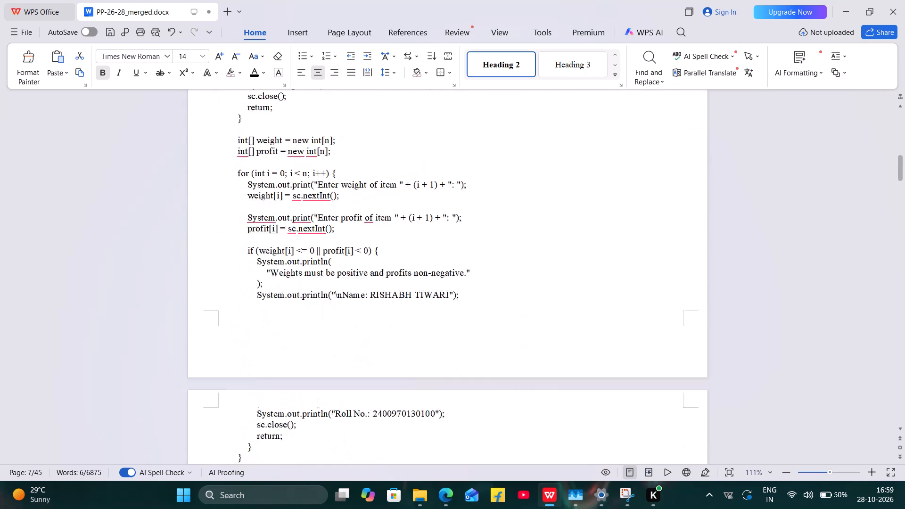
{"action": "scroll", "coordinate": [354, 346], "scroll_direction": "down", "scroll_amount": 20}
{"action": "scroll", "coordinate": [354, 346], "scroll_direction": "down", "scroll_amount": 14}
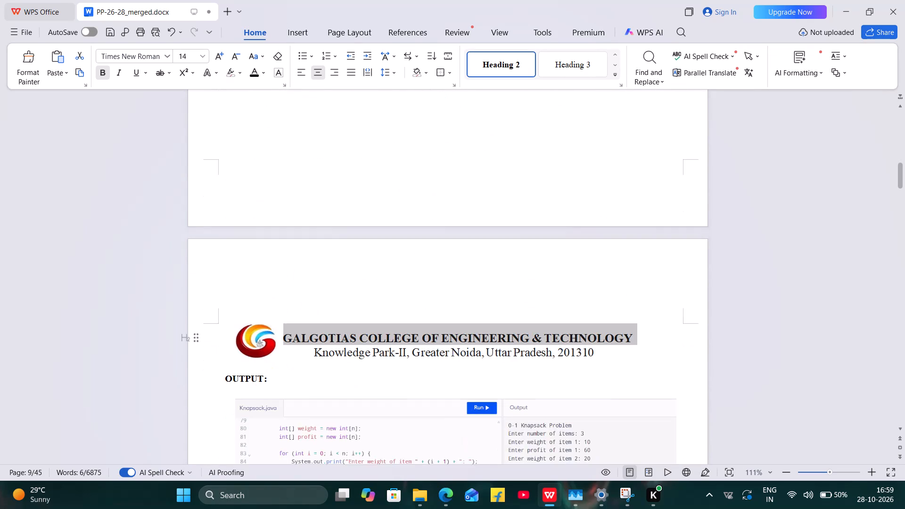
{"action": "scroll", "coordinate": [354, 346], "scroll_direction": "down", "scroll_amount": 5}
{"action": "scroll", "coordinate": [354, 346], "scroll_direction": "down", "scroll_amount": 17}
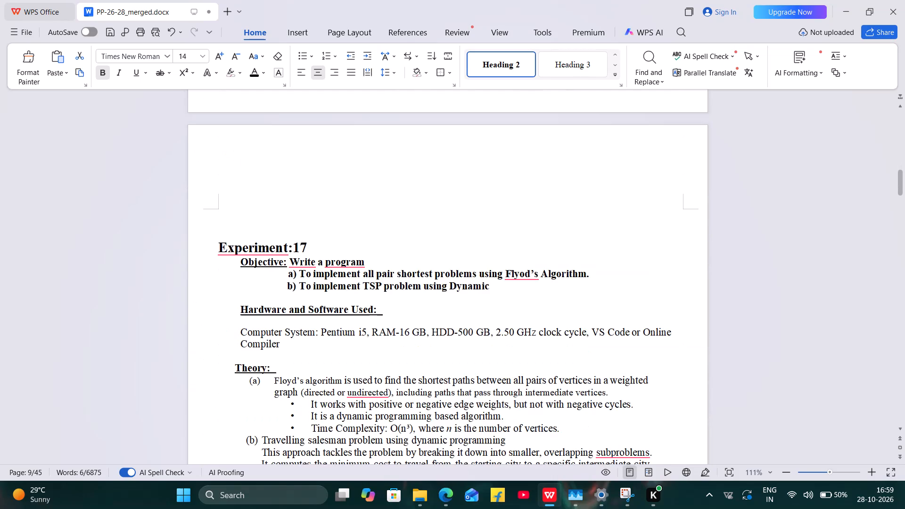
Copy the college logo from the knapsack output page into the header above Experiment:17, placing it near the header's left edge.
{"action": "scroll", "coordinate": [354, 346], "scroll_direction": "up", "scroll_amount": 16}
{"action": "scroll", "coordinate": [354, 346], "scroll_direction": "up", "scroll_amount": 12}
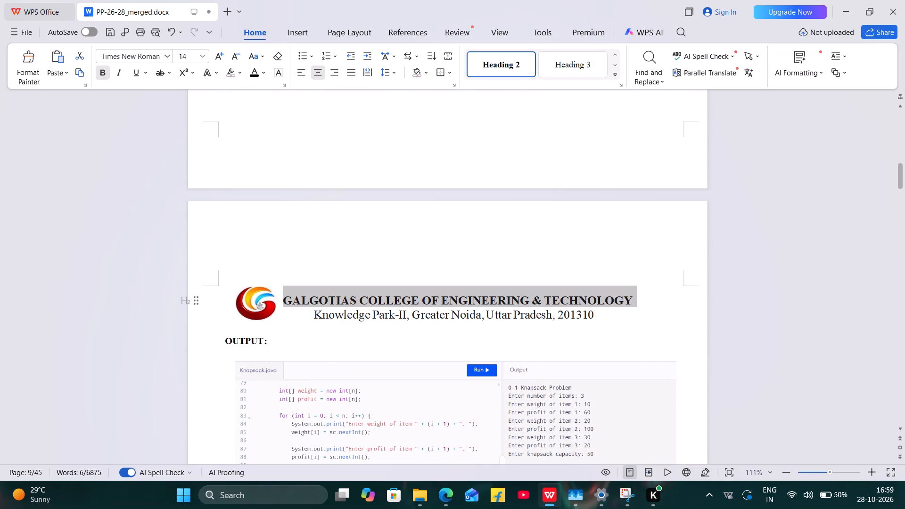
{"action": "left_click", "coordinate": [264, 301]}
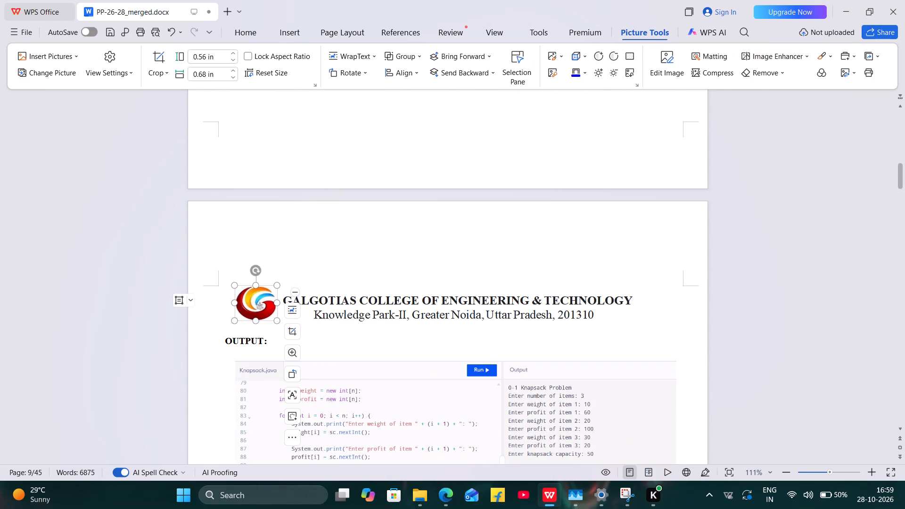
{"action": "key", "text": "ctrl+c"}
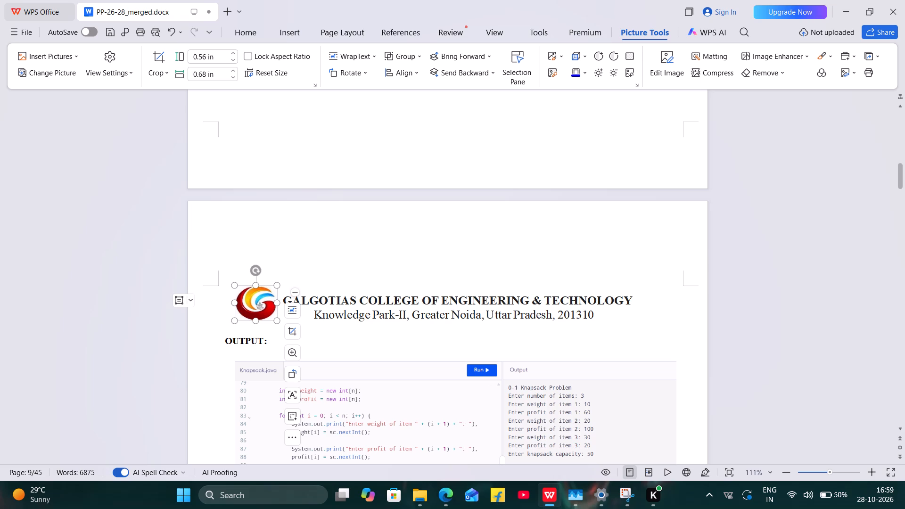
{"action": "left_click", "coordinate": [263, 301]}
{"action": "scroll", "coordinate": [271, 356], "scroll_direction": "down", "scroll_amount": 20}
{"action": "scroll", "coordinate": [271, 356], "scroll_direction": "down", "scroll_amount": 3}
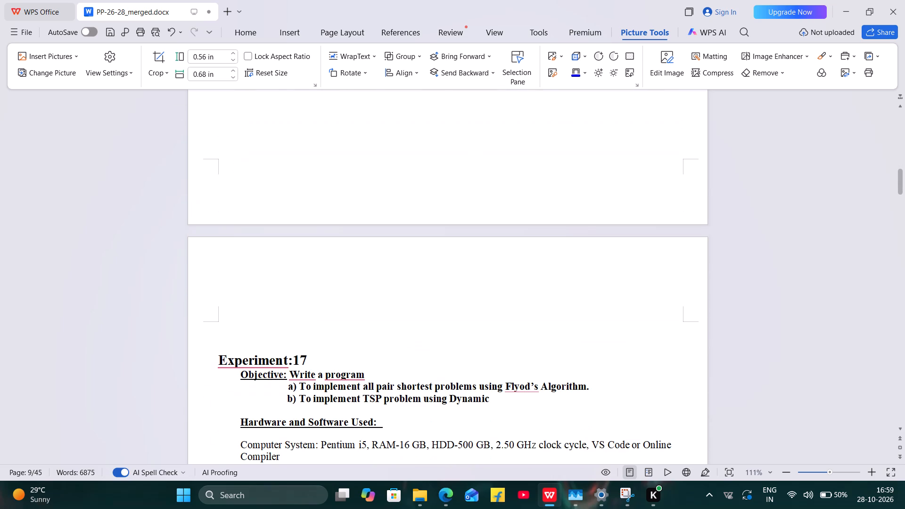
{"action": "left_click", "coordinate": [238, 275]}
{"action": "double_click", "coordinate": [230, 264]}
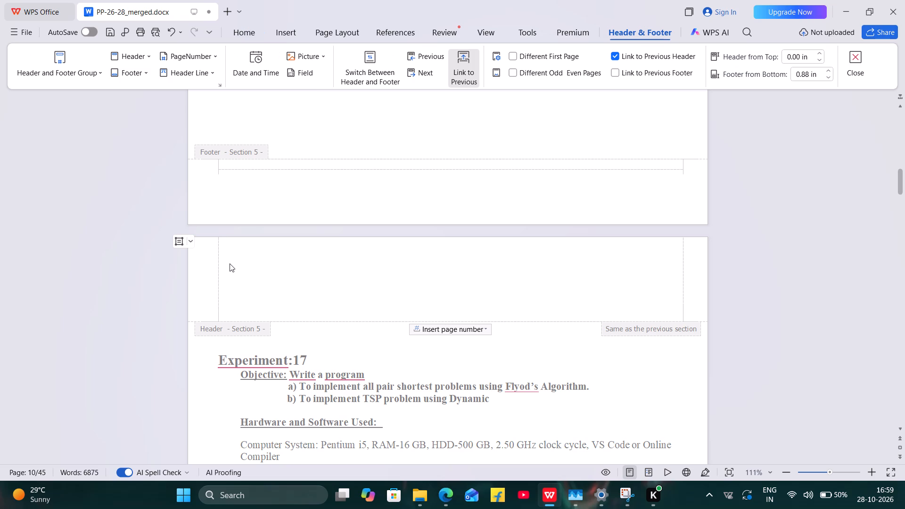
{"action": "key", "text": "ctrl+v"}
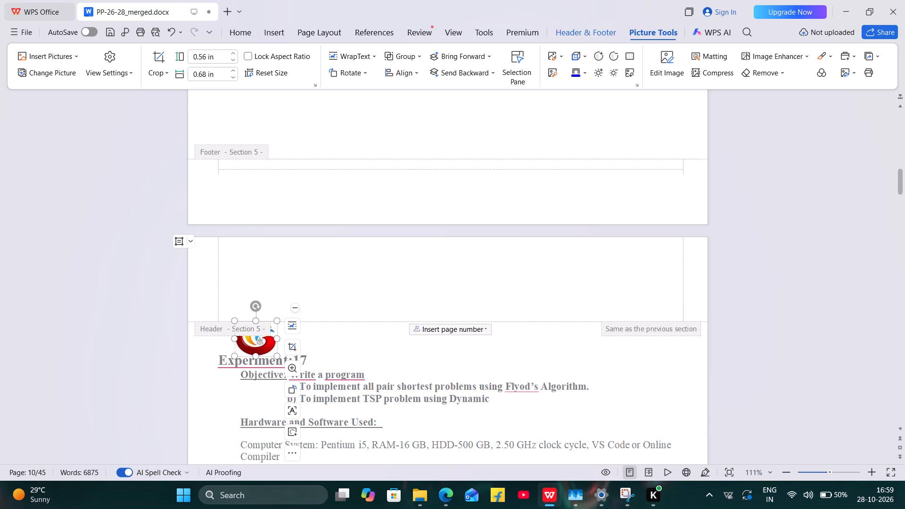
{"action": "left_click_drag", "start_coordinate": [268, 346], "coordinate": [258, 280]}
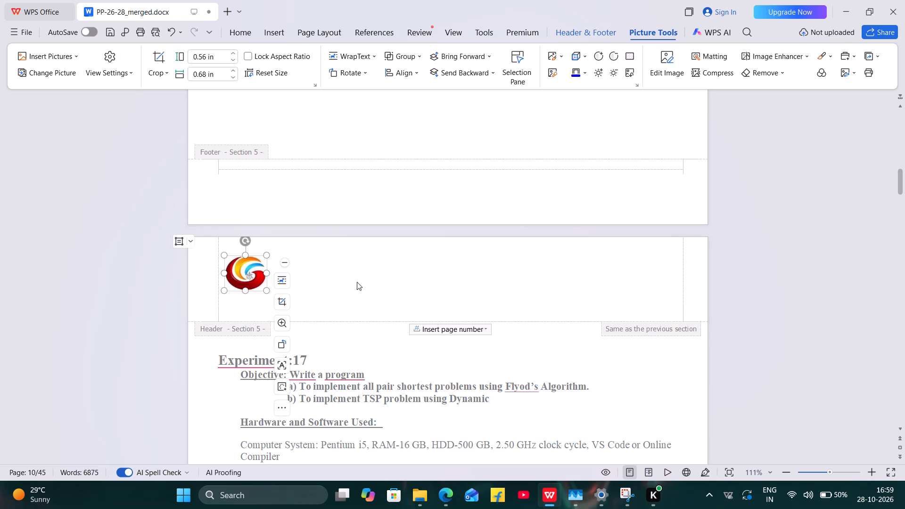
Copy the two-line college name and address letterhead text from the top of the knapsack output page.
{"action": "left_click", "coordinate": [334, 263]}
{"action": "scroll", "coordinate": [394, 249], "scroll_direction": "up", "scroll_amount": 12}
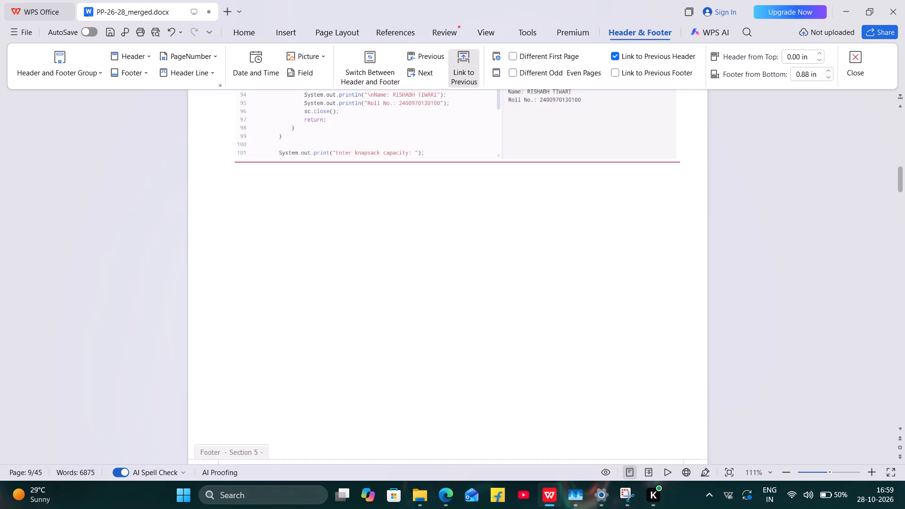
{"action": "scroll", "coordinate": [394, 249], "scroll_direction": "up", "scroll_amount": 13}
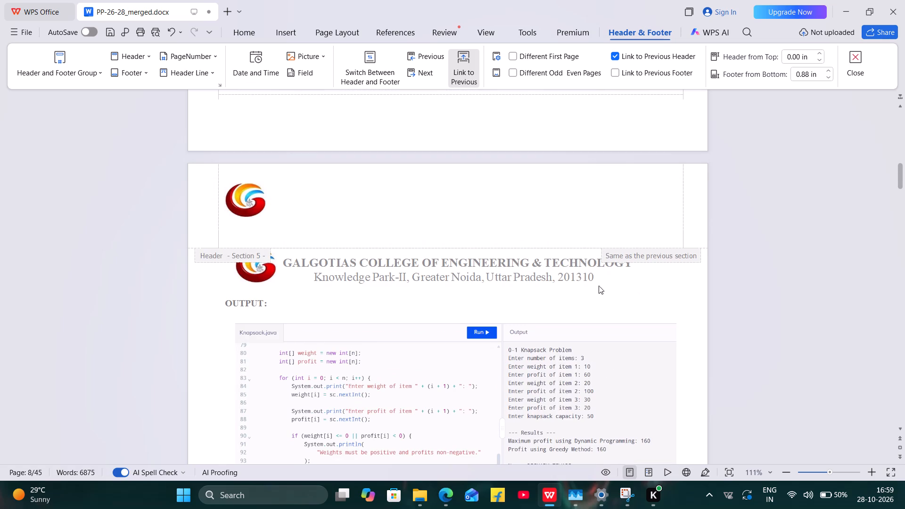
{"action": "left_click_drag", "start_coordinate": [605, 275], "coordinate": [488, 277]}
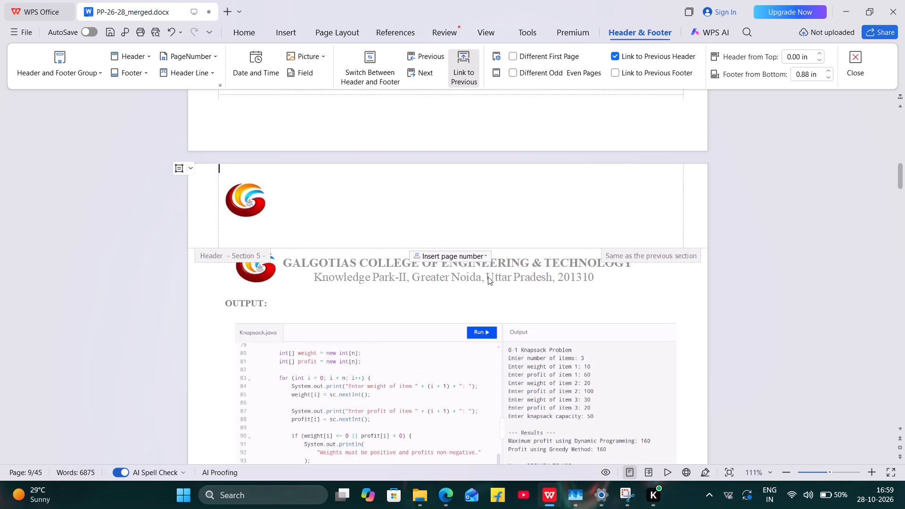
{"action": "left_click_drag", "start_coordinate": [488, 277], "coordinate": [178, 254]}
{"action": "scroll", "coordinate": [341, 260], "scroll_direction": "up", "scroll_amount": 6}
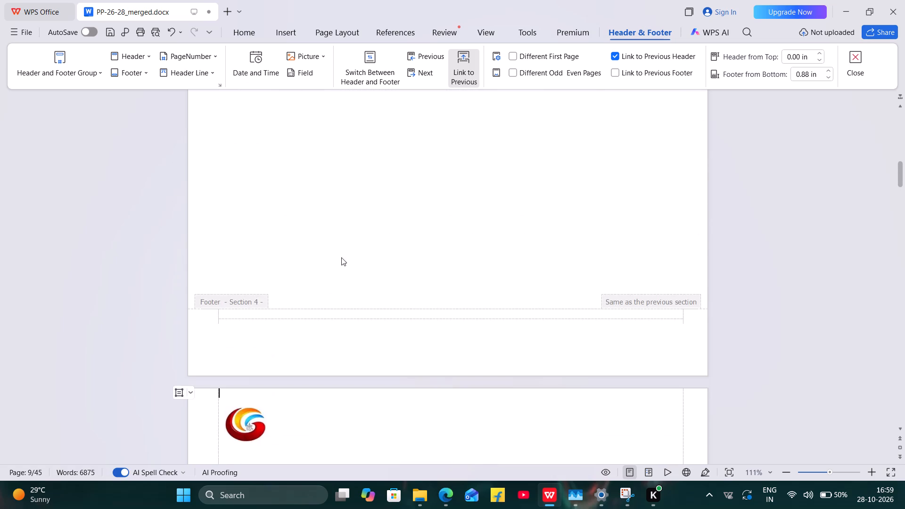
{"action": "scroll", "coordinate": [459, 311], "scroll_direction": "down", "scroll_amount": 5}
{"action": "left_click", "coordinate": [203, 350]}
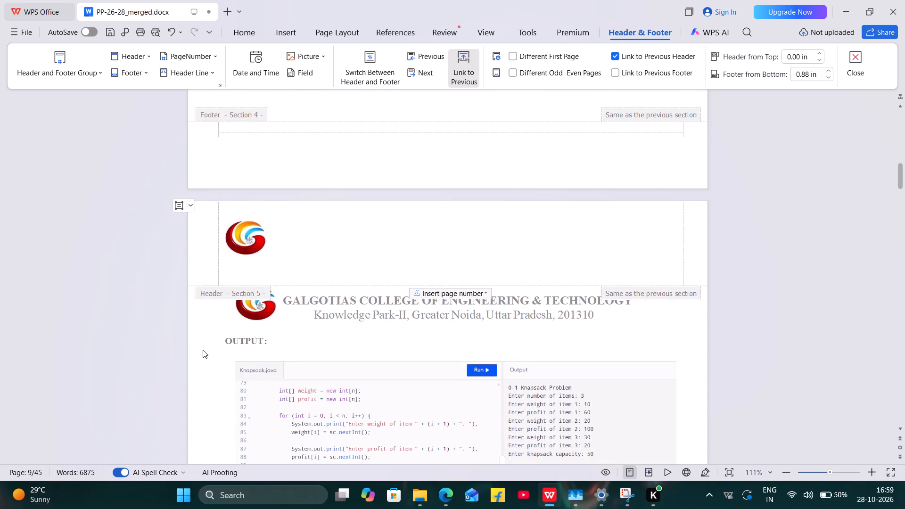
{"action": "double_click", "coordinate": [217, 317]}
{"action": "scroll", "coordinate": [371, 352], "scroll_direction": "down", "scroll_amount": 4}
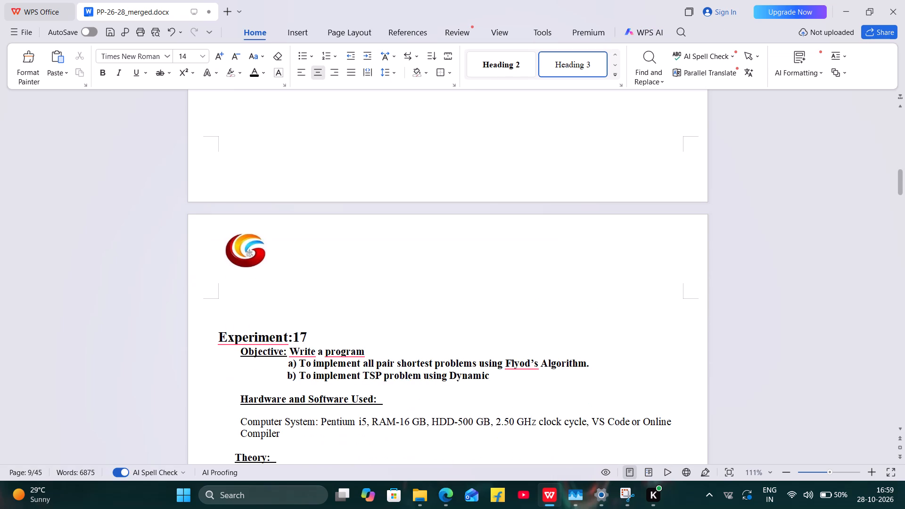
{"action": "scroll", "coordinate": [371, 352], "scroll_direction": "up", "scroll_amount": 19}
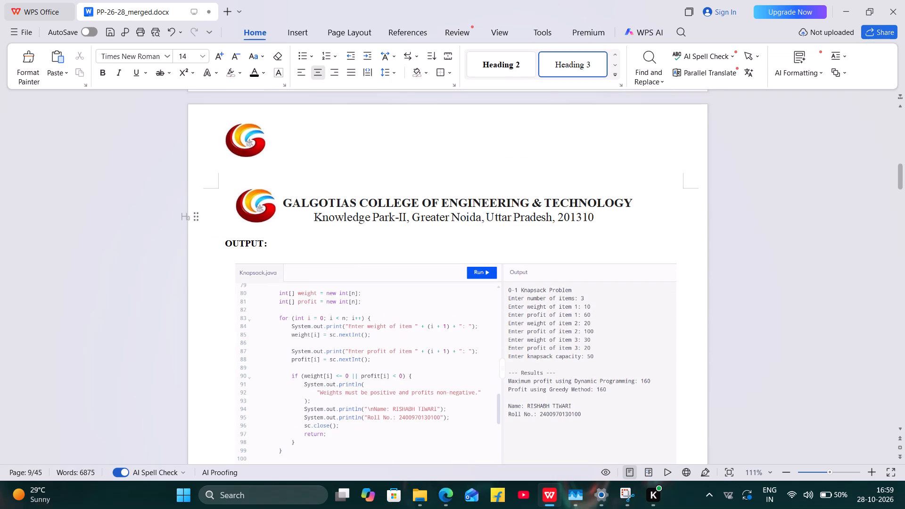
{"action": "left_click_drag", "start_coordinate": [609, 221], "coordinate": [400, 208]}
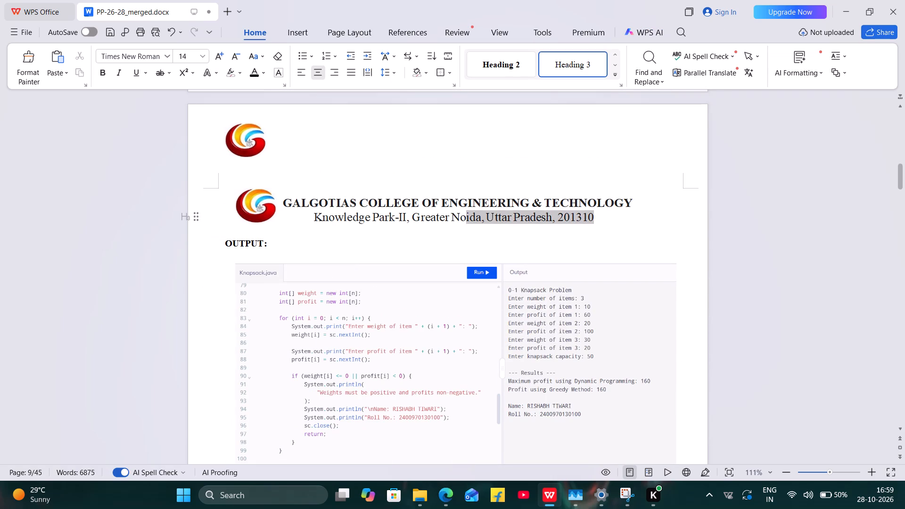
{"action": "left_click_drag", "start_coordinate": [400, 208], "coordinate": [136, 189]}
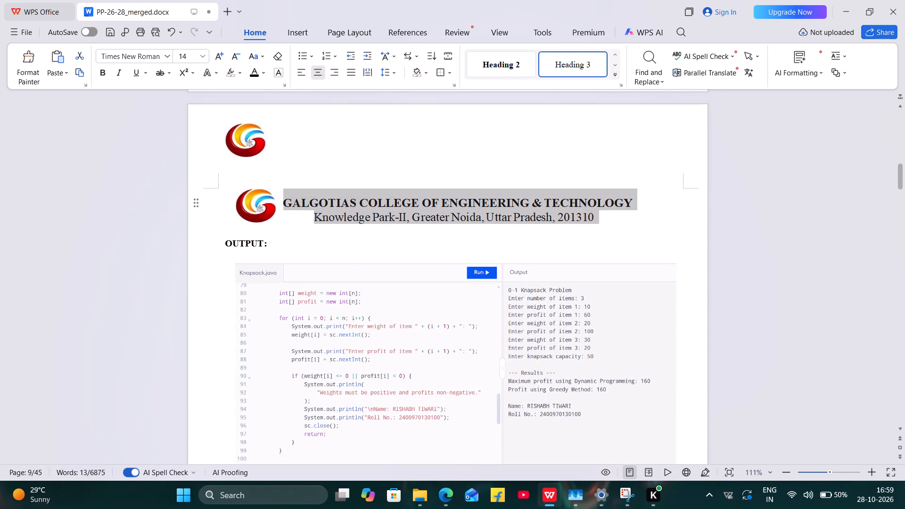
{"action": "key", "text": "ctrl+c"}
Insert one blank line in the header above Experiment:17, ahead of the college logo.
{"action": "scroll", "coordinate": [416, 317], "scroll_direction": "down", "scroll_amount": 16, "text": "ctrl"}
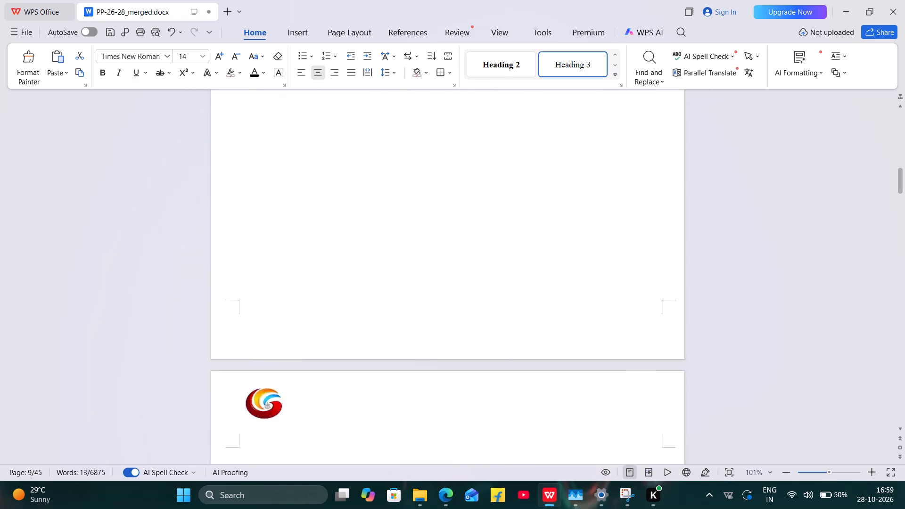
{"action": "scroll", "coordinate": [416, 319], "scroll_direction": "down", "scroll_amount": 1, "text": "ctrl"}
{"action": "double_click", "coordinate": [311, 315]}
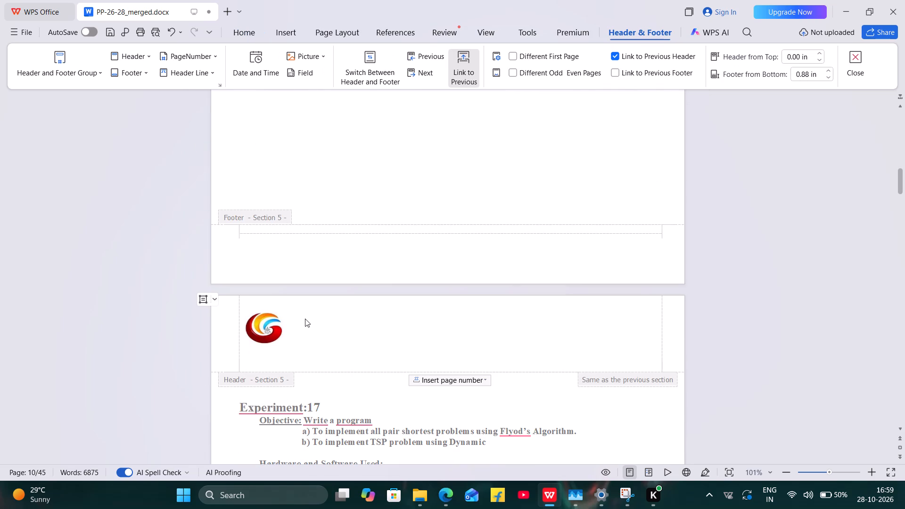
{"action": "left_click", "coordinate": [305, 319]}
{"action": "double_click", "coordinate": [312, 325]}
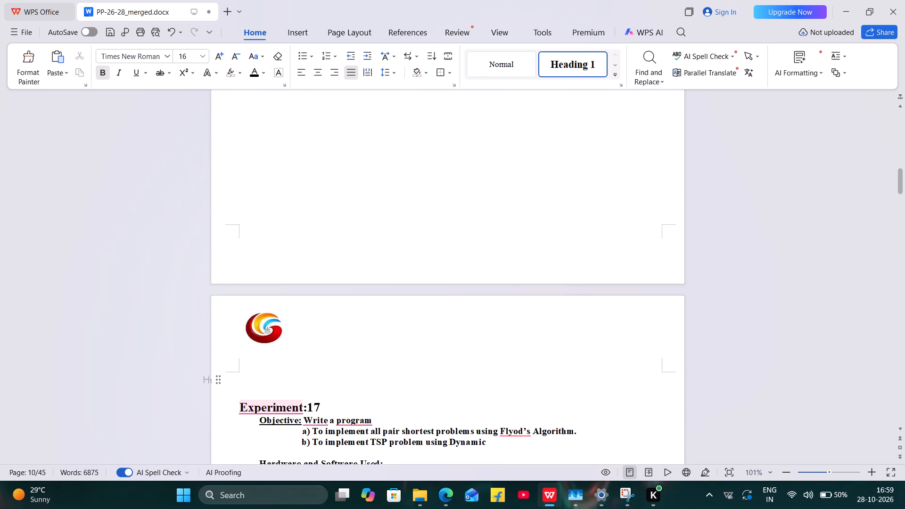
{"action": "double_click", "coordinate": [297, 322]}
{"action": "left_click", "coordinate": [292, 332]}
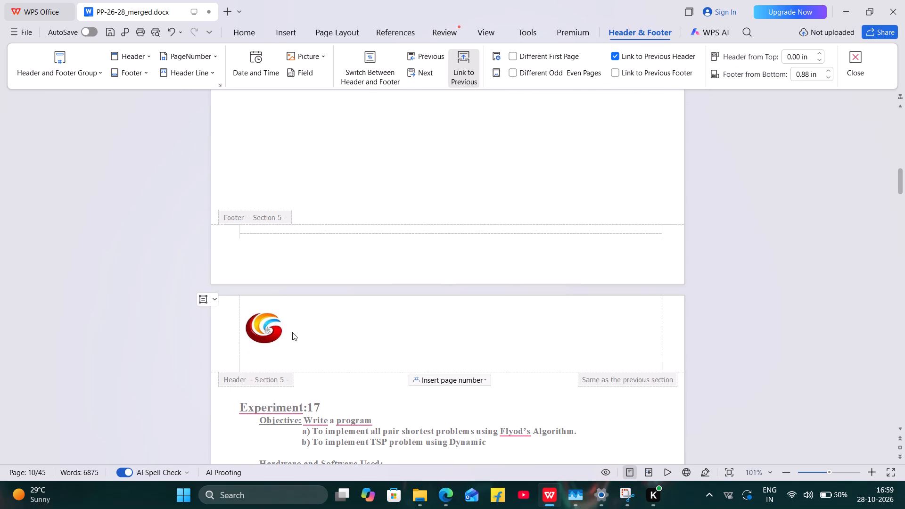
{"action": "key", "text": "Right"}
{"action": "key", "text": "Right"}
{"action": "key", "text": "Right"}
{"action": "key", "text": "Return"}
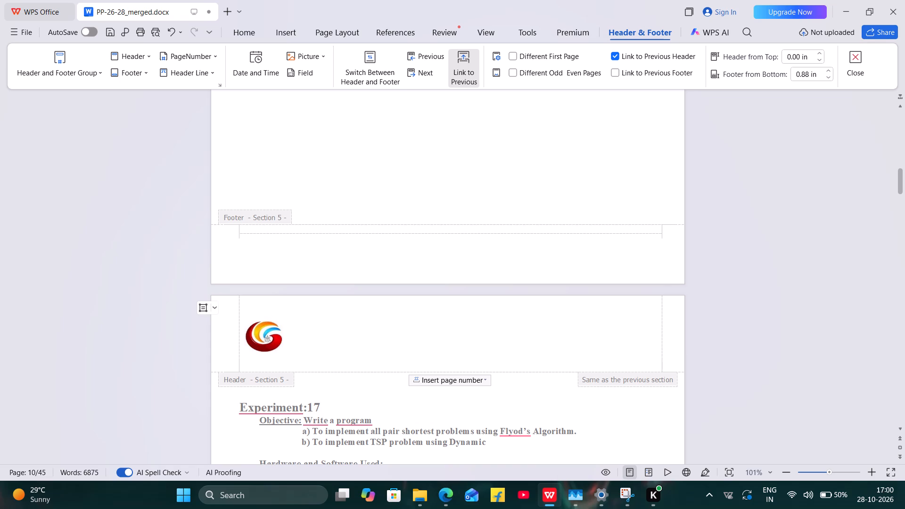
{"action": "key", "text": "BackSpace"}
{"action": "key", "text": "Return"}
Reset the paragraph format of the header line above the Experiment:17 logo.
{"action": "double_click", "coordinate": [288, 335]}
{"action": "left_click", "coordinate": [288, 335]}
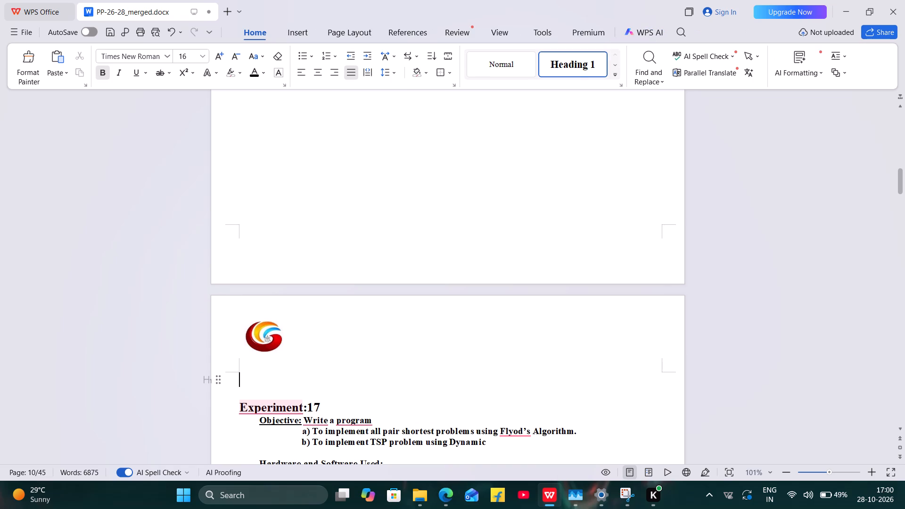
{"action": "double_click", "coordinate": [286, 319]}
{"action": "double_click", "coordinate": [296, 332]}
{"action": "left_click", "coordinate": [296, 332]}
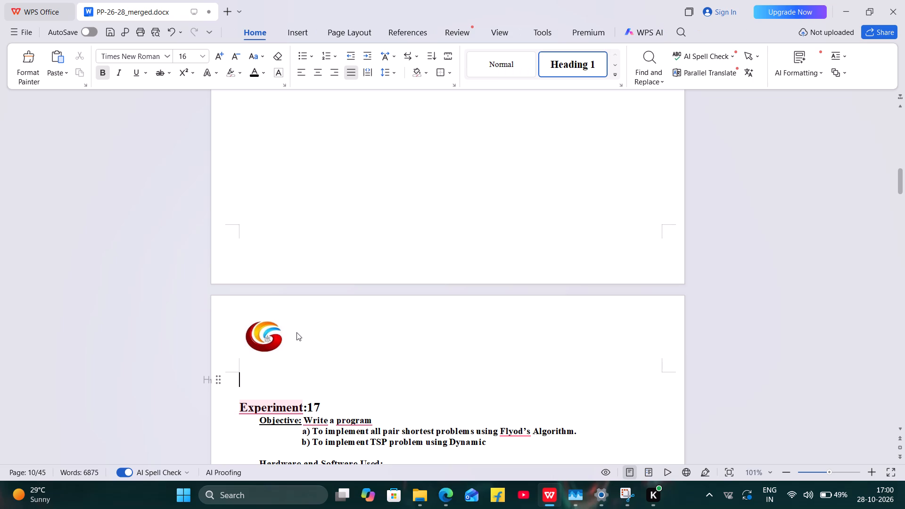
{"action": "double_click", "coordinate": [295, 331]}
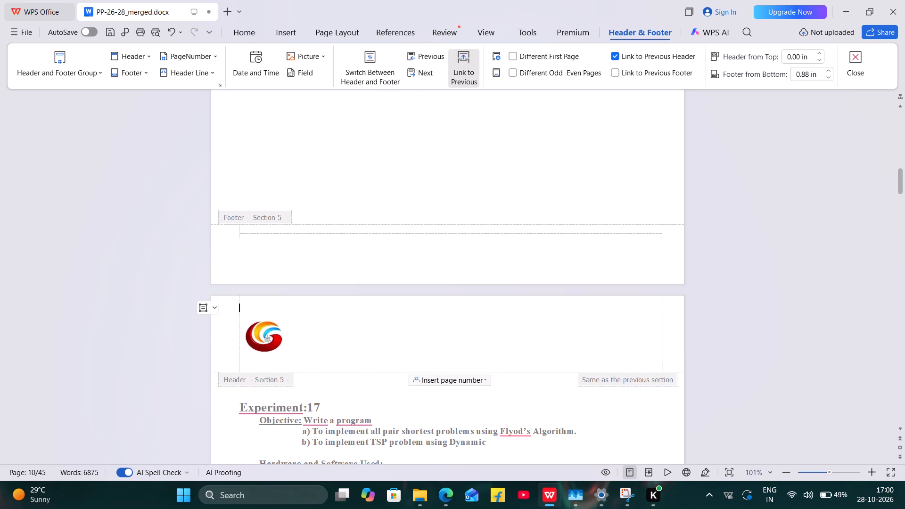
{"action": "left_click", "coordinate": [211, 307]}
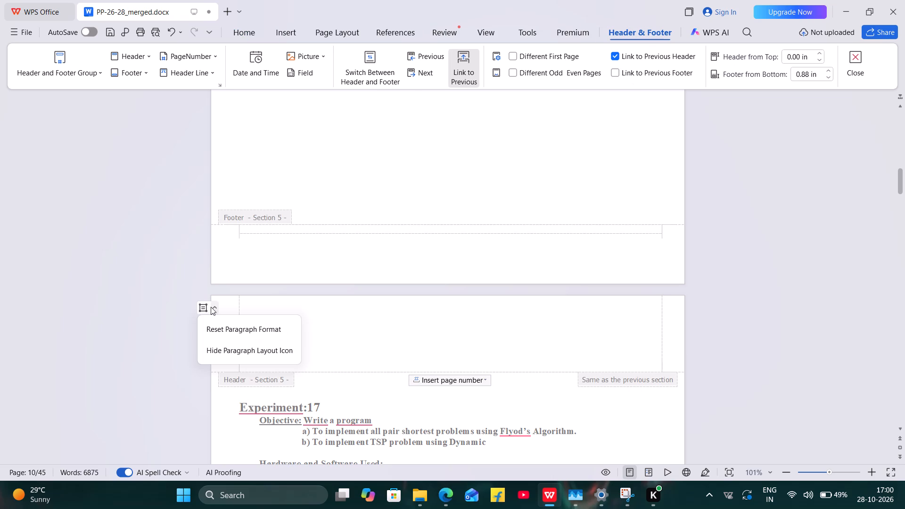
{"action": "left_click", "coordinate": [249, 323]}
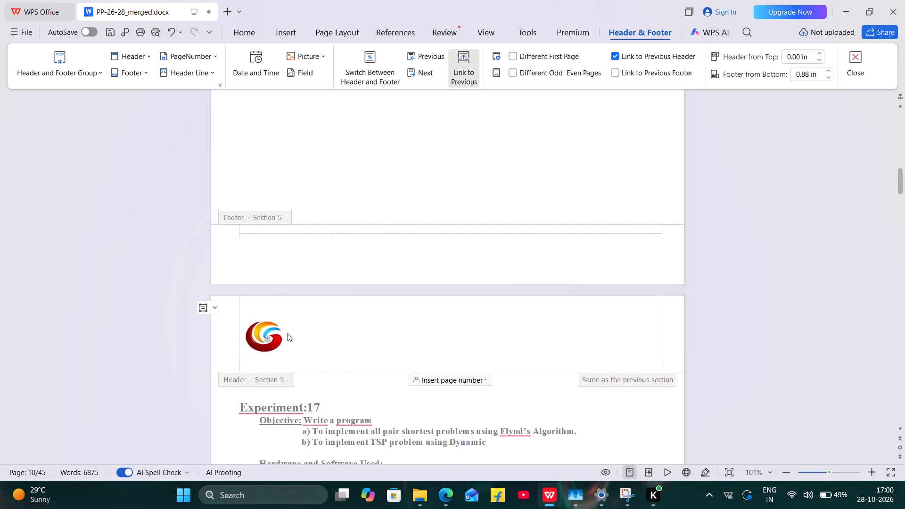
{"action": "left_click", "coordinate": [288, 333]}
{"action": "left_click", "coordinate": [288, 333]}
{"action": "triple_click", "coordinate": [287, 333]}
Hide the paragraph layout icon beside the header line above Experiment:17.
{"action": "left_click", "coordinate": [212, 303]}
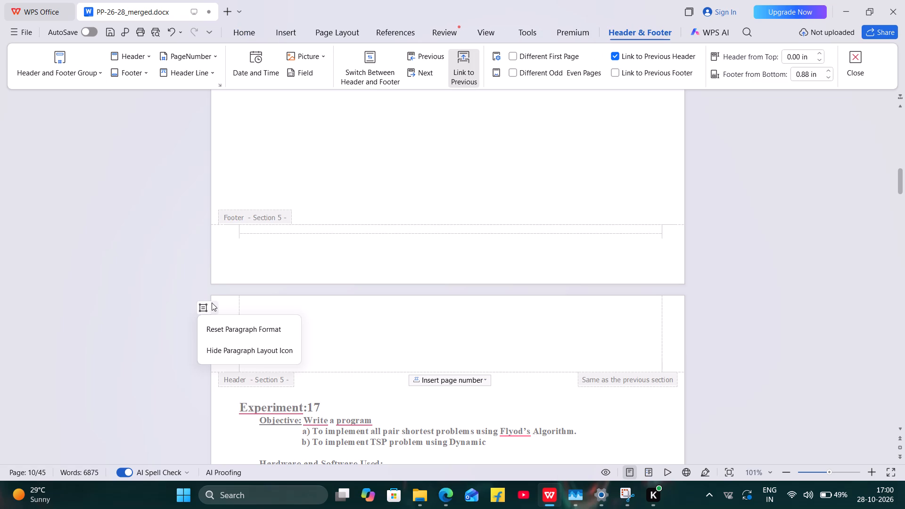
{"action": "left_click", "coordinate": [251, 358]}
{"action": "left_click", "coordinate": [302, 337]}
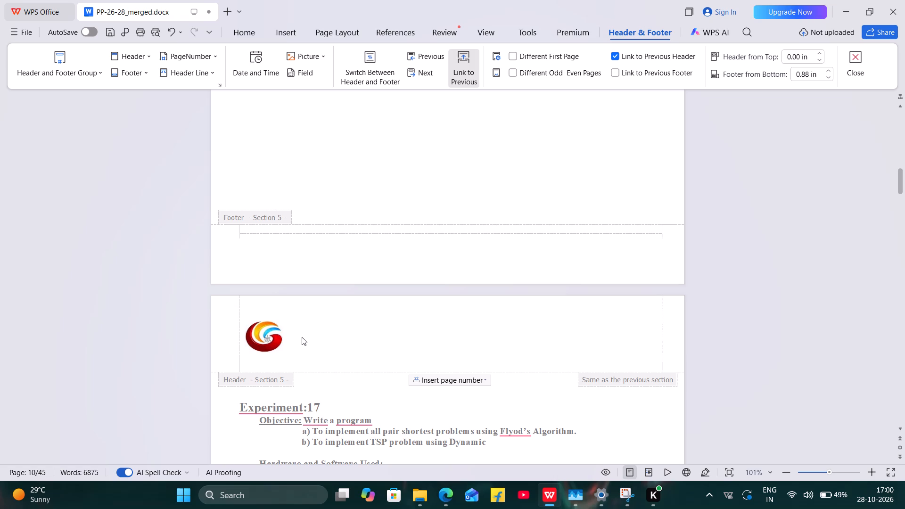
{"action": "left_click", "coordinate": [485, 383]}
{"action": "left_click", "coordinate": [485, 383]}
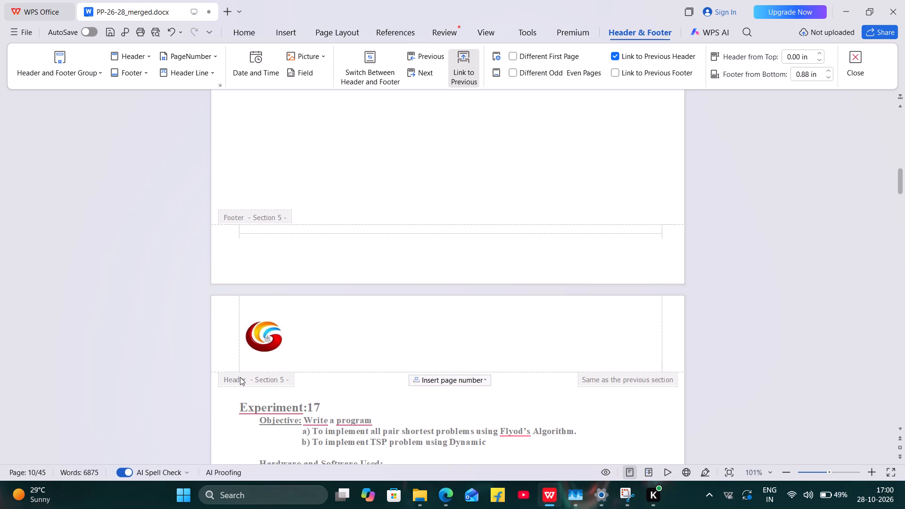
{"action": "left_click", "coordinate": [240, 377]}
{"action": "double_click", "coordinate": [304, 340]}
{"action": "left_click", "coordinate": [300, 323]}
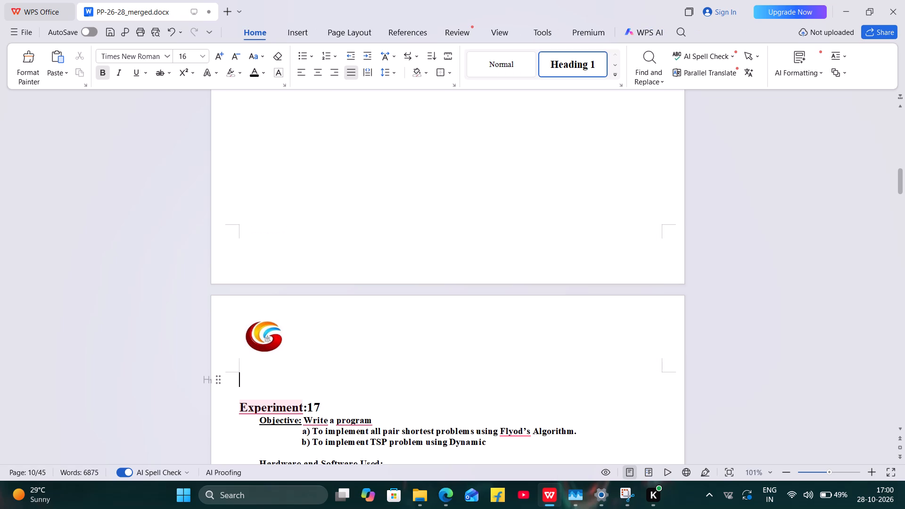
Add spaces to the header line above the Experiment:17 logo, moving the text position past the logo's edge.
{"action": "double_click", "coordinate": [301, 328]}
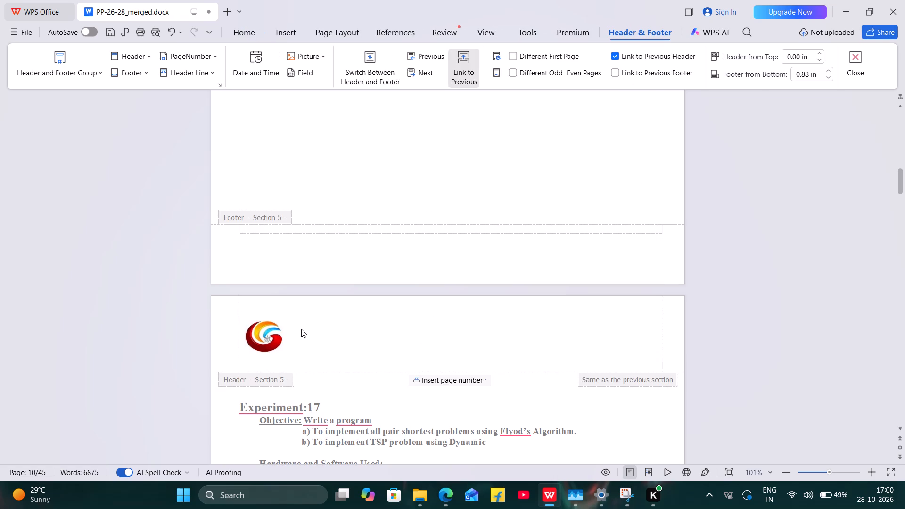
{"action": "key", "text": "Right"}
{"action": "key", "text": "Right"}
{"action": "key", "text": "Right"}
{"action": "key", "text": "space"}
{"action": "key", "text": "space"}
Move down from the header line above Experiment:17 and insert a space in the Section 5 footer.
{"action": "key", "text": "Down"}
{"action": "scroll", "coordinate": [301, 329], "scroll_direction": "down", "scroll_amount": 4}
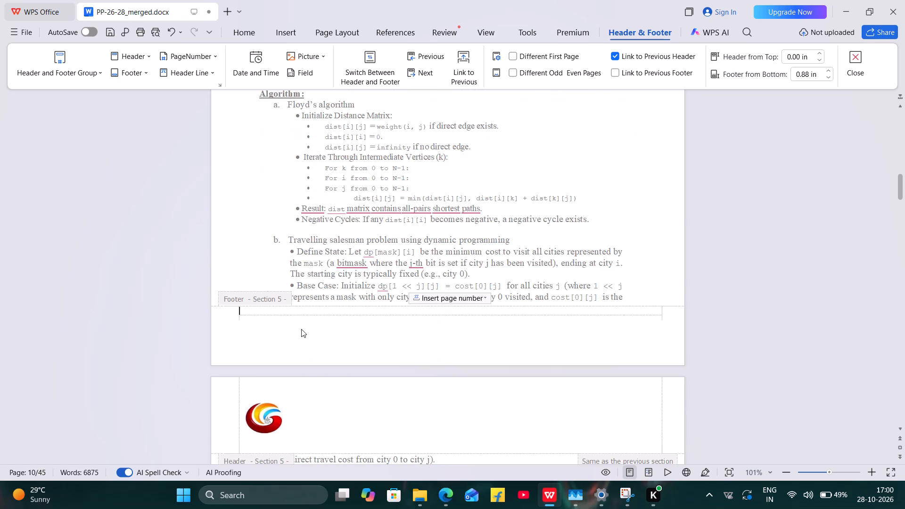
{"action": "scroll", "coordinate": [301, 329], "scroll_direction": "down", "scroll_amount": 3}
{"action": "scroll", "coordinate": [285, 294], "scroll_direction": "up", "scroll_amount": 16}
{"action": "key", "text": "space"}
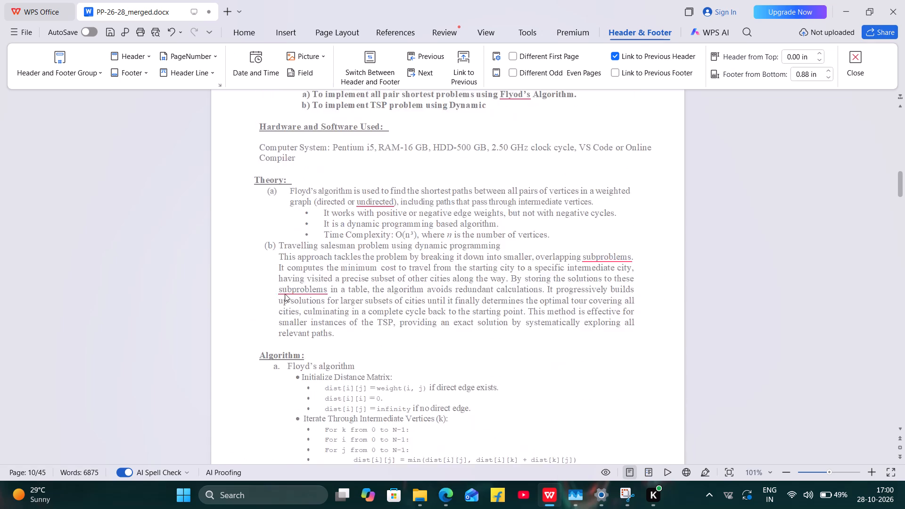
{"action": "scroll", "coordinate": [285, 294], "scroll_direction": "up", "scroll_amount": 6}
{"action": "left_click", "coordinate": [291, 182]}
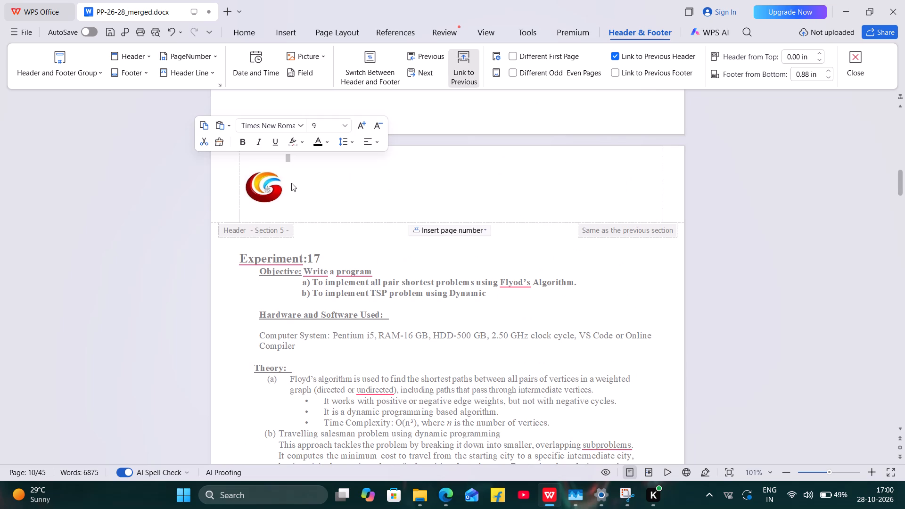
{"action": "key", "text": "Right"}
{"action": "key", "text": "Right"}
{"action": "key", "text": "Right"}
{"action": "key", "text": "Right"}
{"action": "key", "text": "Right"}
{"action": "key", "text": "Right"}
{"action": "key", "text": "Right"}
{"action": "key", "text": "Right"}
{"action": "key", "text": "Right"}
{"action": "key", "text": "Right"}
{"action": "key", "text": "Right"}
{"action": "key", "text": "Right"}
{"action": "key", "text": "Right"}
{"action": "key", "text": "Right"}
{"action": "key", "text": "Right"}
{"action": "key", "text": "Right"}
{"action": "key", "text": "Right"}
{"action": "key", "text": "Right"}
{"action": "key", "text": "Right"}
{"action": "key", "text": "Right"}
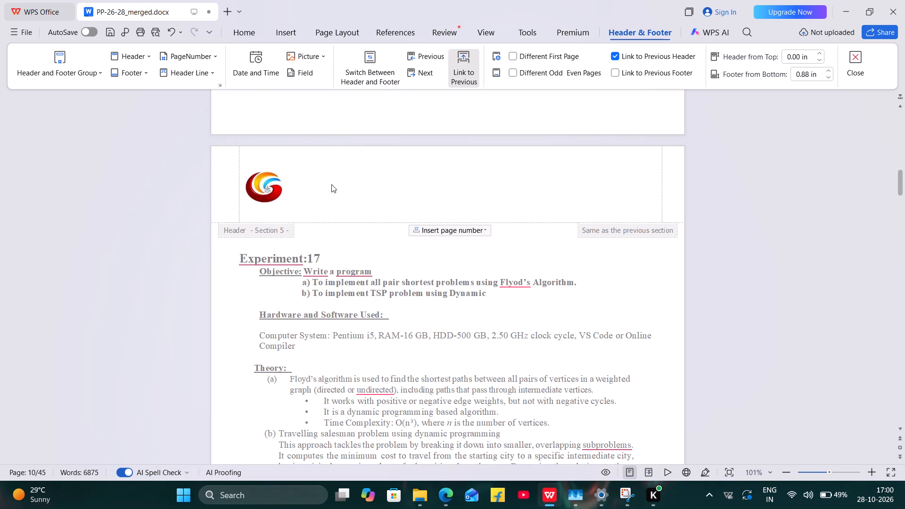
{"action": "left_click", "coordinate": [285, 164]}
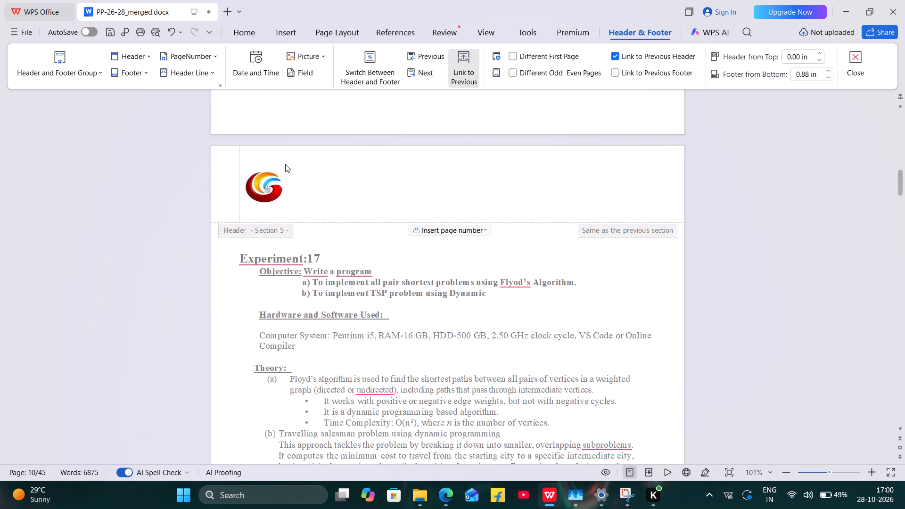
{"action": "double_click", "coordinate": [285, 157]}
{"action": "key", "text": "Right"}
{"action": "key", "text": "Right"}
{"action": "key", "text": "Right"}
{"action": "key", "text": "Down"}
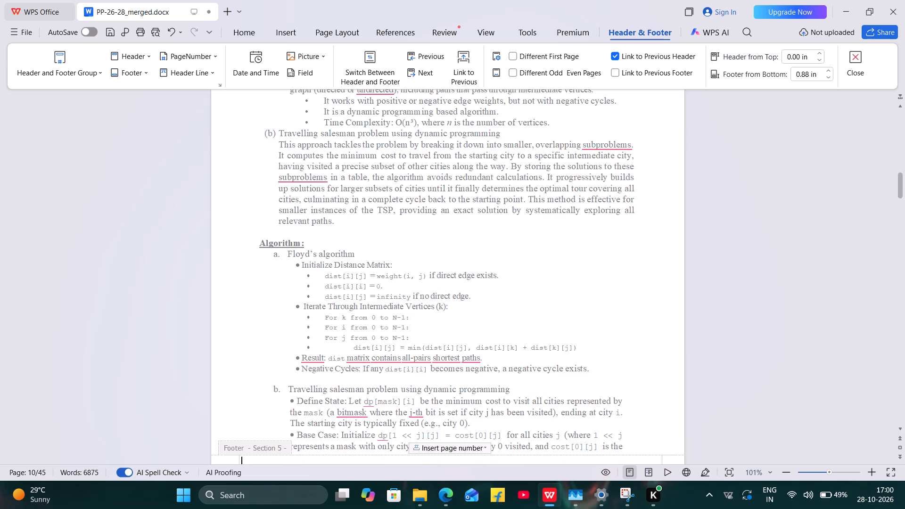
Examine the Section 4 and 5 headers and footers on the pages around the Knapsack output and Experiment:17.
{"action": "scroll", "coordinate": [420, 157], "scroll_direction": "up", "scroll_amount": 4}
{"action": "scroll", "coordinate": [385, 188], "scroll_direction": "up", "scroll_amount": 3}
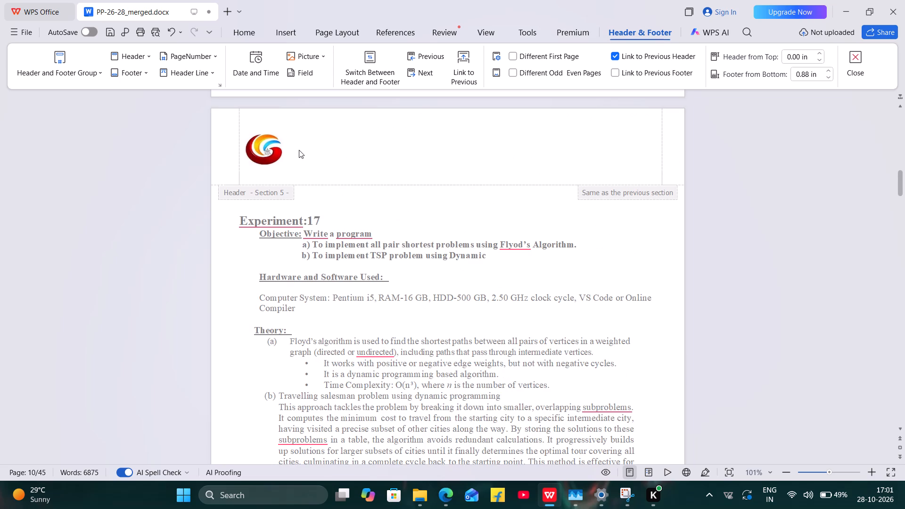
{"action": "scroll", "coordinate": [297, 150], "scroll_direction": "up", "scroll_amount": 3}
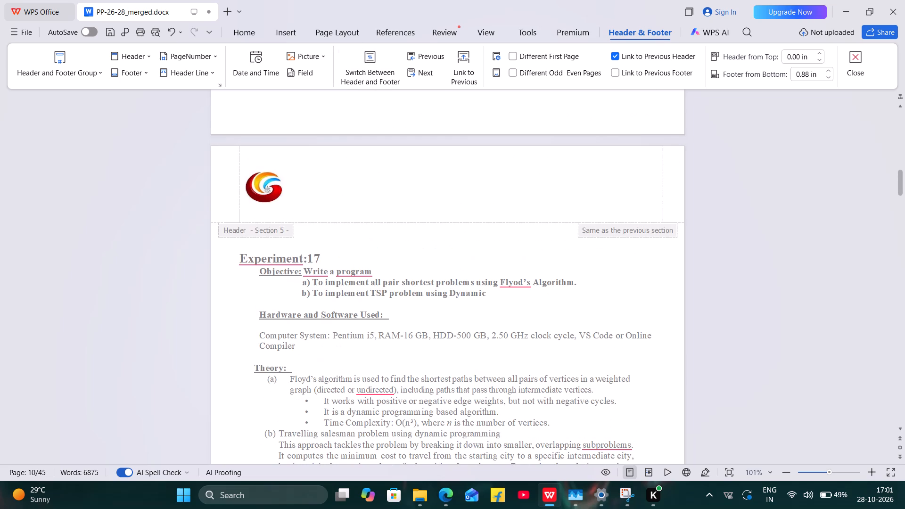
{"action": "scroll", "coordinate": [373, 101], "scroll_direction": "up", "scroll_amount": 3}
{"action": "scroll", "coordinate": [289, 299], "scroll_direction": "up", "scroll_amount": 8}
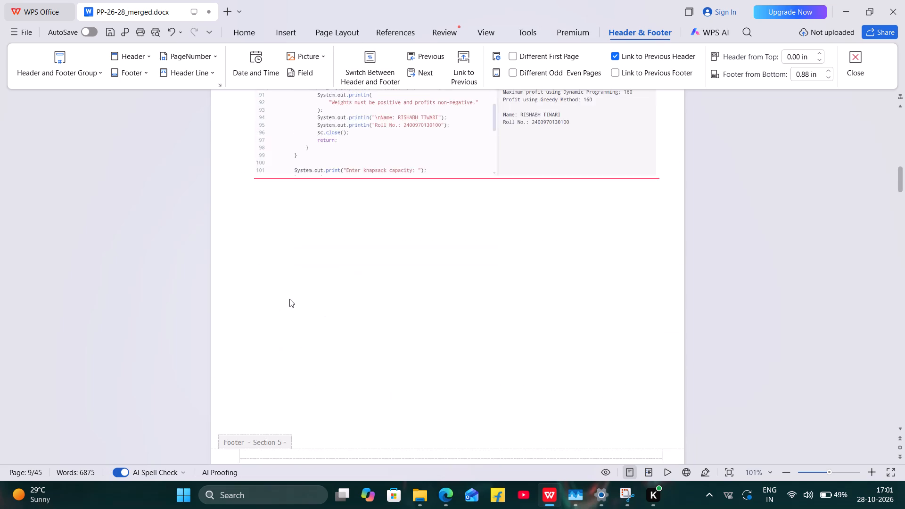
{"action": "scroll", "coordinate": [289, 299], "scroll_direction": "up", "scroll_amount": 9}
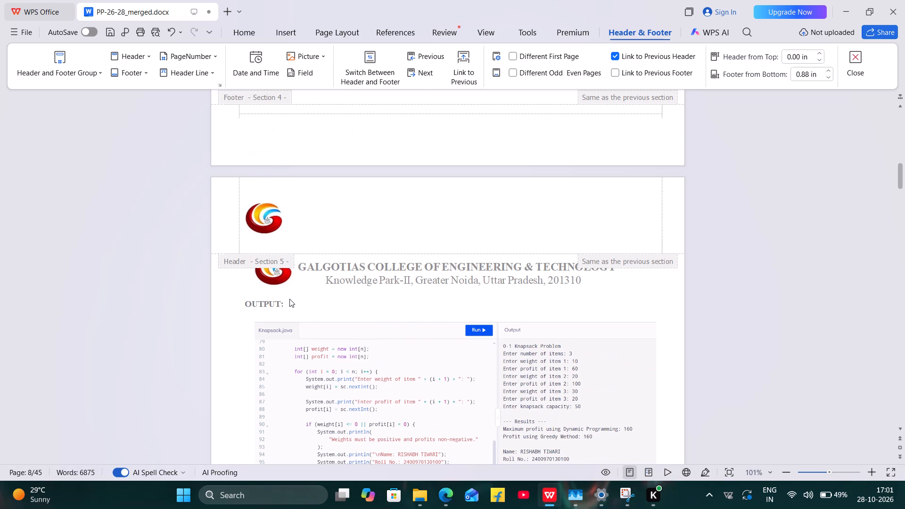
{"action": "scroll", "coordinate": [289, 299], "scroll_direction": "down", "scroll_amount": 4}
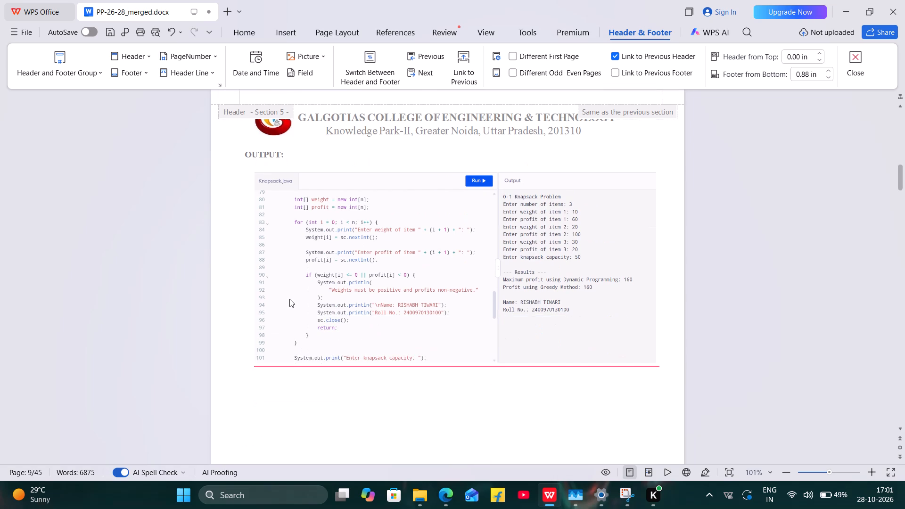
{"action": "scroll", "coordinate": [289, 299], "scroll_direction": "down", "scroll_amount": 9}
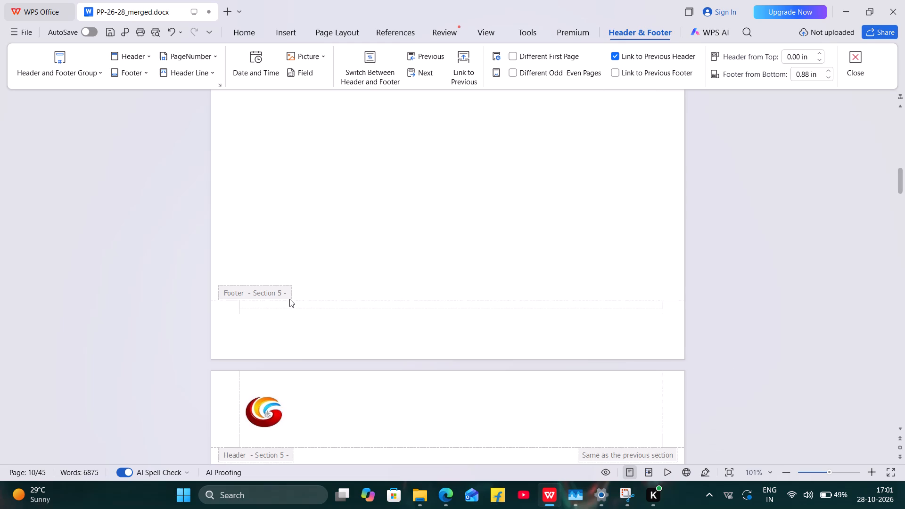
{"action": "scroll", "coordinate": [290, 299], "scroll_direction": "down", "scroll_amount": 1}
Paste the copied Galgotias College letterhead, with logo, name and address, into the Section 5 header above the Knapsack OUTPUT page.
{"action": "scroll", "coordinate": [290, 299], "scroll_direction": "up", "scroll_amount": 1}
{"action": "scroll", "coordinate": [314, 407], "scroll_direction": "up", "scroll_amount": 3}
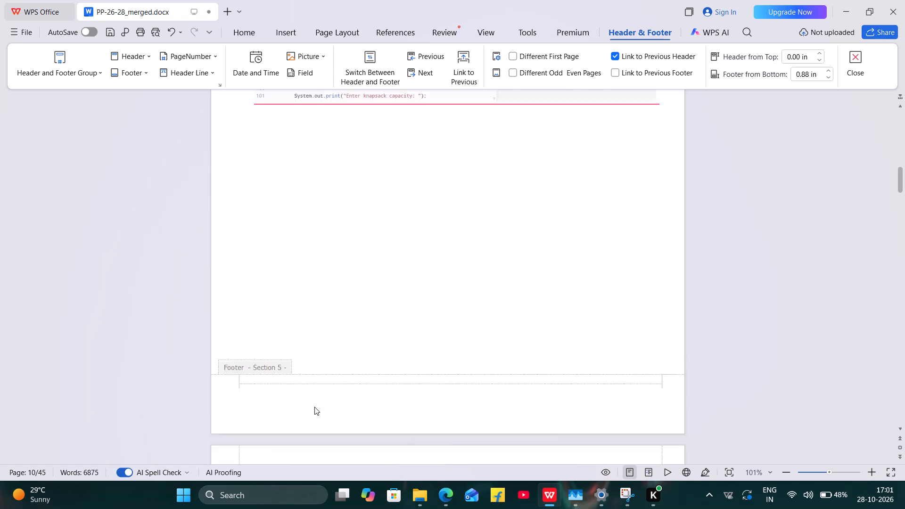
{"action": "scroll", "coordinate": [314, 407], "scroll_direction": "up", "scroll_amount": 5}
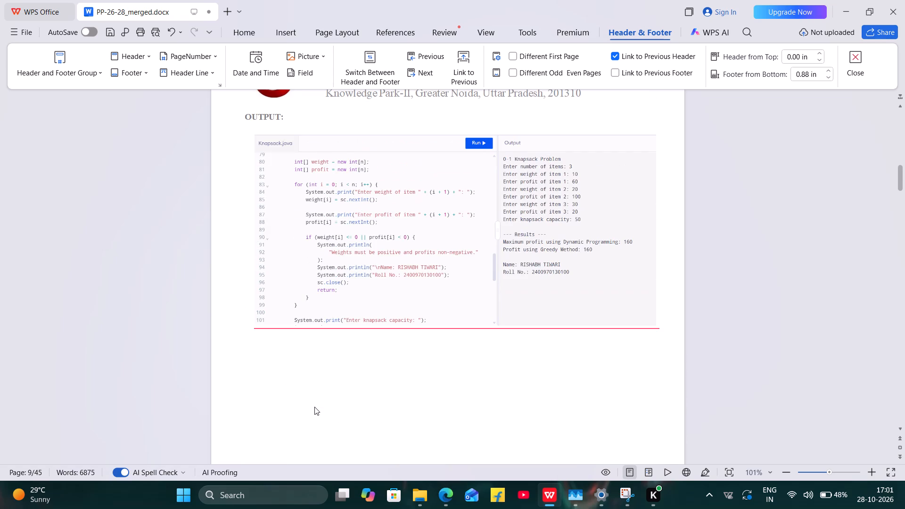
{"action": "scroll", "coordinate": [314, 411], "scroll_direction": "up", "scroll_amount": 3}
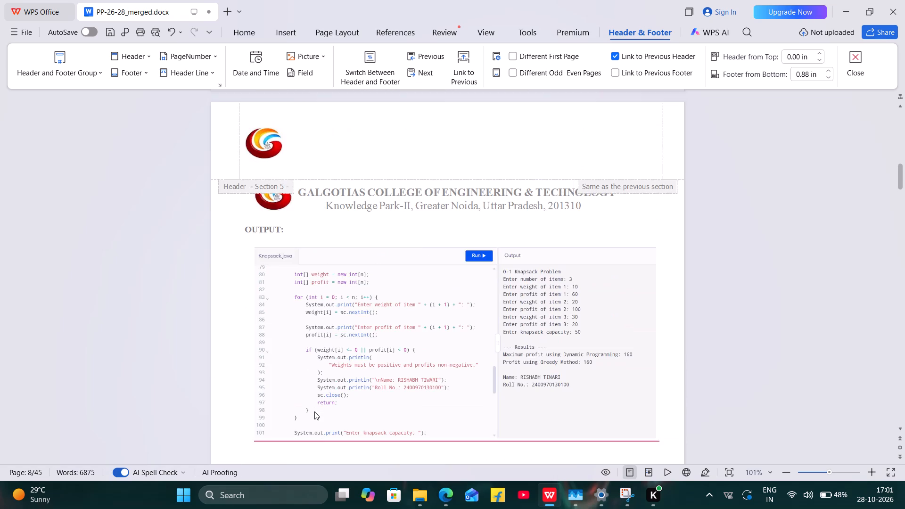
{"action": "scroll", "coordinate": [314, 411], "scroll_direction": "up", "scroll_amount": 5}
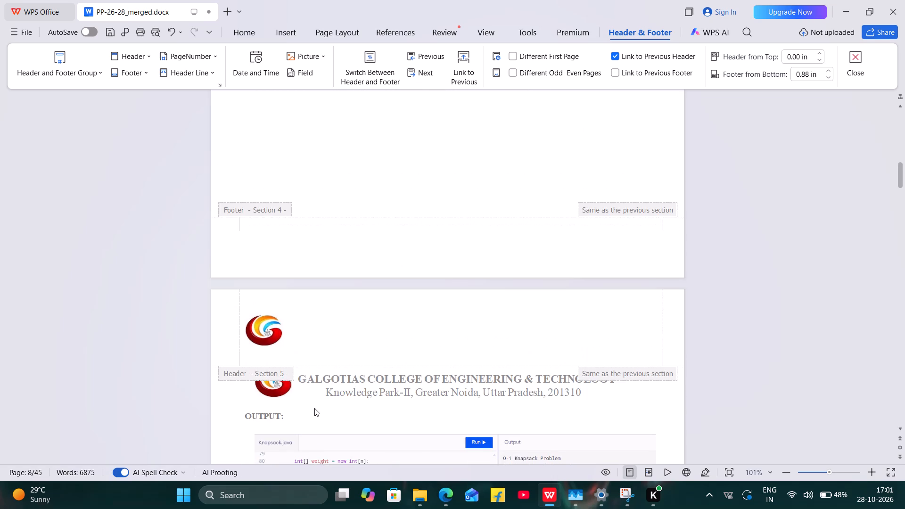
{"action": "left_click", "coordinate": [286, 410]}
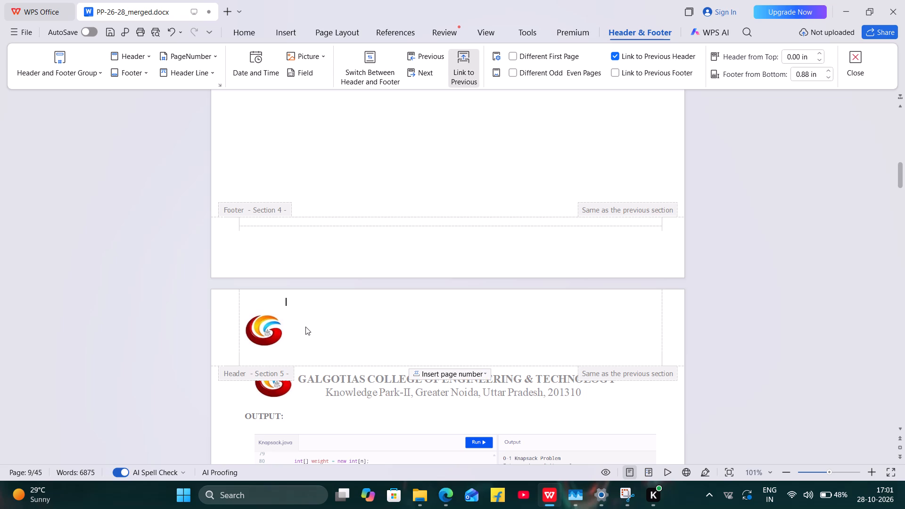
{"action": "key", "text": "ctrl+v"}
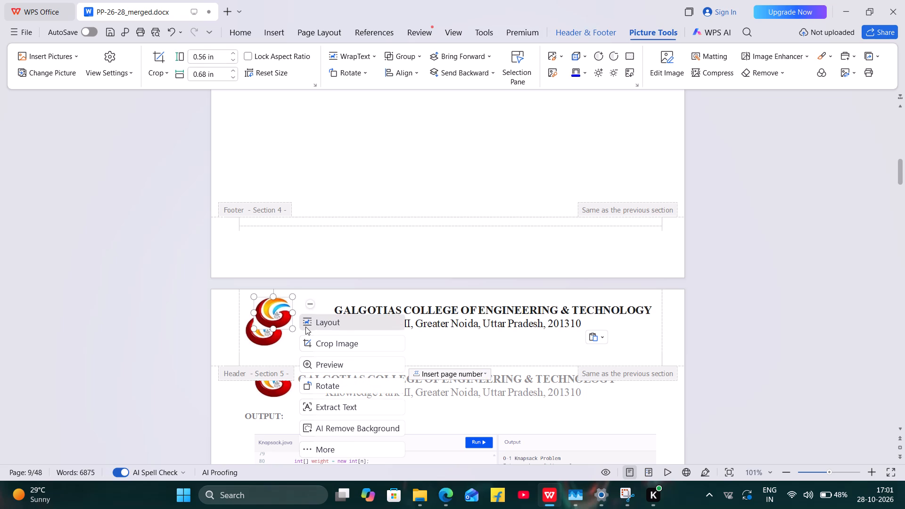
Delete the old logo overlapping the pasted letterhead in the Section 5 header.
{"action": "left_click", "coordinate": [271, 345]}
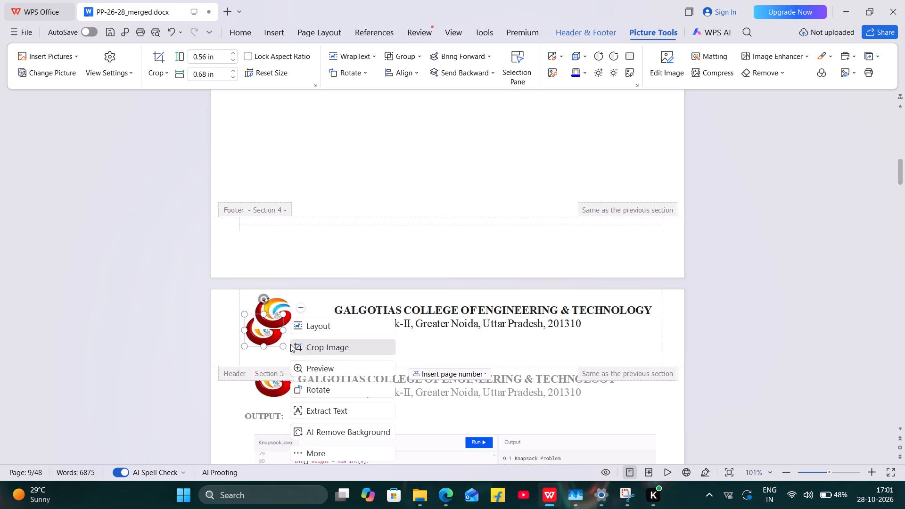
{"action": "key", "text": "BackSpace"}
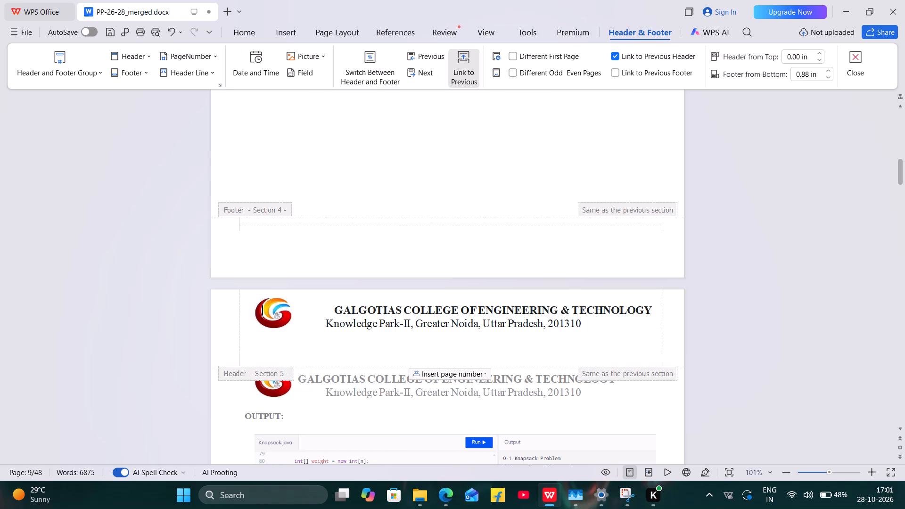
Shift the pasted logo slightly downward in the Section 5 header to line up with the college name and address.
{"action": "left_click", "coordinate": [261, 298]}
{"action": "left_click", "coordinate": [239, 298]}
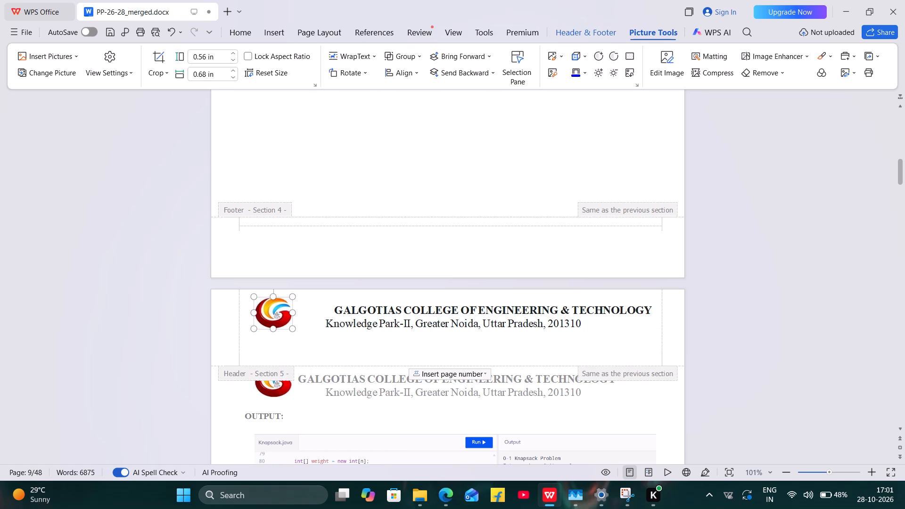
{"action": "key", "text": "Down"}
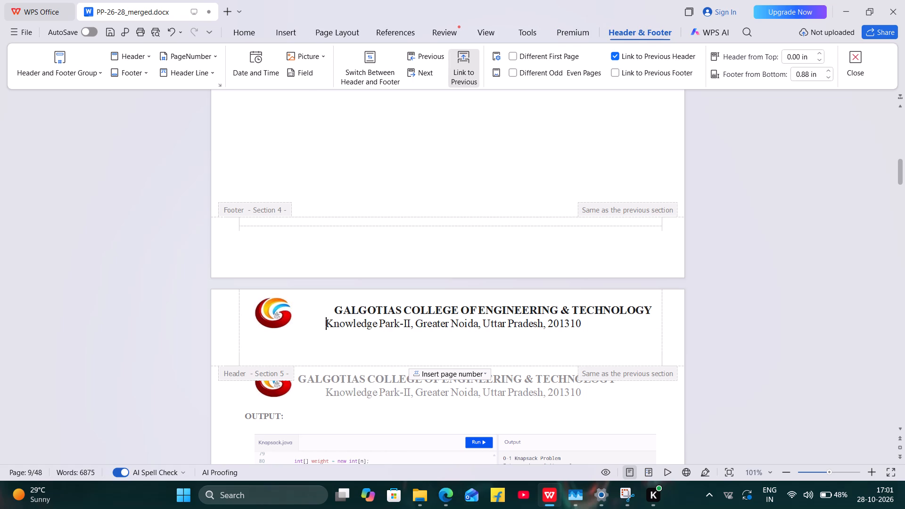
{"action": "left_click", "coordinate": [272, 322]}
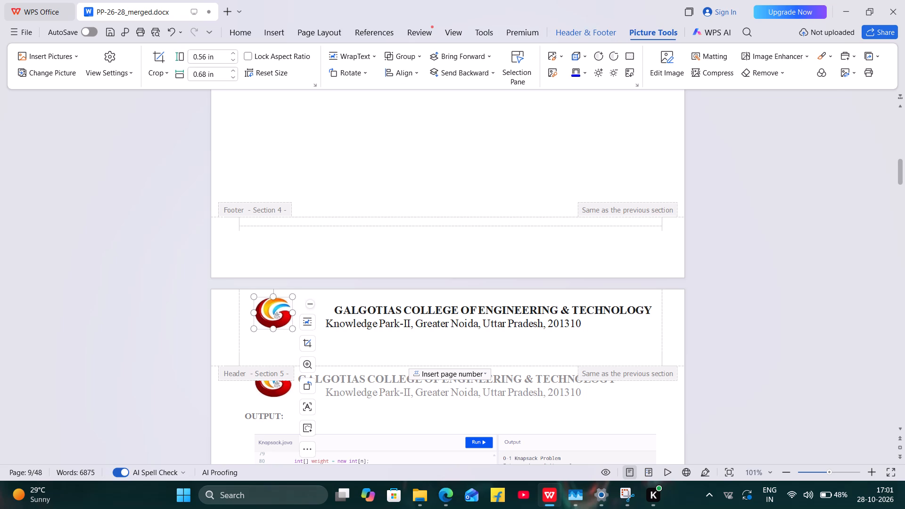
{"action": "left_click_drag", "start_coordinate": [276, 307], "coordinate": [277, 323]}
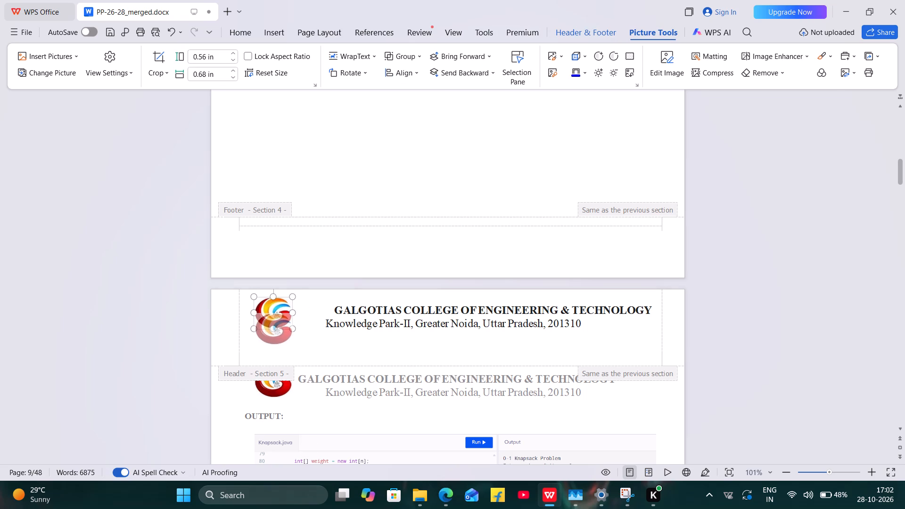
{"action": "left_click_drag", "start_coordinate": [277, 323], "coordinate": [277, 310]}
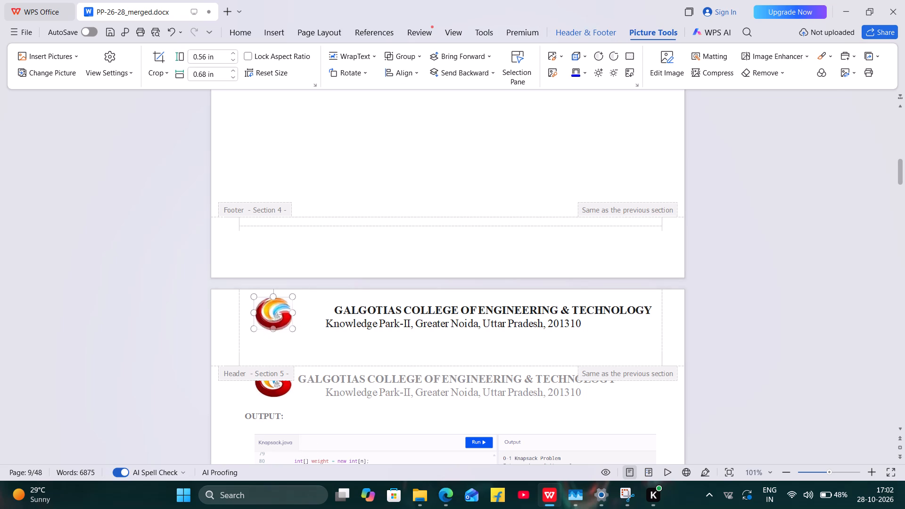
{"action": "left_click_drag", "start_coordinate": [277, 310], "coordinate": [277, 312]}
{"action": "left_click", "coordinate": [339, 330]}
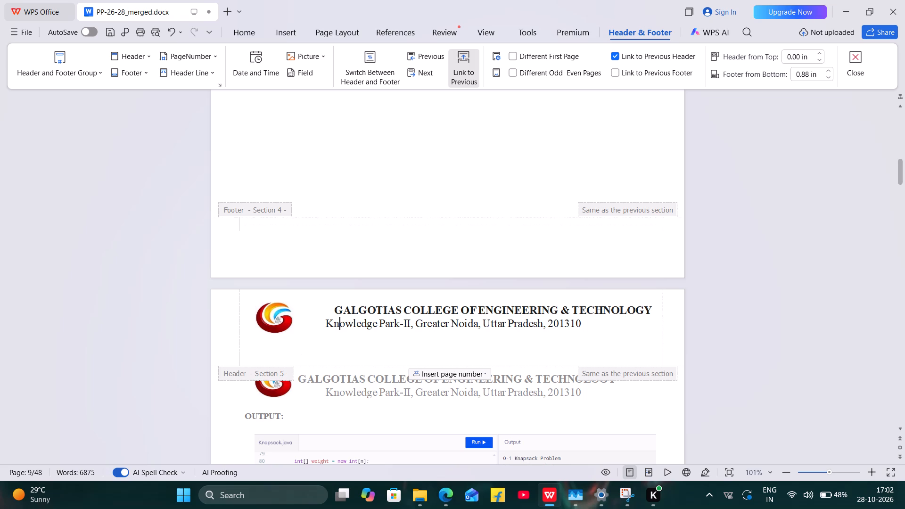
Remove the extra spaces before GALGOTIAS COLLEGE OF ENGINEERING & TECHNOLOGY in the Section 5 header, bringing the name closer to the logo.
{"action": "left_click", "coordinate": [329, 310]}
{"action": "key", "text": "BackSpace"}
{"action": "key", "text": "BackSpace"}
{"action": "key", "text": "BackSpace"}
{"action": "key", "text": "BackSpace"}
{"action": "key", "text": "BackSpace"}
{"action": "key", "text": "BackSpace"}
{"action": "key", "text": "BackSpace"}
{"action": "key", "text": "BackSpace"}
{"action": "key", "text": "BackSpace"}
{"action": "key", "text": "BackSpace"}
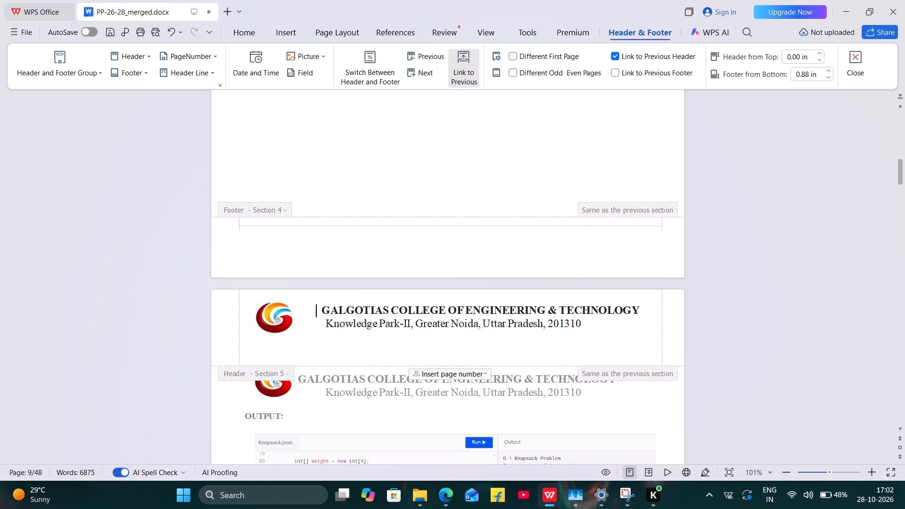
{"action": "key", "text": "BackSpace"}
{"action": "key", "text": "BackSpace"}
{"action": "key", "text": "BackSpace"}
{"action": "key", "text": "BackSpace"}
{"action": "key", "text": "BackSpace"}
{"action": "key", "text": "BackSpace"}
{"action": "key", "text": "BackSpace"}
{"action": "key", "text": "BackSpace"}
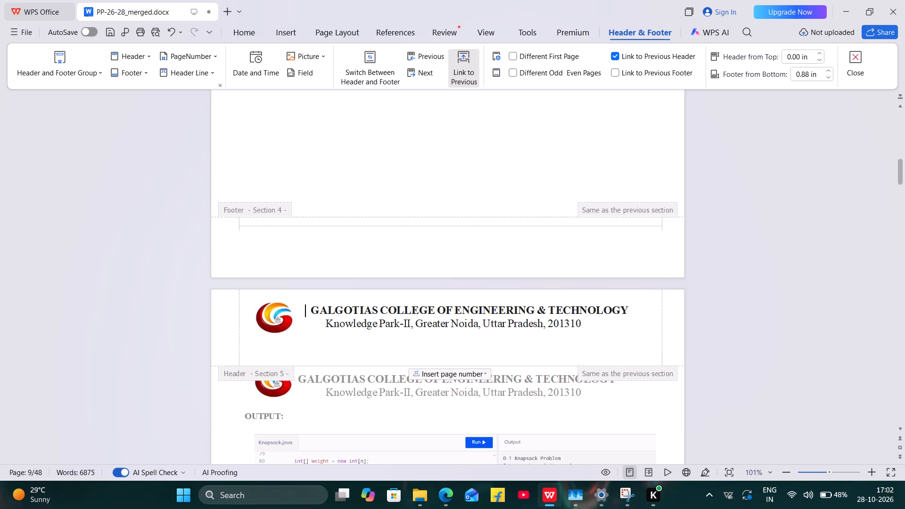
{"action": "key", "text": "BackSpace"}
{"action": "key", "text": "BackSpace"}
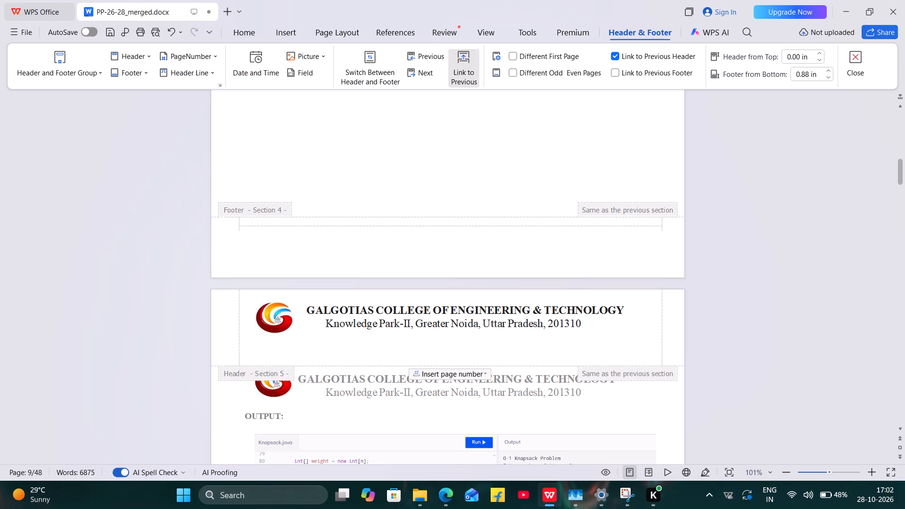
{"action": "left_click", "coordinate": [321, 344]}
Leave header editing and delete the duplicate college letterhead from the page body above the Knapsack OUTPUT heading.
{"action": "left_click", "coordinate": [305, 394]}
{"action": "double_click", "coordinate": [249, 410]}
{"action": "scroll", "coordinate": [259, 390], "scroll_direction": "up", "scroll_amount": 2}
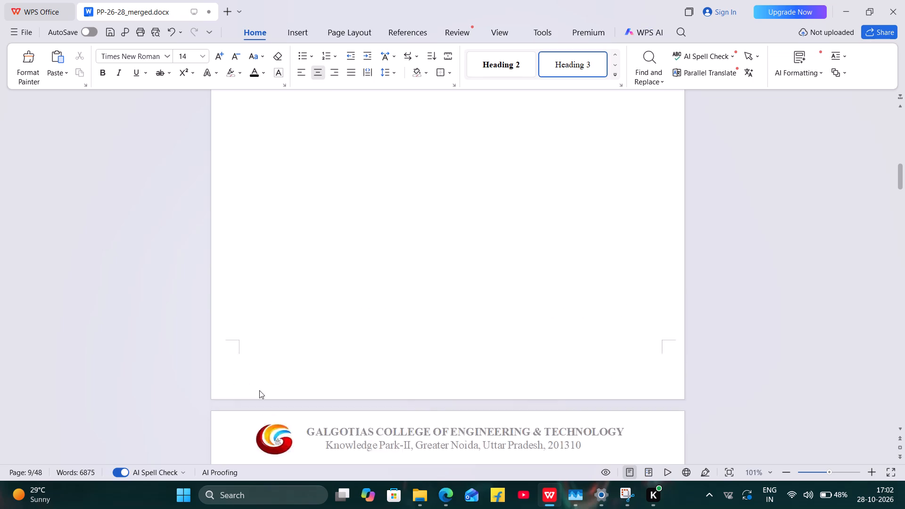
{"action": "scroll", "coordinate": [259, 390], "scroll_direction": "up", "scroll_amount": 12}
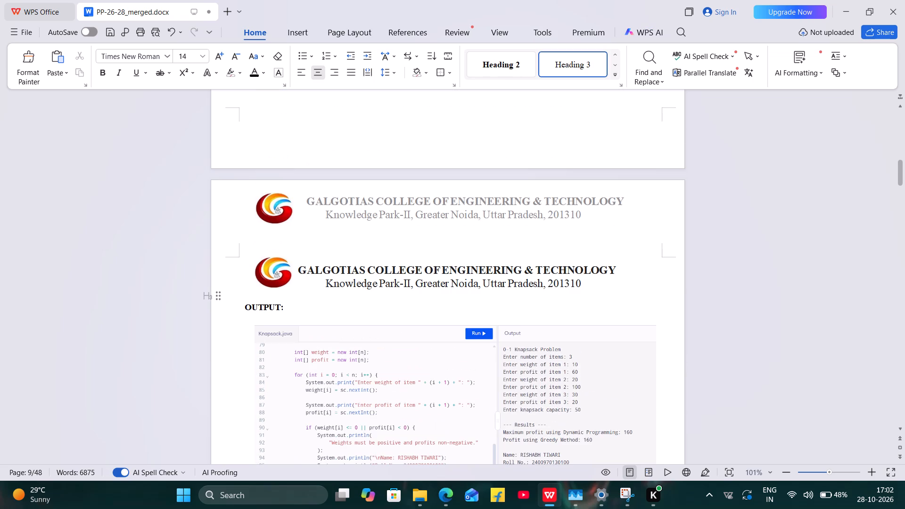
{"action": "left_click_drag", "start_coordinate": [593, 281], "coordinate": [109, 229]}
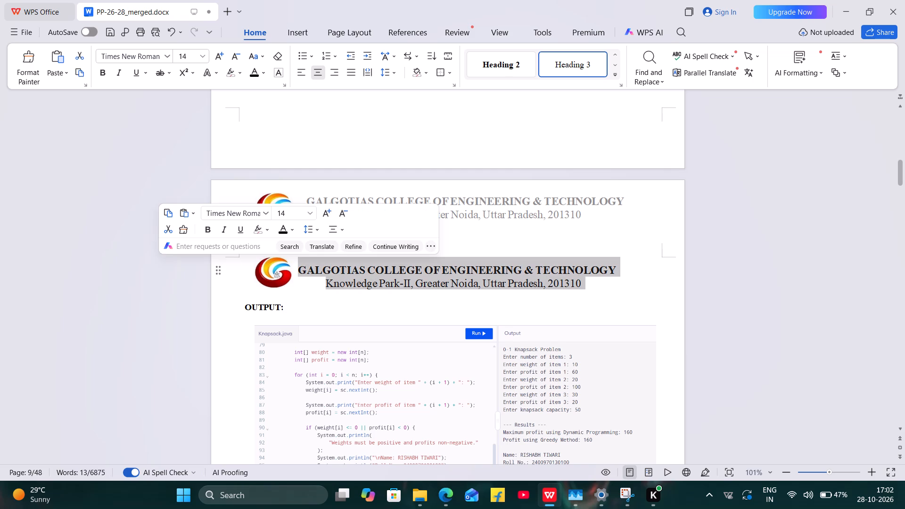
{"action": "key", "text": "BackSpace"}
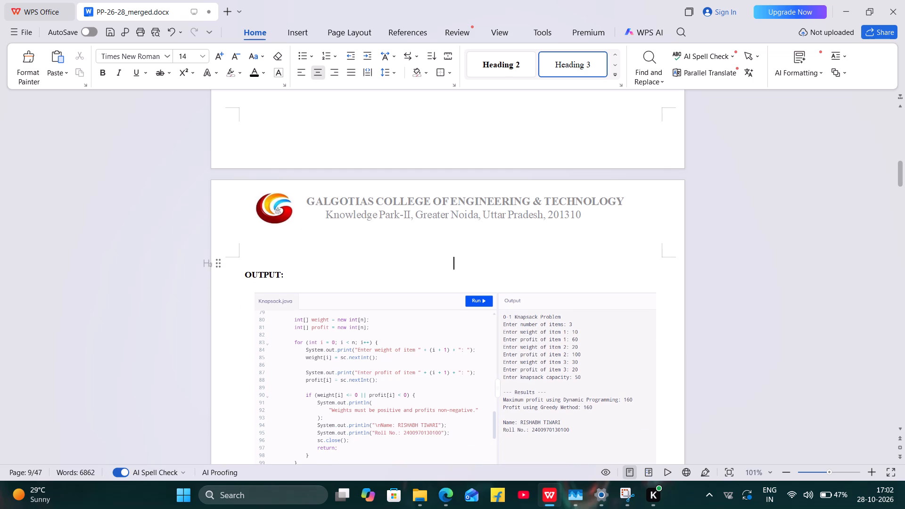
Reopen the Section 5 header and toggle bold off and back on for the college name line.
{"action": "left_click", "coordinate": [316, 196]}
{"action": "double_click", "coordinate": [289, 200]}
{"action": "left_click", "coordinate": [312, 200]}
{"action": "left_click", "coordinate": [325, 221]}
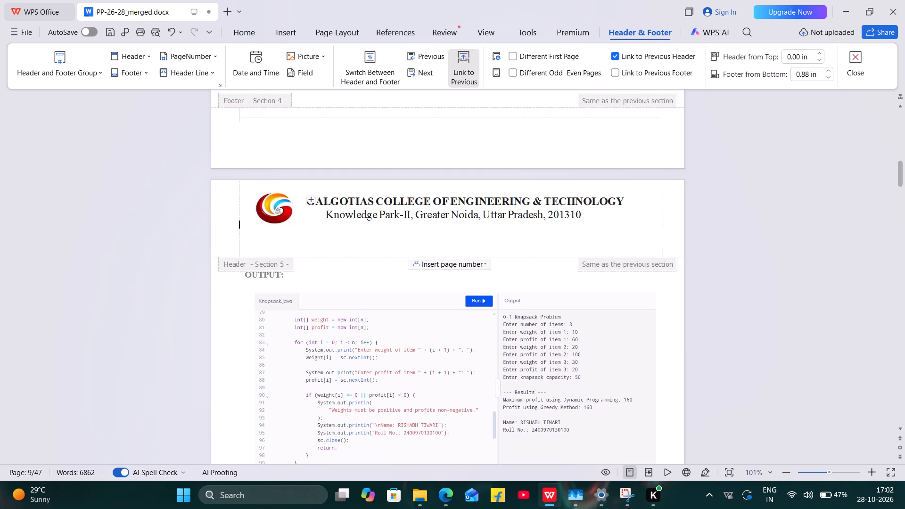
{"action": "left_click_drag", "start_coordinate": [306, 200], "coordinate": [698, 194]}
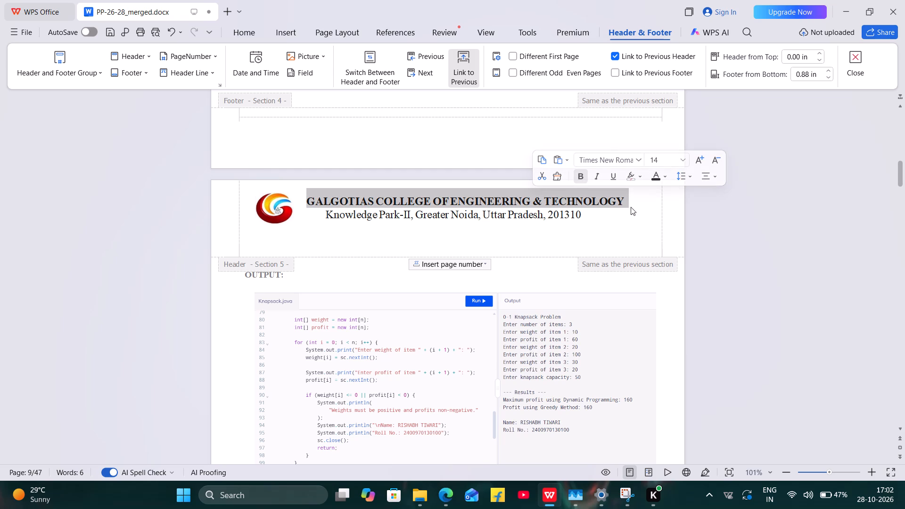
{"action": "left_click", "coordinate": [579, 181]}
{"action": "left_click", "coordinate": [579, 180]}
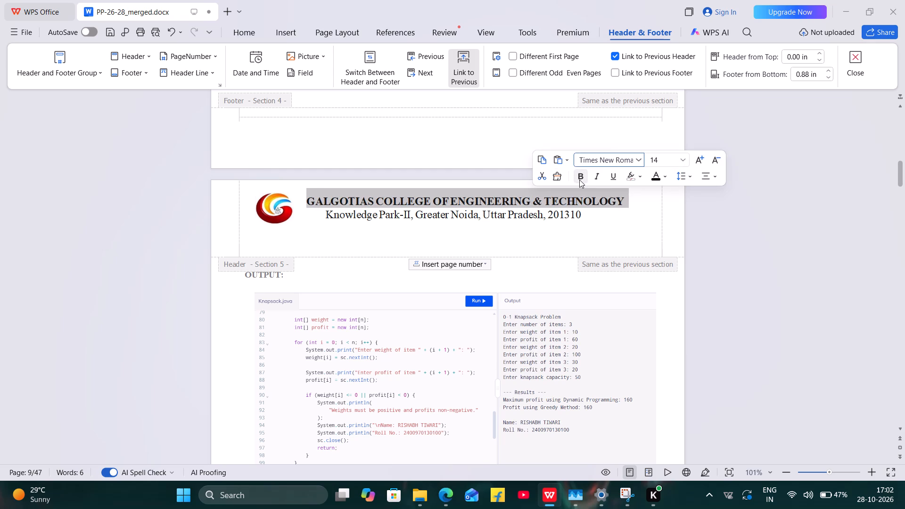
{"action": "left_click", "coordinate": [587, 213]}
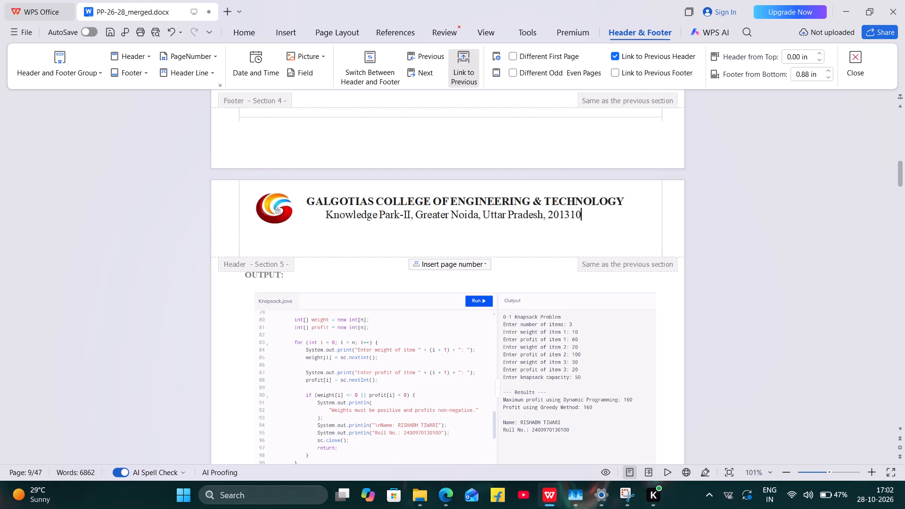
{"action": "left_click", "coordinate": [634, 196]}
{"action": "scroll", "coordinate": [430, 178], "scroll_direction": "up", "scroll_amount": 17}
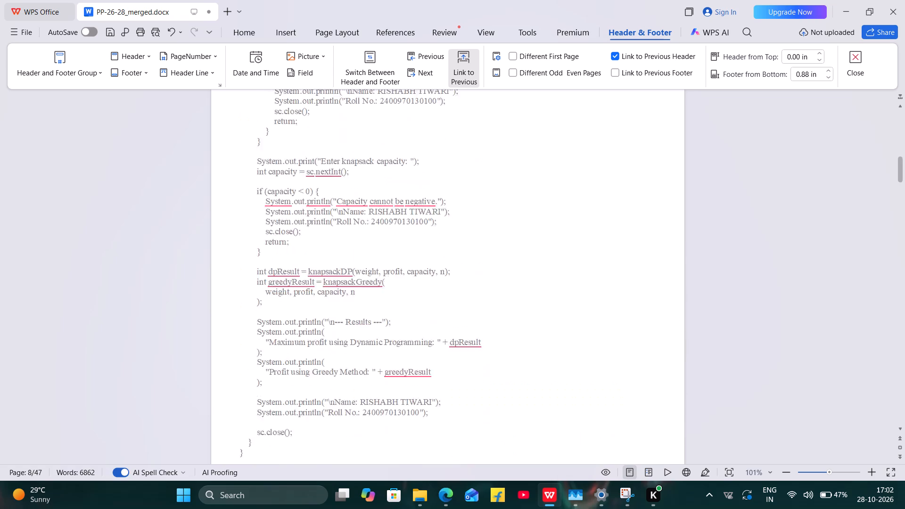
Check the Section 4 and Section 5 headers, leave header editing, and review the Knapsack pages back to the Greedy Method page for duplicate letterheads.
{"action": "scroll", "coordinate": [430, 178], "scroll_direction": "up", "scroll_amount": 14}
{"action": "scroll", "coordinate": [430, 178], "scroll_direction": "down", "scroll_amount": 5}
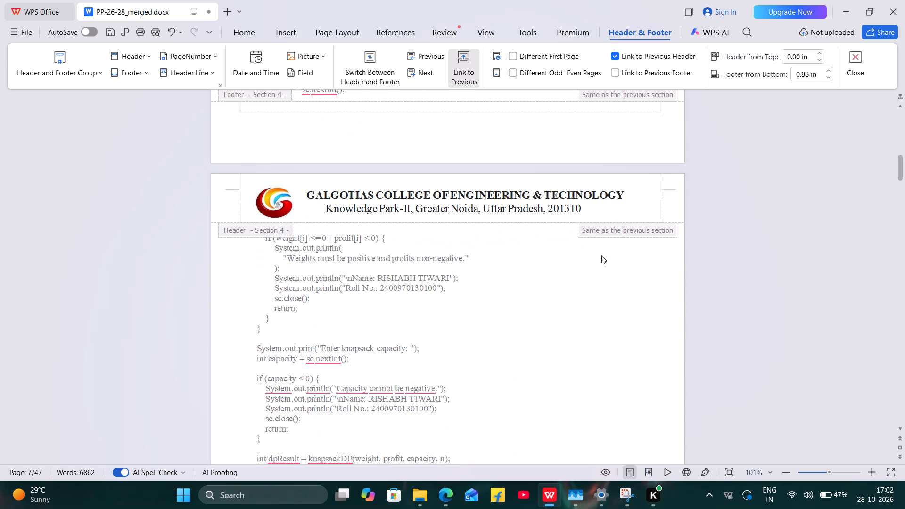
{"action": "left_click", "coordinate": [632, 230]}
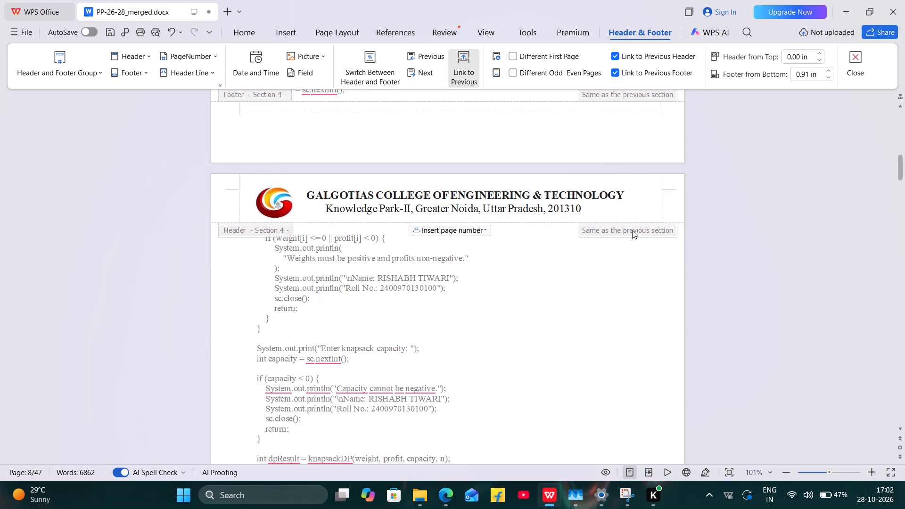
{"action": "scroll", "coordinate": [632, 230], "scroll_direction": "down", "scroll_amount": 20}
{"action": "scroll", "coordinate": [632, 230], "scroll_direction": "down", "scroll_amount": 1}
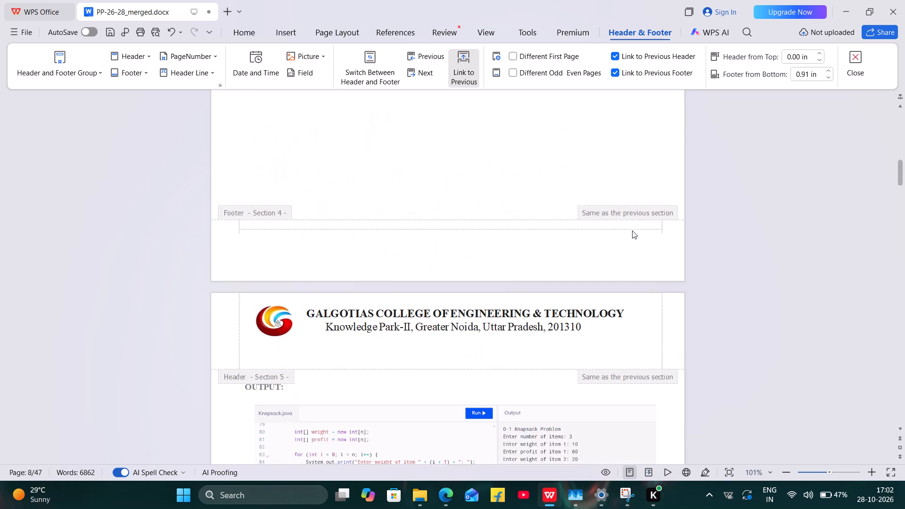
{"action": "scroll", "coordinate": [632, 230], "scroll_direction": "down", "scroll_amount": 3}
{"action": "left_click", "coordinate": [314, 193]}
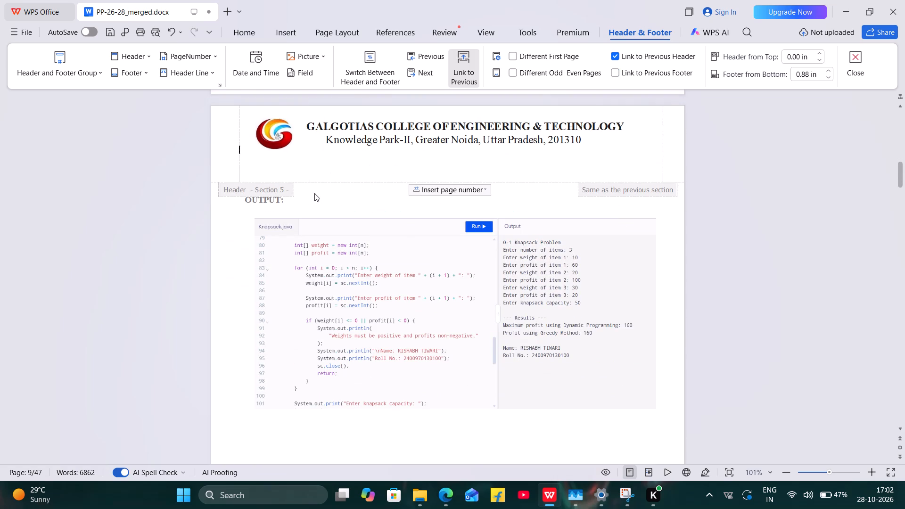
{"action": "scroll", "coordinate": [76, 386], "scroll_direction": "down", "scroll_amount": 2}
{"action": "double_click", "coordinate": [297, 375]}
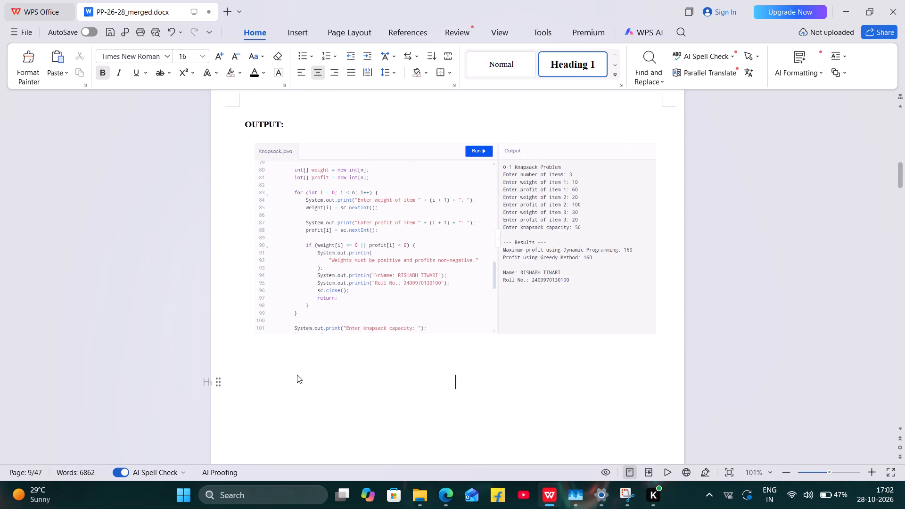
{"action": "scroll", "coordinate": [297, 375], "scroll_direction": "up", "scroll_amount": 9}
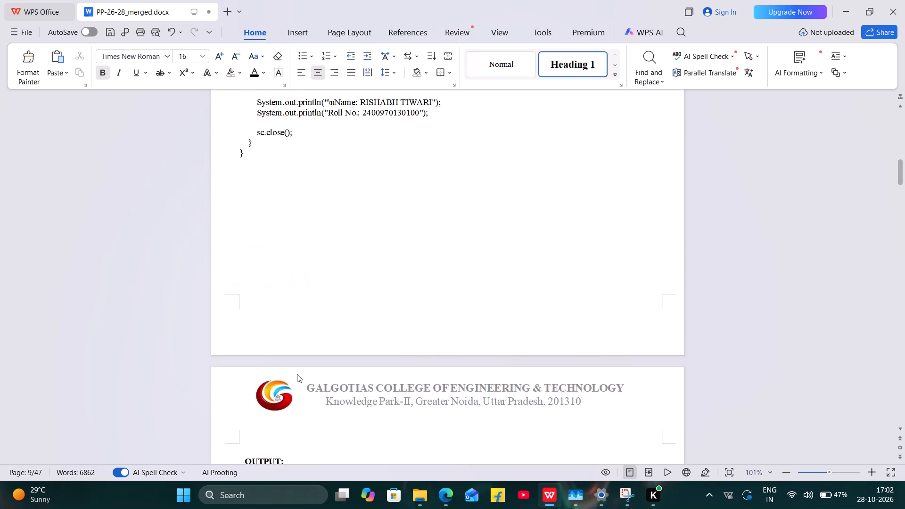
{"action": "scroll", "coordinate": [297, 374], "scroll_direction": "up", "scroll_amount": 20}
{"action": "scroll", "coordinate": [297, 374], "scroll_direction": "up", "scroll_amount": 5}
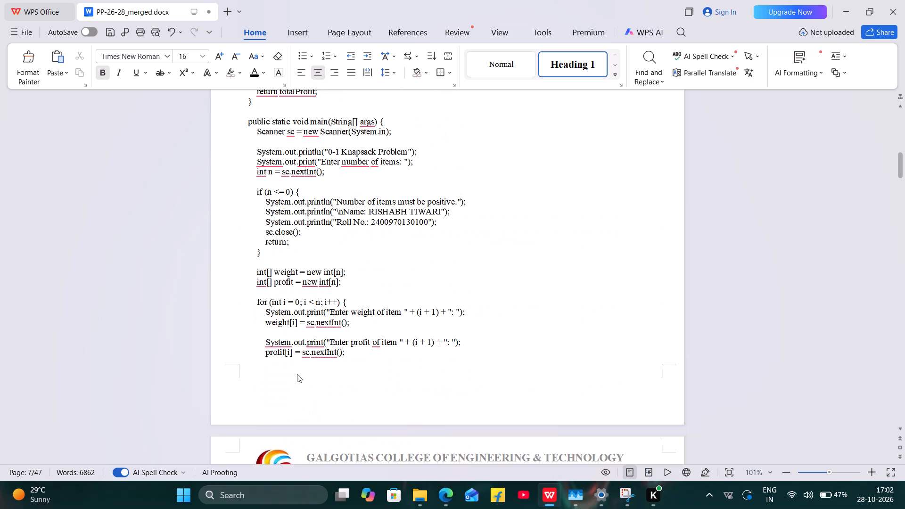
{"action": "scroll", "coordinate": [297, 374], "scroll_direction": "up", "scroll_amount": 18}
{"action": "scroll", "coordinate": [297, 374], "scroll_direction": "up", "scroll_amount": 5}
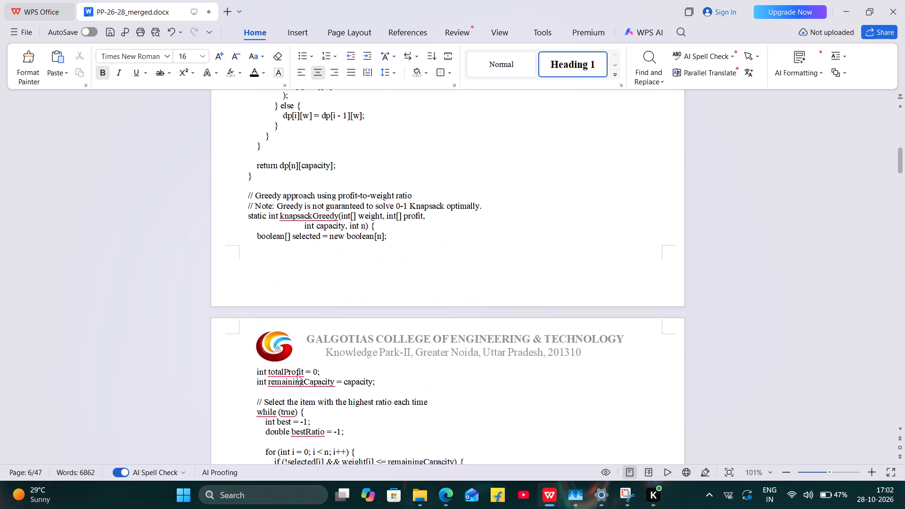
{"action": "scroll", "coordinate": [297, 374], "scroll_direction": "up", "scroll_amount": 17}
{"action": "scroll", "coordinate": [297, 374], "scroll_direction": "up", "scroll_amount": 5}
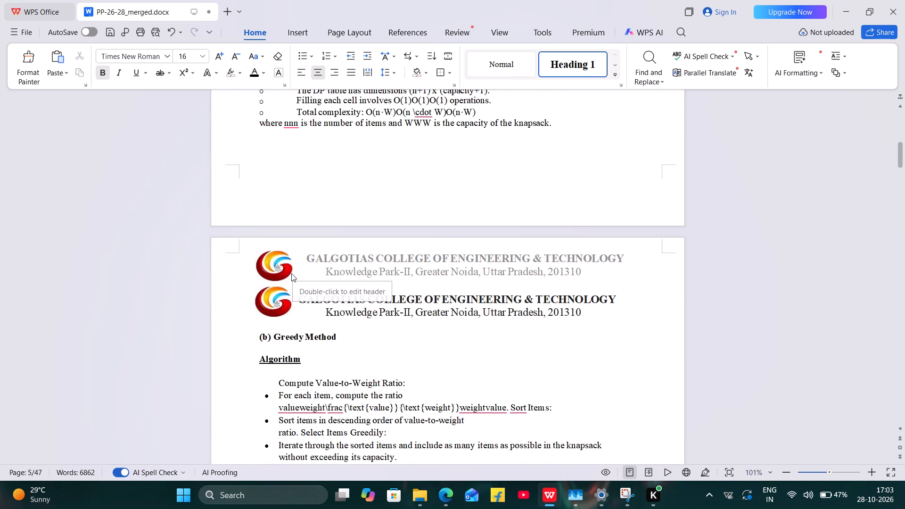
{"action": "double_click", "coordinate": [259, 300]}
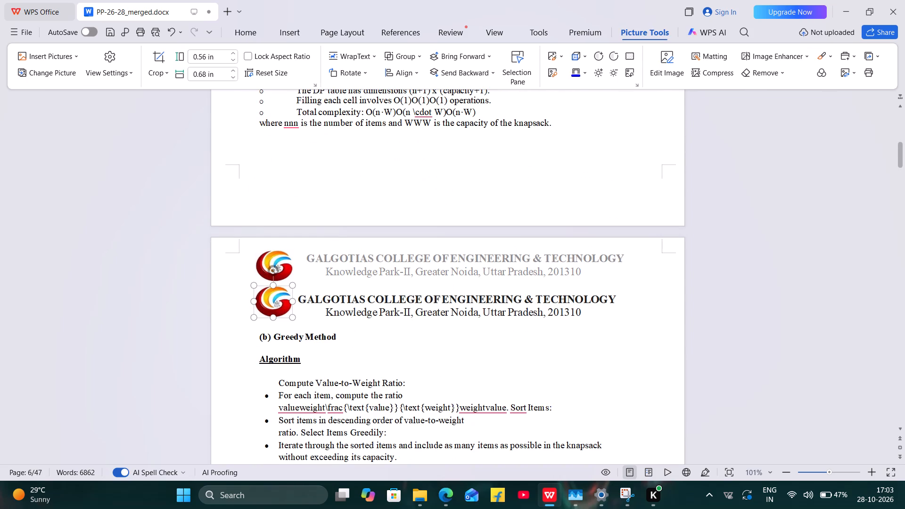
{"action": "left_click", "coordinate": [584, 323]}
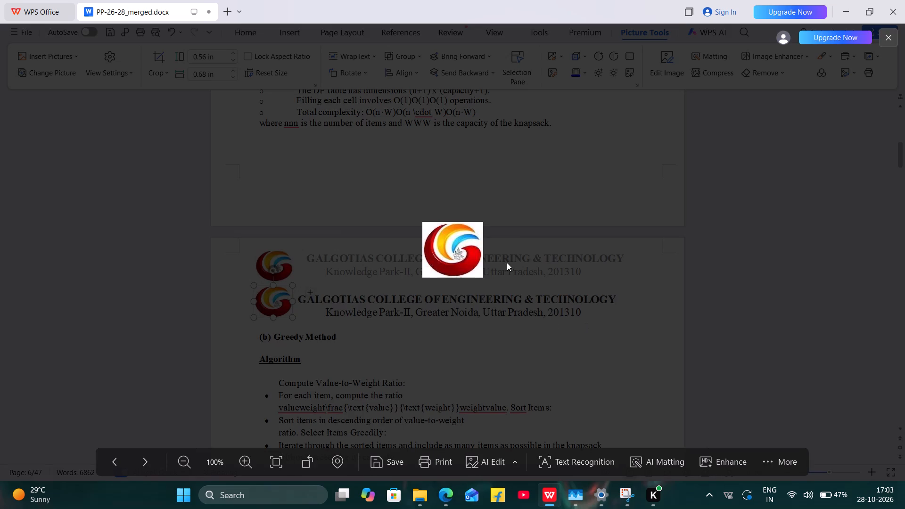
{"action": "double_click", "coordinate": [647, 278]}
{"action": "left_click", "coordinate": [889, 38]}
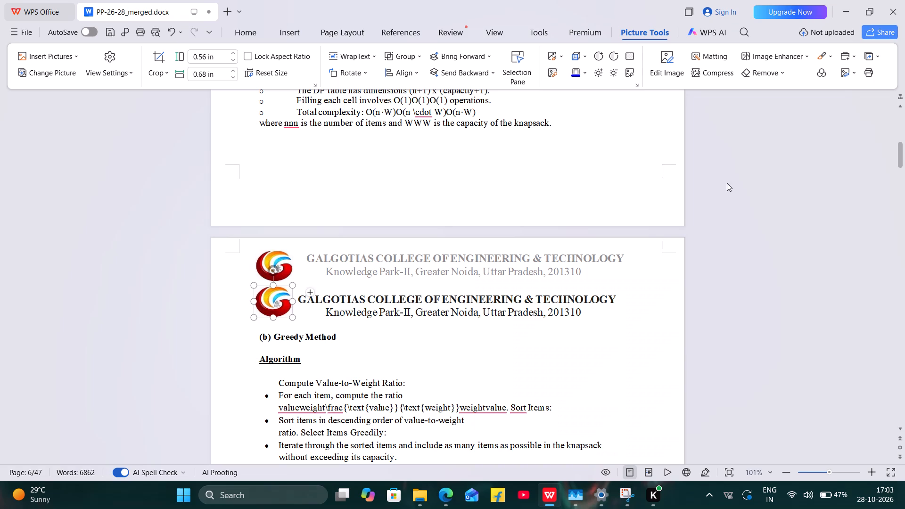
Delete the duplicate college letterhead, including address, logo and college name, from the page body above the (b) Greedy Method heading.
{"action": "left_click_drag", "start_coordinate": [597, 314], "coordinate": [196, 307]}
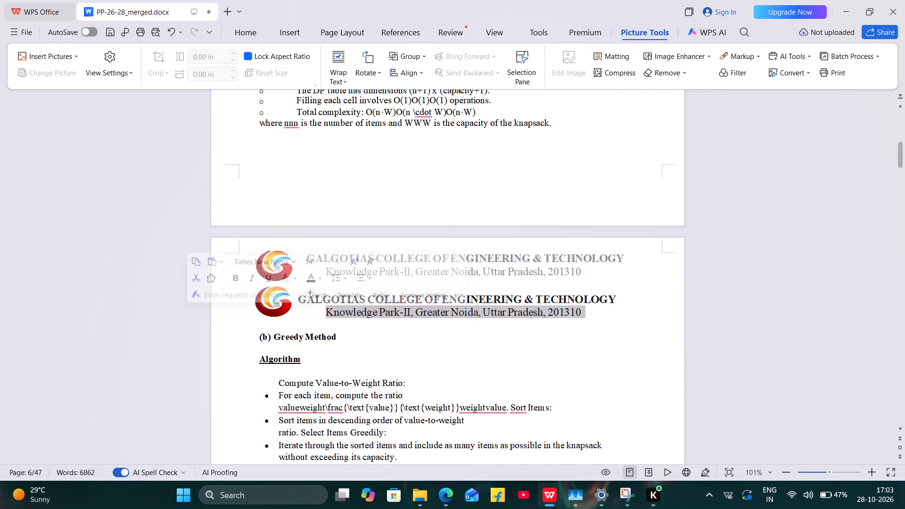
{"action": "key", "text": "BackSpace"}
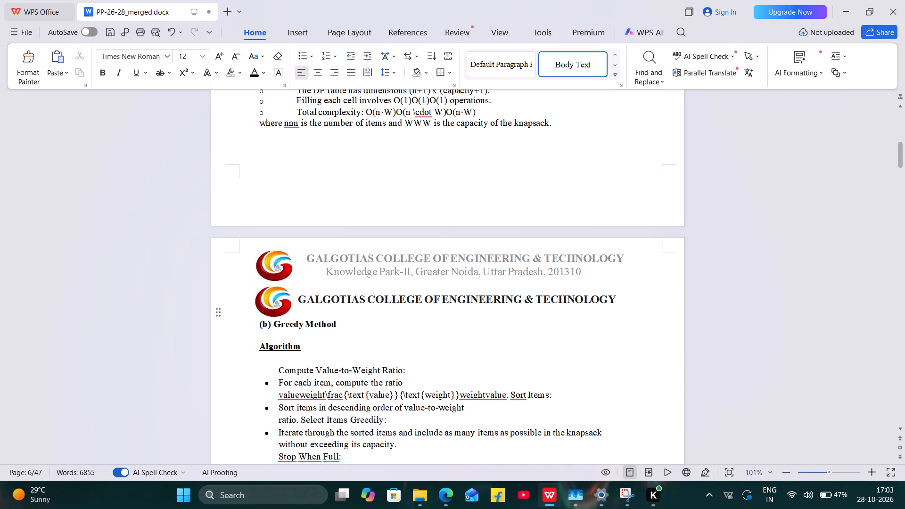
{"action": "left_click", "coordinate": [272, 304]}
{"action": "key", "text": "BackSpace"}
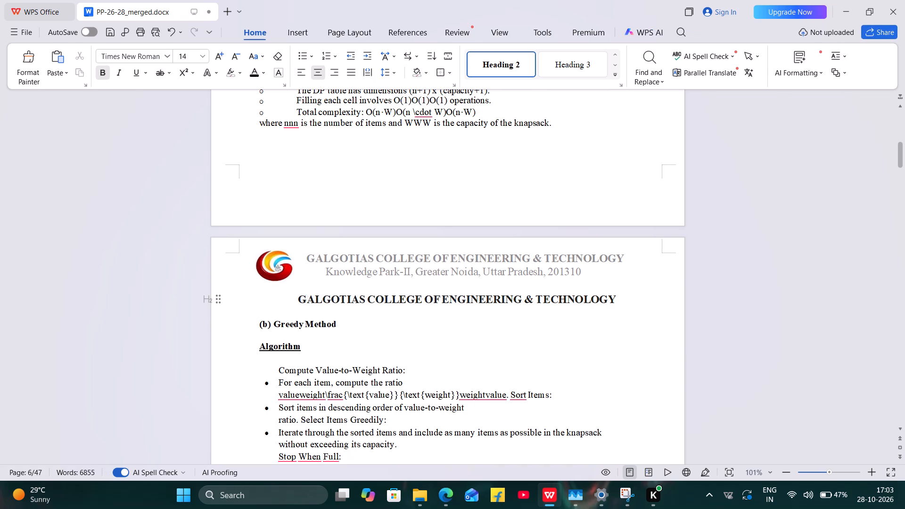
{"action": "left_click_drag", "start_coordinate": [627, 304], "coordinate": [263, 312]}
{"action": "left_click_drag", "start_coordinate": [298, 298], "coordinate": [832, 289]}
{"action": "key", "text": "BackSpace"}
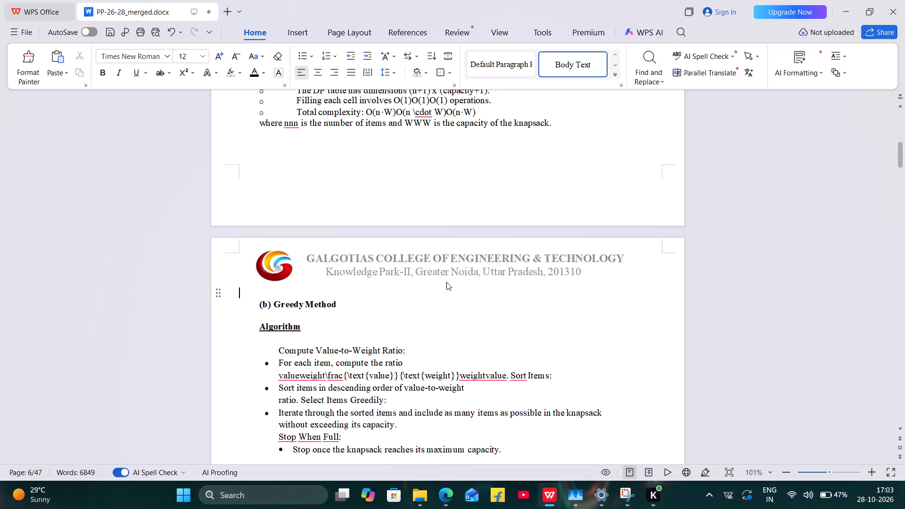
Delete the duplicate college name and address lines from the page body above the Experiment:13 heading.
{"action": "scroll", "coordinate": [445, 282], "scroll_direction": "up", "scroll_amount": 19}
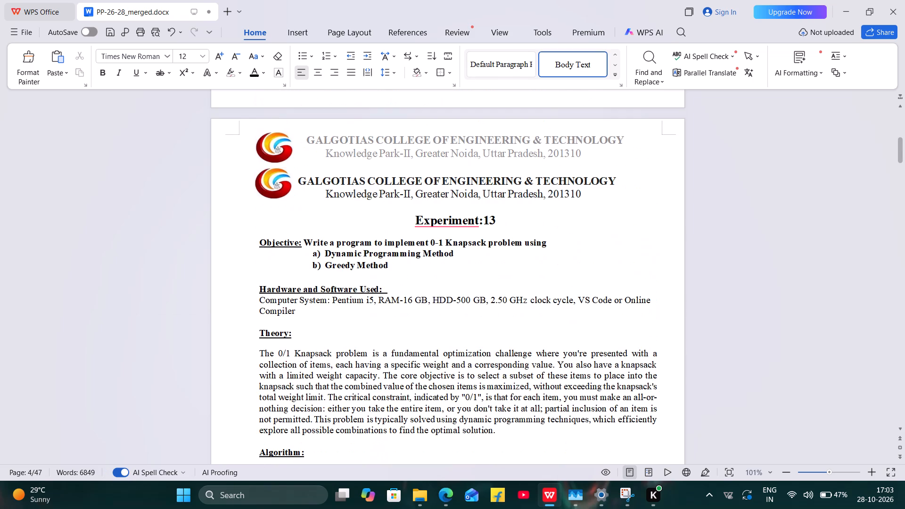
{"action": "left_click_drag", "start_coordinate": [592, 194], "coordinate": [188, 168]}
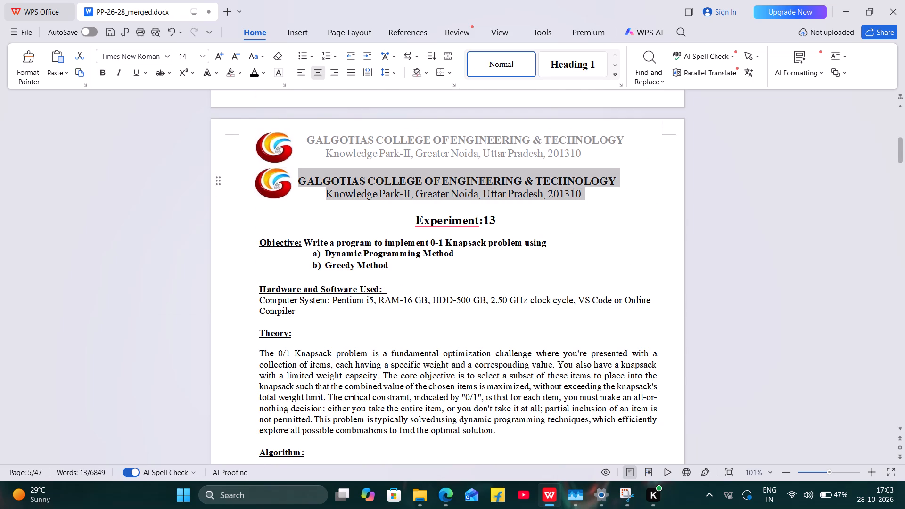
{"action": "left_click_drag", "start_coordinate": [188, 168], "coordinate": [188, 167]}
{"action": "key", "text": "BackSpace"}
Look through the N-Queen output, code and algorithm pages for remaining duplicate letterheads in the page body.
{"action": "scroll", "coordinate": [256, 204], "scroll_direction": "up", "scroll_amount": 20}
{"action": "scroll", "coordinate": [256, 204], "scroll_direction": "up", "scroll_amount": 8}
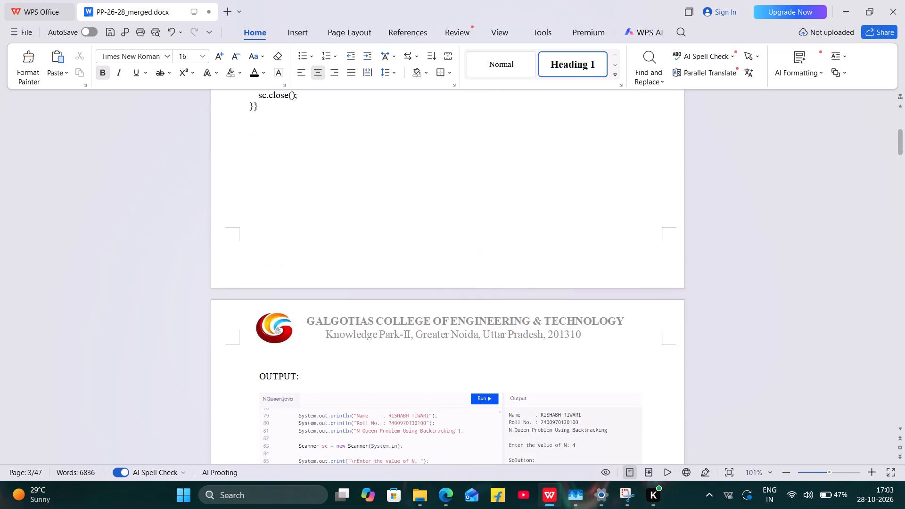
{"action": "scroll", "coordinate": [256, 204], "scroll_direction": "up", "scroll_amount": 20}
{"action": "scroll", "coordinate": [256, 204], "scroll_direction": "up", "scroll_amount": 5}
{"action": "scroll", "coordinate": [256, 204], "scroll_direction": "down", "scroll_amount": 1}
{"action": "scroll", "coordinate": [256, 204], "scroll_direction": "up", "scroll_amount": 8}
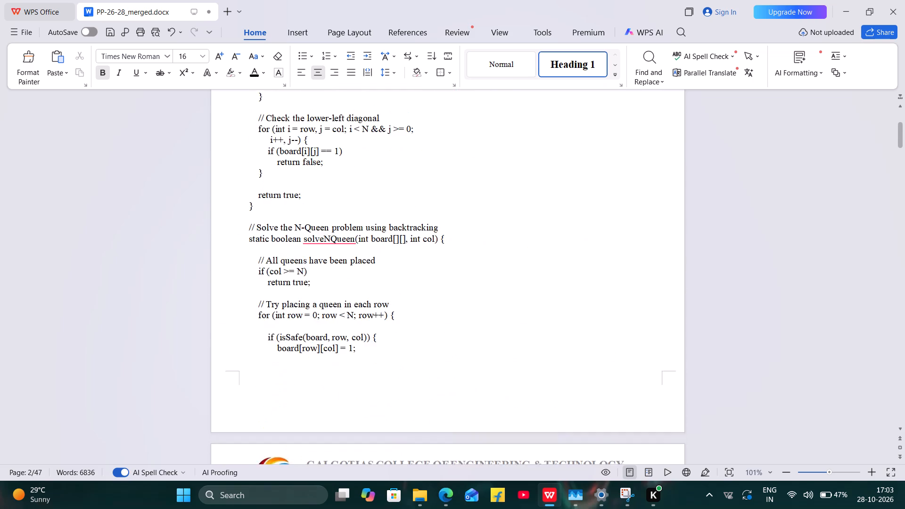
{"action": "scroll", "coordinate": [256, 204], "scroll_direction": "up", "scroll_amount": 14}
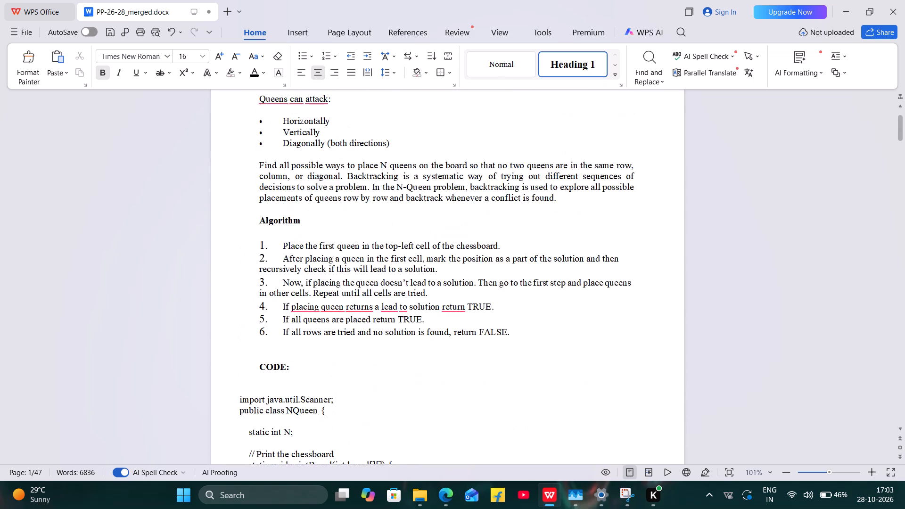
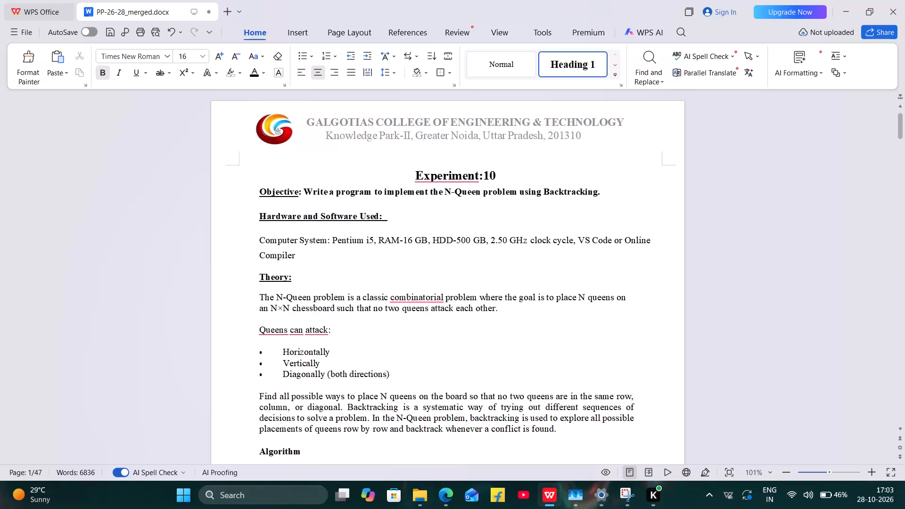
Look through the pages from Experiment:10 to the Experiment:17 heading, checking for duplicate letterheads and misplaced headings.
{"action": "scroll", "coordinate": [256, 204], "scroll_direction": "down", "scroll_amount": 5}
{"action": "scroll", "coordinate": [646, 0], "scroll_direction": "down", "scroll_amount": 2}
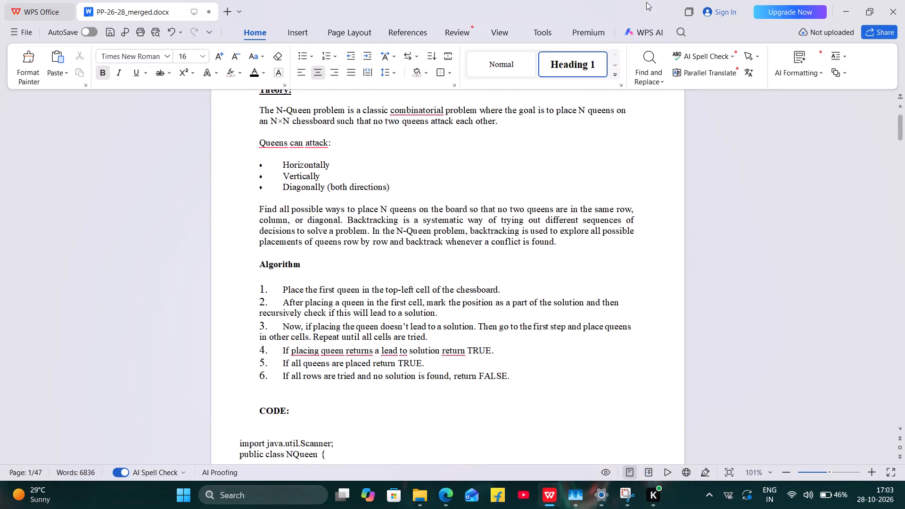
{"action": "scroll", "coordinate": [646, 2], "scroll_direction": "down", "scroll_amount": 2}
{"action": "scroll", "coordinate": [387, 14], "scroll_direction": "down", "scroll_amount": 4}
{"action": "scroll", "coordinate": [483, 177], "scroll_direction": "down", "scroll_amount": 16}
{"action": "scroll", "coordinate": [483, 177], "scroll_direction": "down", "scroll_amount": 6}
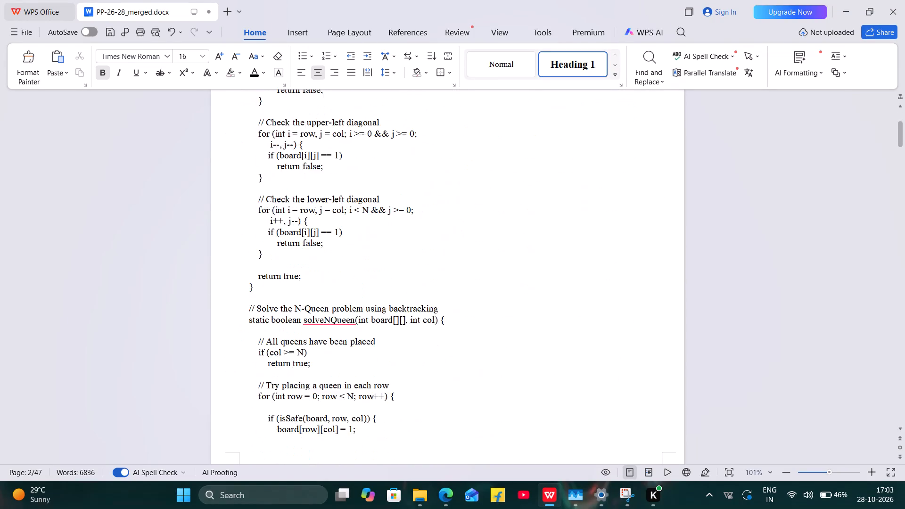
{"action": "scroll", "coordinate": [483, 177], "scroll_direction": "down", "scroll_amount": 20}
{"action": "scroll", "coordinate": [483, 177], "scroll_direction": "down", "scroll_amount": 14}
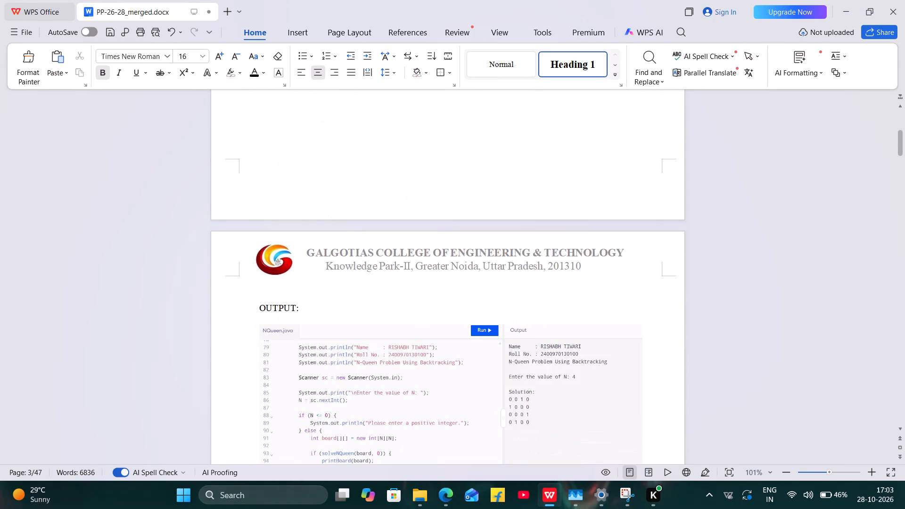
{"action": "scroll", "coordinate": [483, 177], "scroll_direction": "down", "scroll_amount": 20}
{"action": "scroll", "coordinate": [483, 177], "scroll_direction": "down", "scroll_amount": 18}
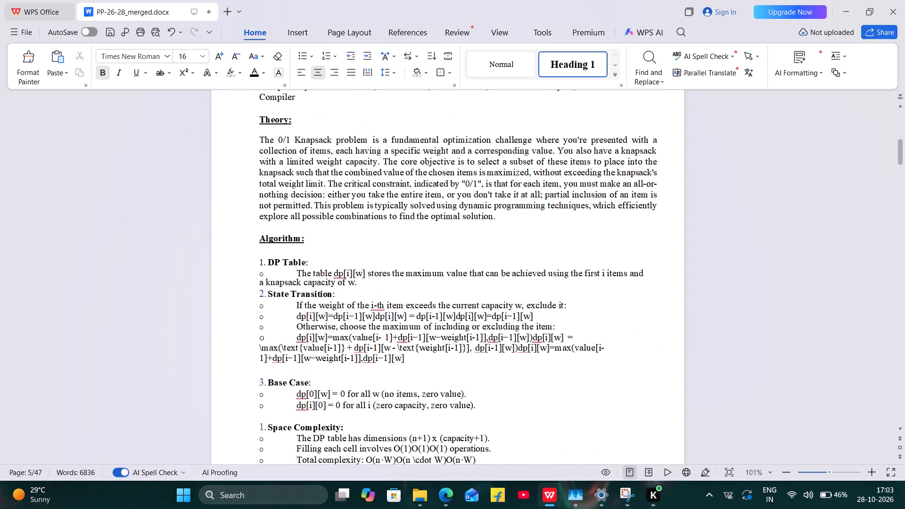
{"action": "scroll", "coordinate": [508, 148], "scroll_direction": "down", "scroll_amount": 15}
{"action": "scroll", "coordinate": [508, 148], "scroll_direction": "down", "scroll_amount": 20}
{"action": "scroll", "coordinate": [508, 148], "scroll_direction": "down", "scroll_amount": 1}
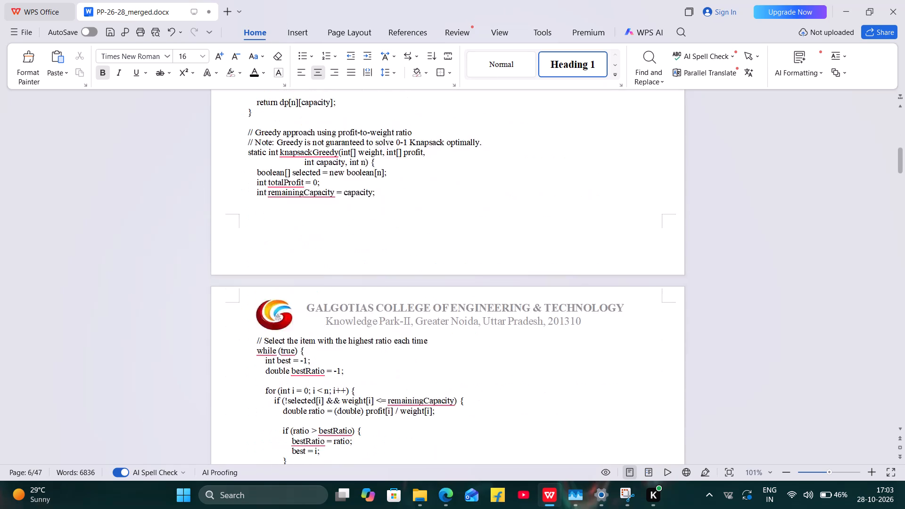
{"action": "scroll", "coordinate": [508, 148], "scroll_direction": "down", "scroll_amount": 14}
{"action": "scroll", "coordinate": [508, 148], "scroll_direction": "down", "scroll_amount": 7}
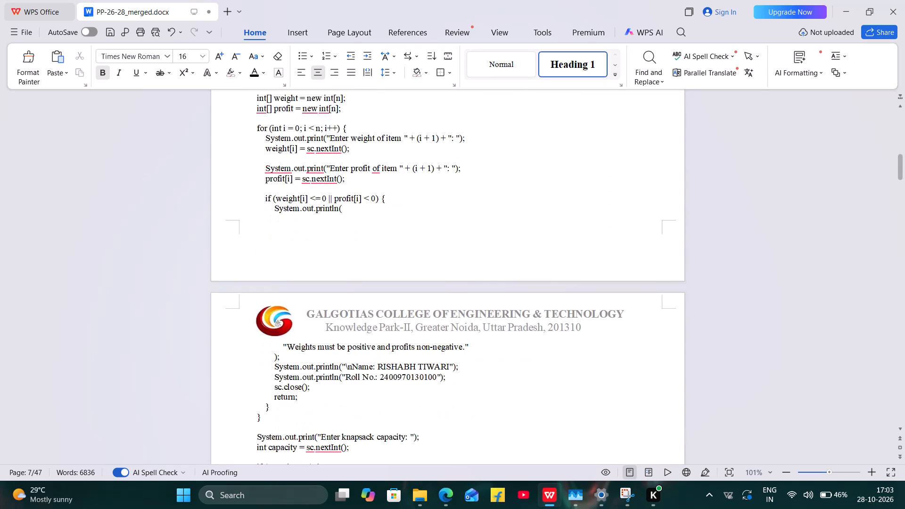
{"action": "scroll", "coordinate": [508, 148], "scroll_direction": "down", "scroll_amount": 14}
{"action": "scroll", "coordinate": [508, 148], "scroll_direction": "down", "scroll_amount": 20}
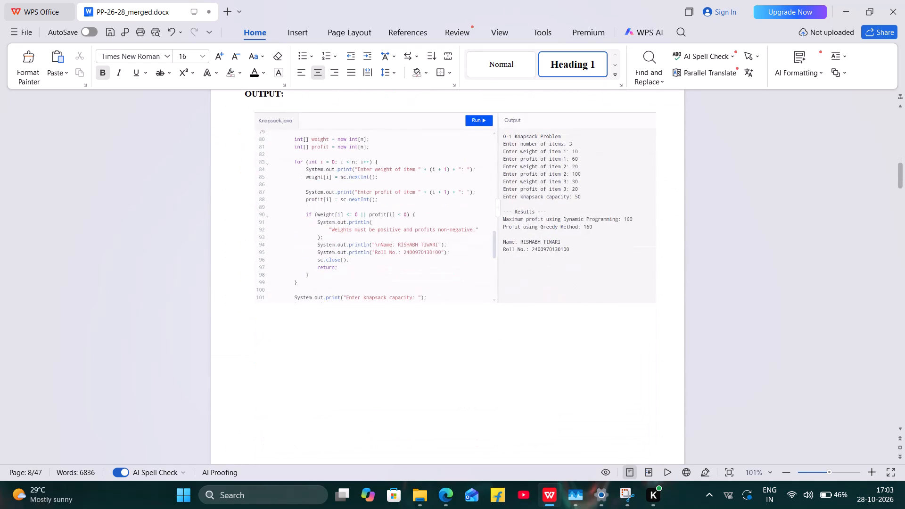
{"action": "scroll", "coordinate": [508, 148], "scroll_direction": "down", "scroll_amount": 4}
{"action": "scroll", "coordinate": [508, 148], "scroll_direction": "up", "scroll_amount": 3}
{"action": "scroll", "coordinate": [508, 148], "scroll_direction": "down", "scroll_amount": 7}
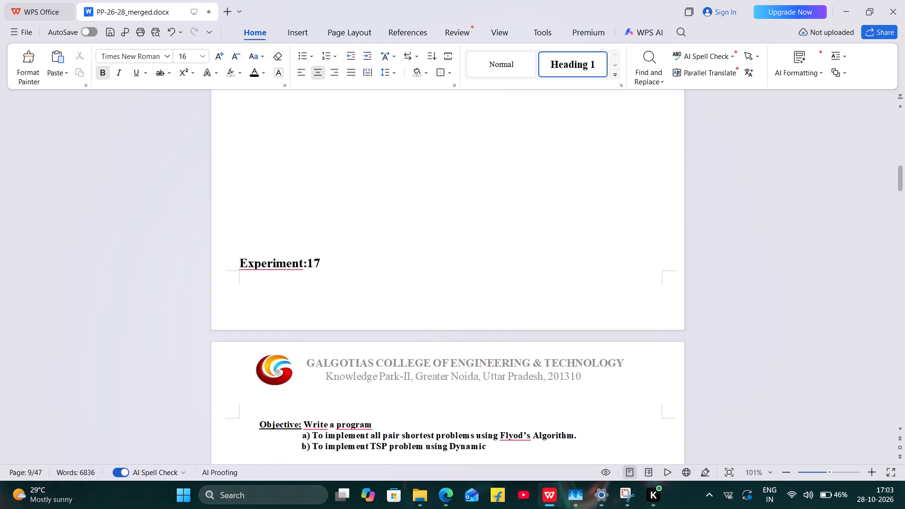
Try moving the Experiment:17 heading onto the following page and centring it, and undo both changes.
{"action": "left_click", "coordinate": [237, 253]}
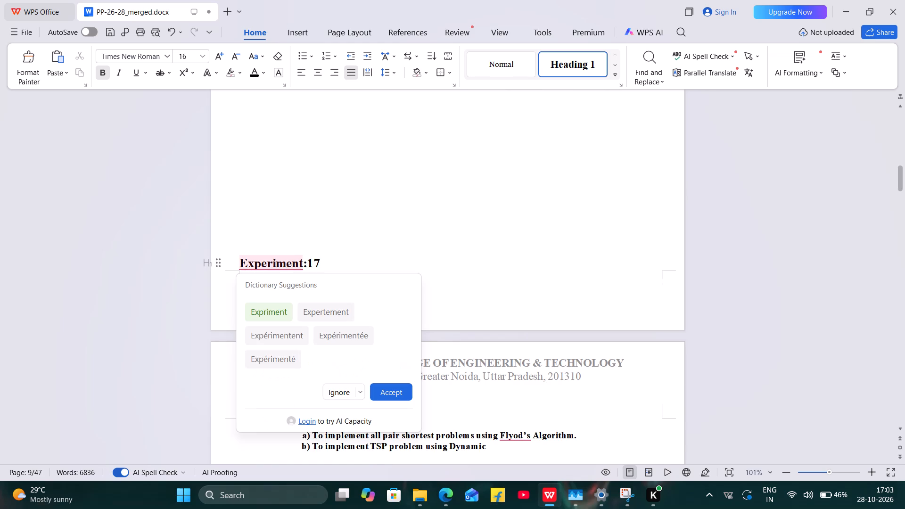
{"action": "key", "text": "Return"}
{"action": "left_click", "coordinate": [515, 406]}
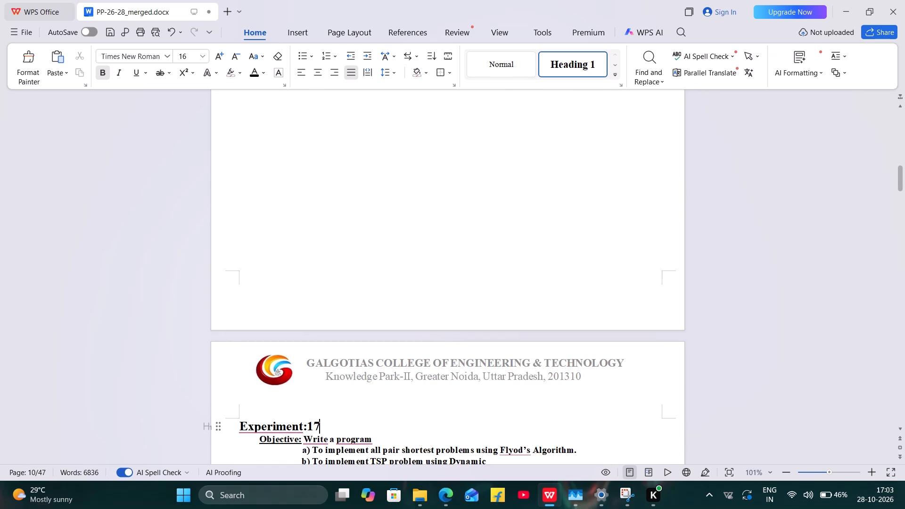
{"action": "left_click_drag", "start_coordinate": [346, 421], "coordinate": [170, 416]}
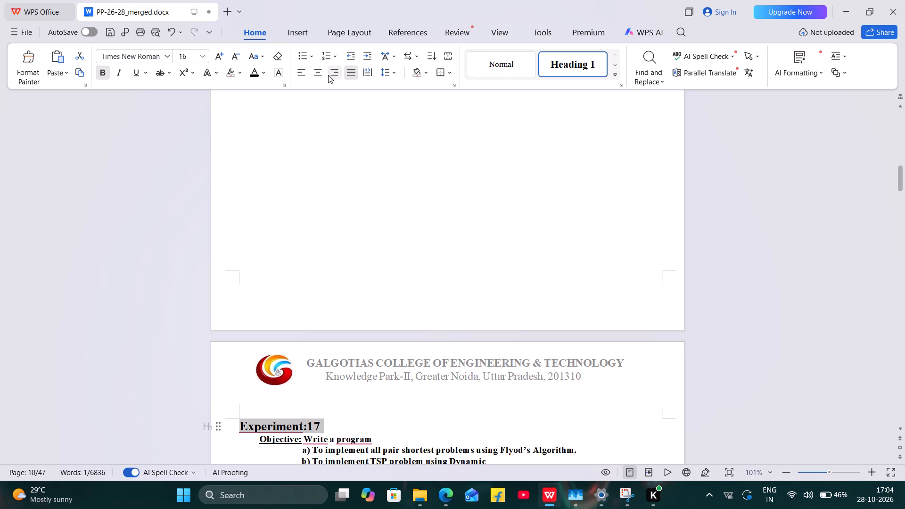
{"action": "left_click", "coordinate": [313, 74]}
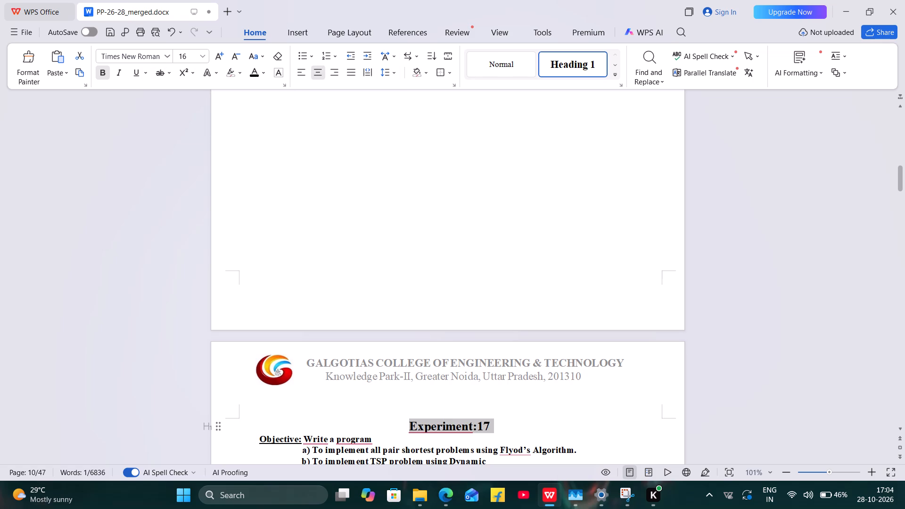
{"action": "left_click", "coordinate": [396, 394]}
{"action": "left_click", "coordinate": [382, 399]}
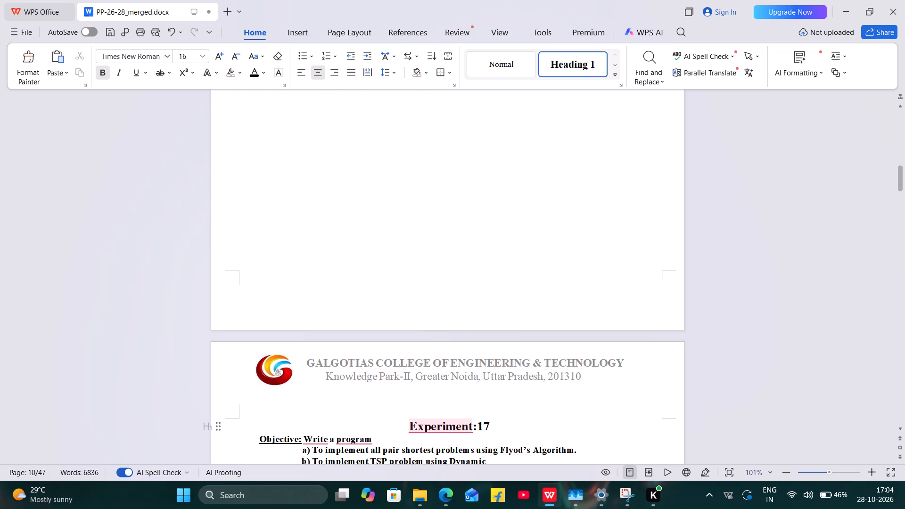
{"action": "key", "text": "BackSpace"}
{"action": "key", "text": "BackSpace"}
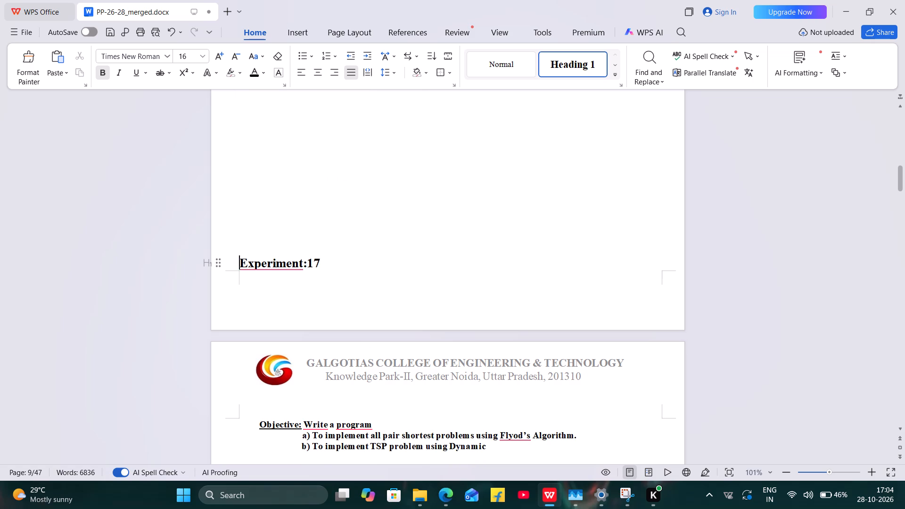
Move the Experiment:17 heading onto the page with its Objective and shift it inward with leading spaces.
{"action": "key", "text": "Return"}
{"action": "key", "text": "space"}
{"action": "key", "text": "space"}
{"action": "key", "text": "space"}
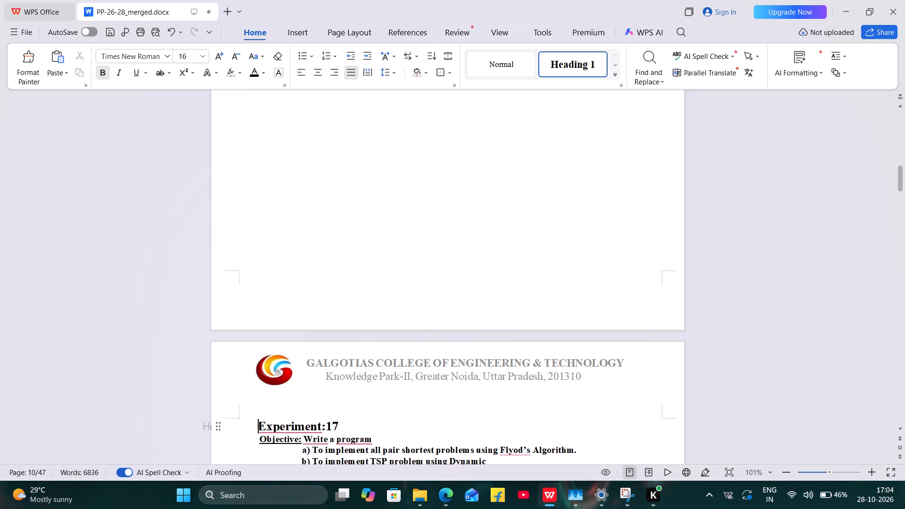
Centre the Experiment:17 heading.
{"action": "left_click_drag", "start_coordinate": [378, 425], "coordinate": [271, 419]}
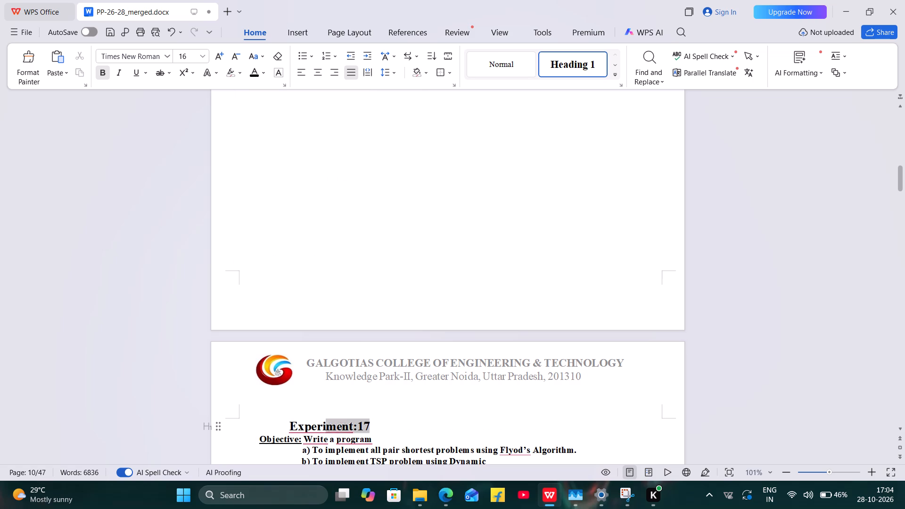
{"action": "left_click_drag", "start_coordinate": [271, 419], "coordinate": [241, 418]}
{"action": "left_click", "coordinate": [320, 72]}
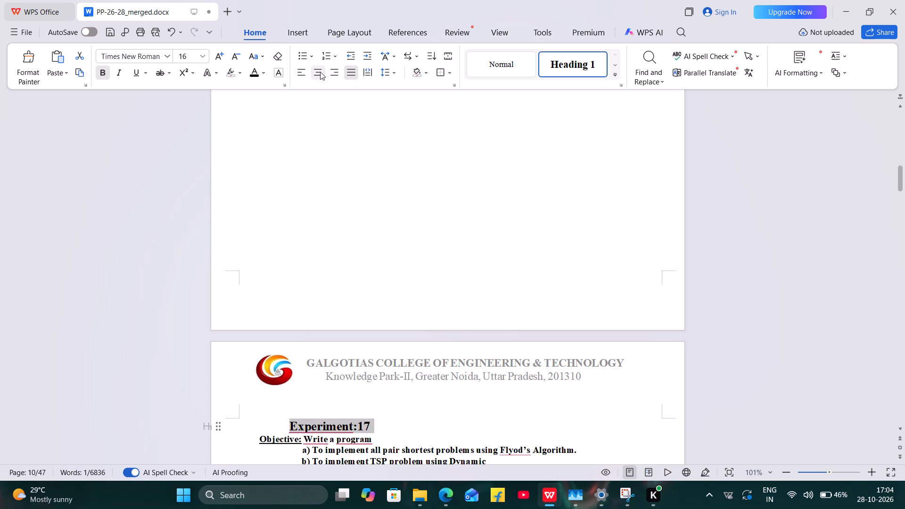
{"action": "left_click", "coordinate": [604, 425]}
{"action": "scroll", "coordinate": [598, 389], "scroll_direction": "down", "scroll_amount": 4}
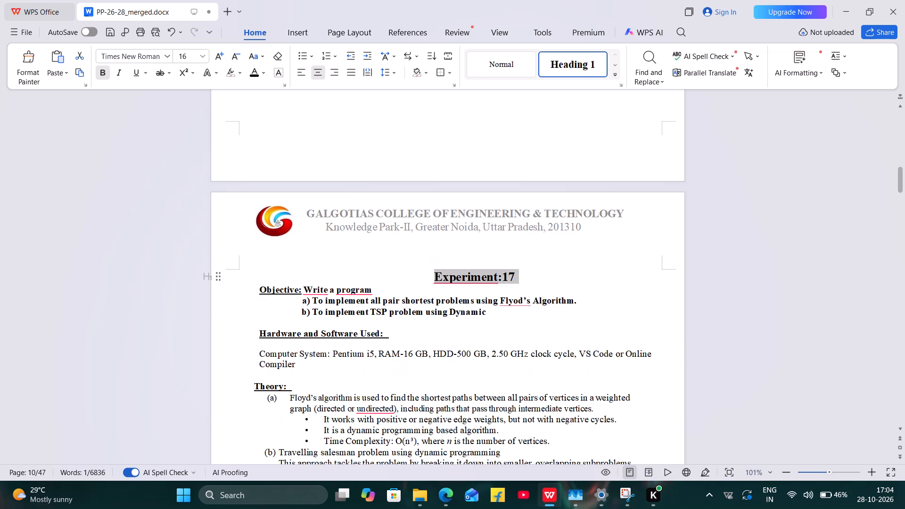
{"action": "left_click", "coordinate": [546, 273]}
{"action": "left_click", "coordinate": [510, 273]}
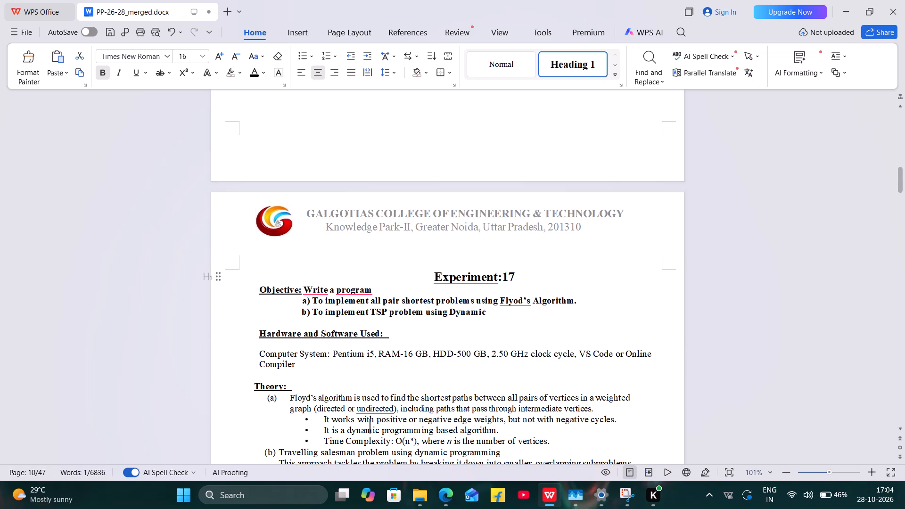
Insert a blank line between the Experiment:17 heading and the Objective line.
{"action": "left_click", "coordinate": [527, 277]}
{"action": "key", "text": "Return"}
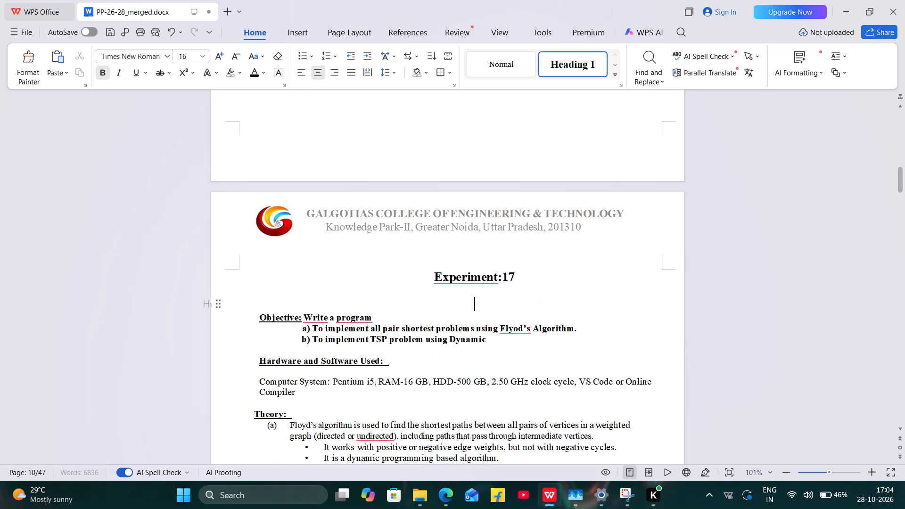
{"action": "left_click", "coordinate": [306, 296]}
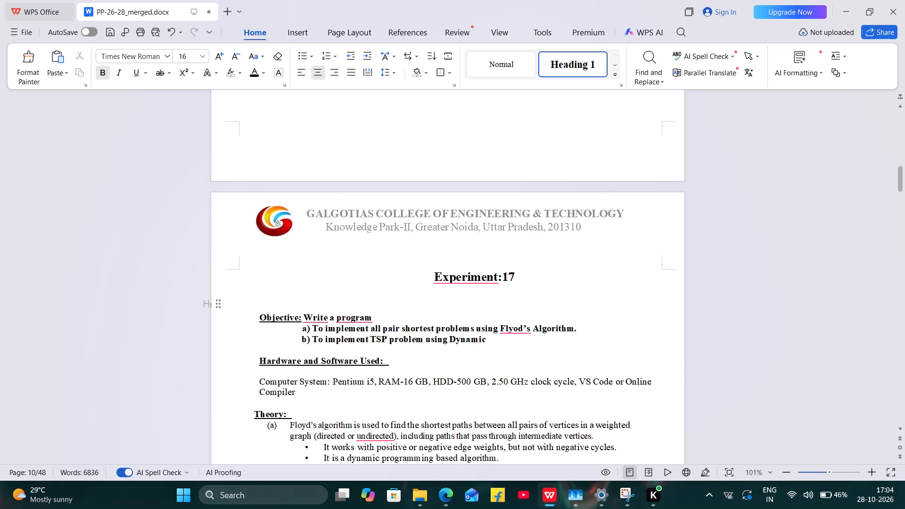
Remove the centre alignment from the Experiment:17 heading and shift it toward the page middle with additional leading spaces.
{"action": "left_click", "coordinate": [428, 277]}
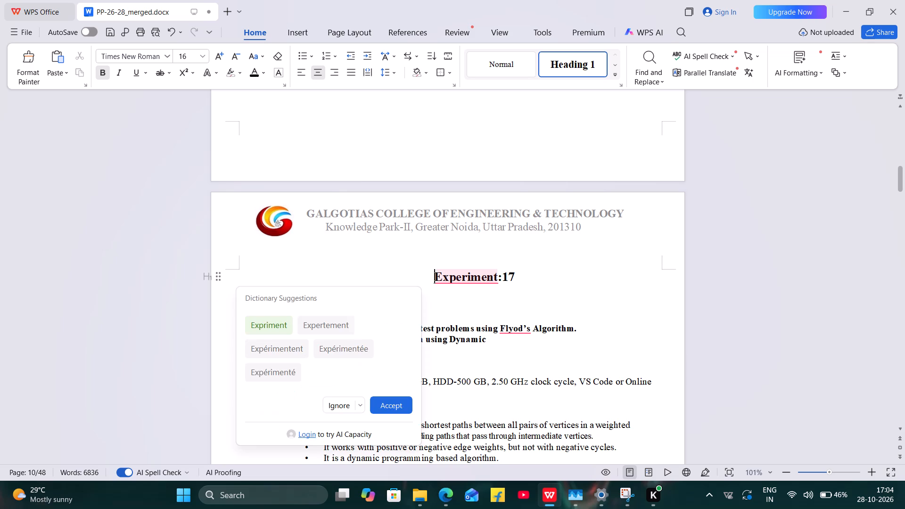
{"action": "key", "text": "BackSpace"}
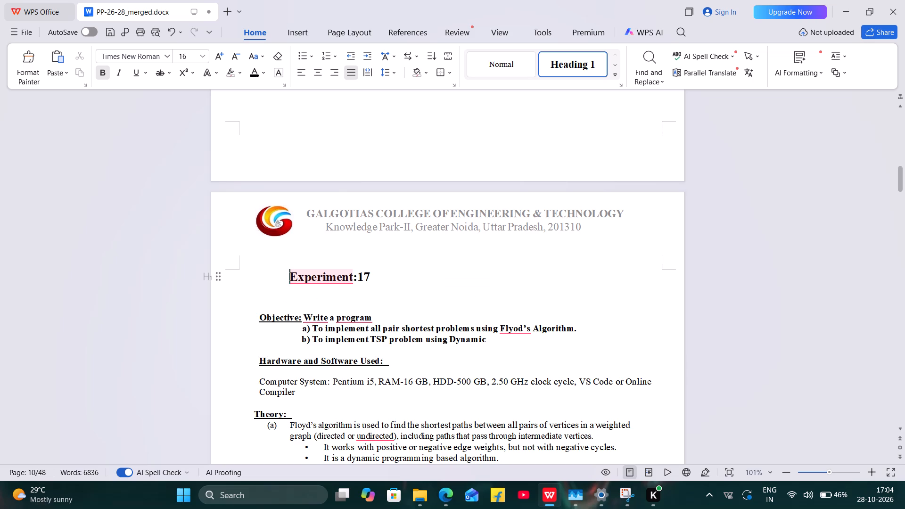
{"action": "key", "text": "space"}
{"action": "key", "text": "space"}
{"action": "key", "text": "space"}
{"action": "key", "text": "space"}
{"action": "key", "text": "space"}
{"action": "key", "text": "space"}
{"action": "key", "text": "space"}
{"action": "key", "text": "space"}
{"action": "key", "text": "space"}
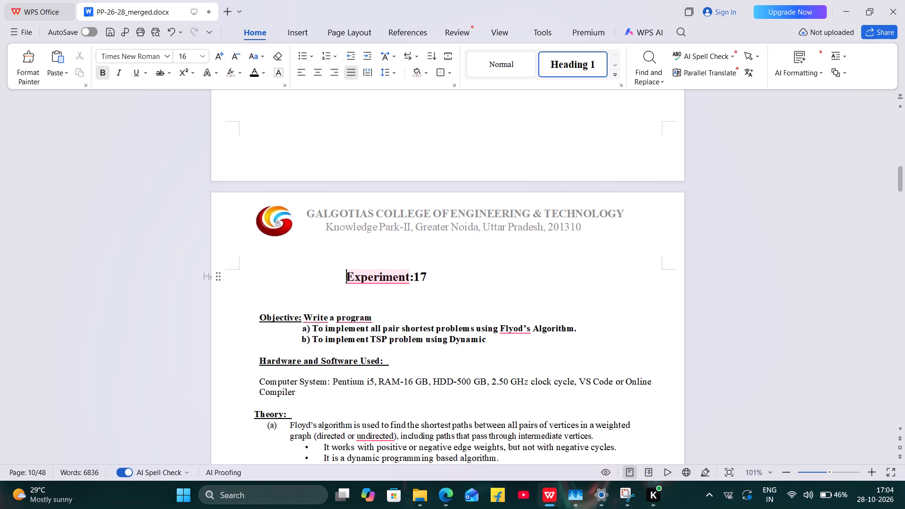
{"action": "key", "text": "space"}
{"action": "key", "text": "space"}
{"action": "left_click", "coordinate": [287, 310]}
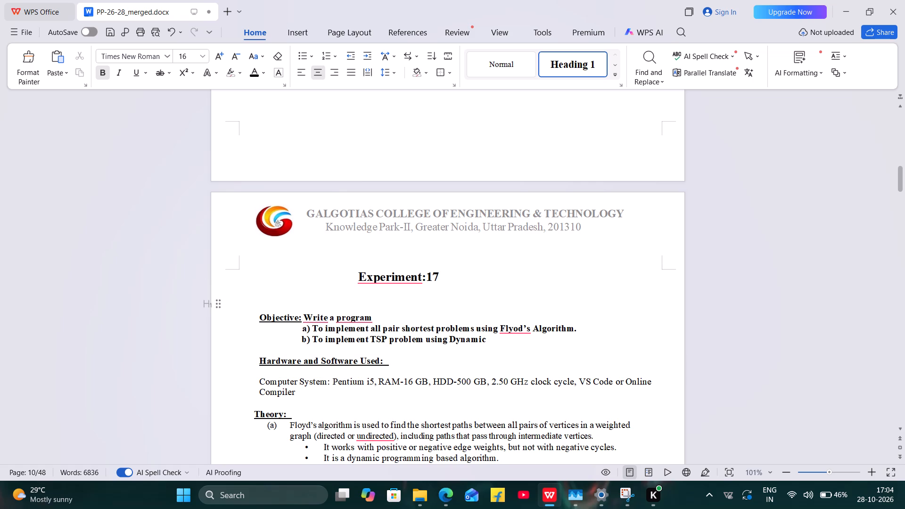
{"action": "left_click", "coordinate": [268, 304]}
Insert a blank line after "Objective: Write a program", above item a) on Floyd's algorithm.
{"action": "scroll", "coordinate": [268, 303], "scroll_direction": "up", "scroll_amount": 6}
{"action": "scroll", "coordinate": [268, 303], "scroll_direction": "down", "scroll_amount": 10}
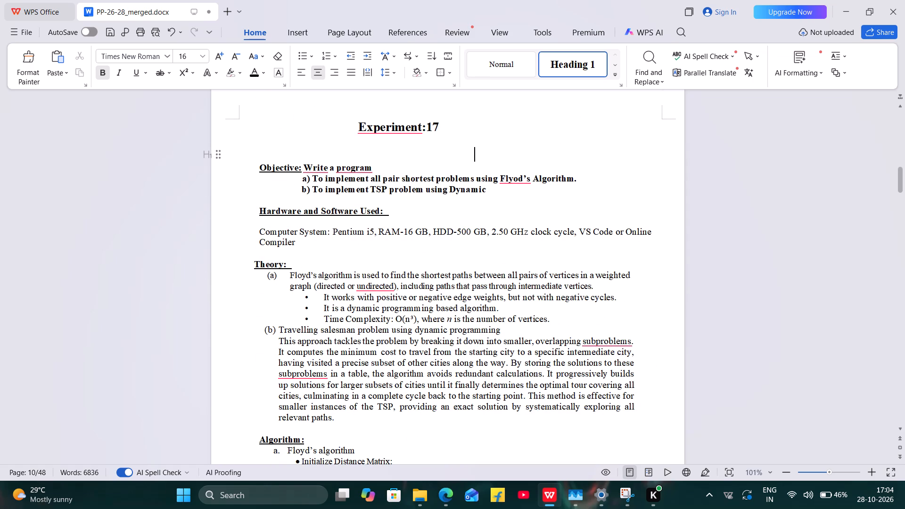
{"action": "left_click", "coordinate": [389, 165]}
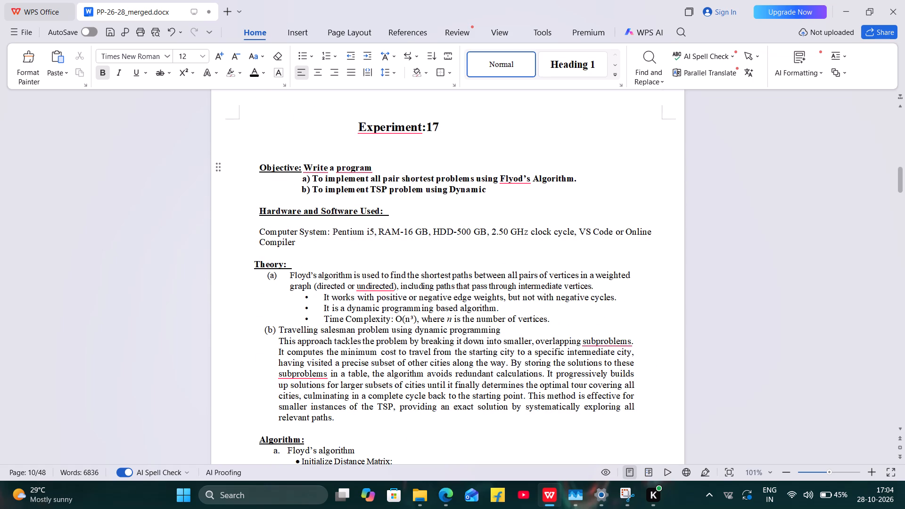
{"action": "key", "text": "Return"}
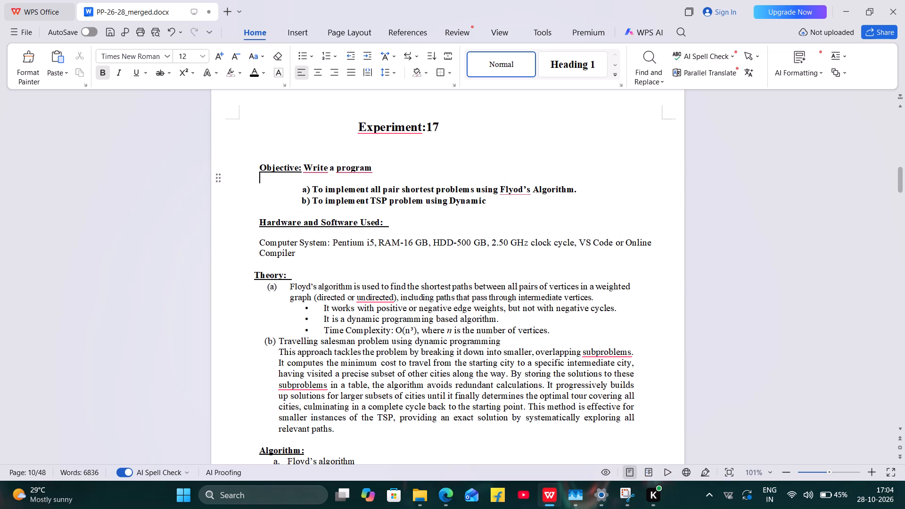
Add an extra space before "Write a program" and remove the Objective line's indent so it starts at the left margin.
{"action": "left_click", "coordinate": [303, 169]}
{"action": "key", "text": "space"}
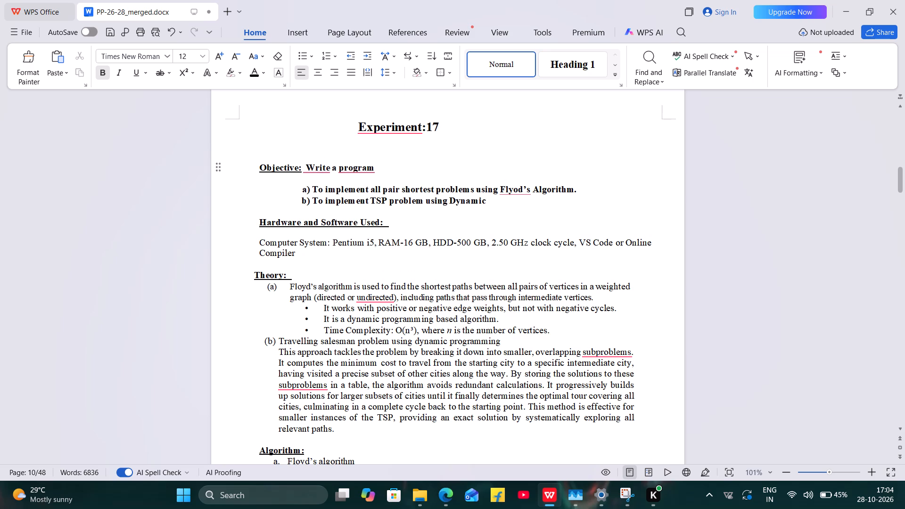
{"action": "left_click", "coordinate": [258, 164]}
{"action": "key", "text": "BackSpace"}
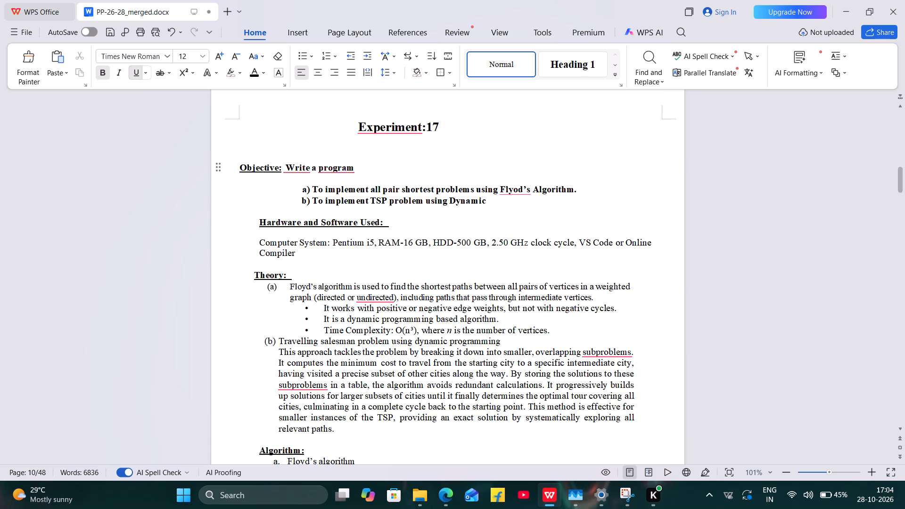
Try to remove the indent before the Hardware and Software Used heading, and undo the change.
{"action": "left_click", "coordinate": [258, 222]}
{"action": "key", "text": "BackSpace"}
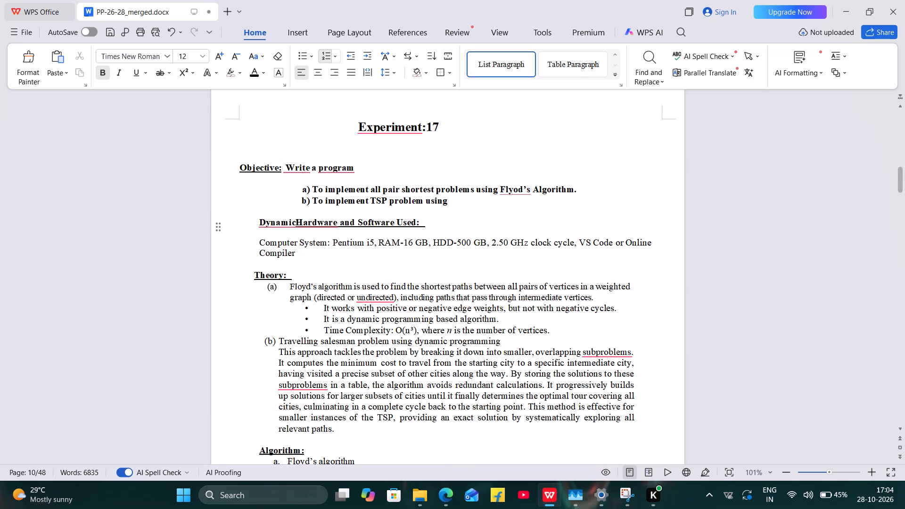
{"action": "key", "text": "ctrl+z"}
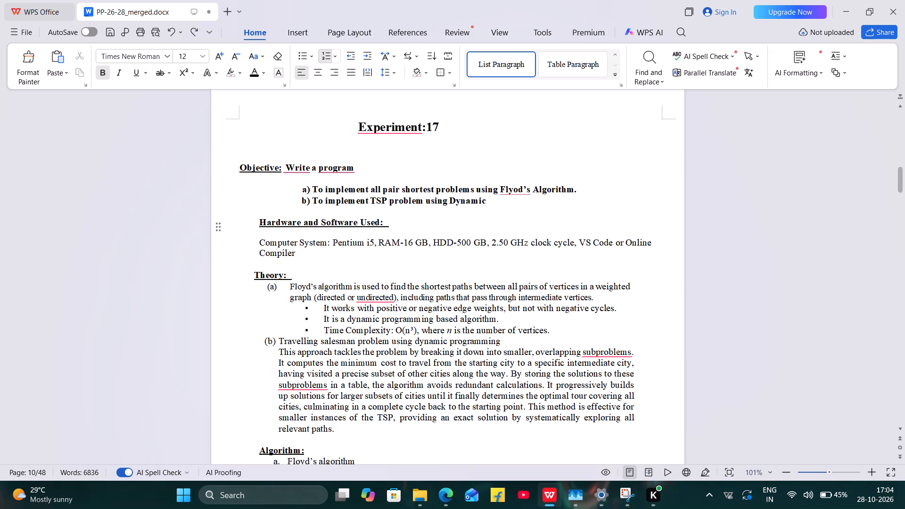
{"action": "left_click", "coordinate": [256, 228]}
Review the pages around Experiment:17, from the knapsack Java code to the TSP algorithm text, checking the layout below the letterheads.
{"action": "scroll", "coordinate": [260, 278], "scroll_direction": "down", "scroll_amount": 18}
{"action": "scroll", "coordinate": [260, 280], "scroll_direction": "up", "scroll_amount": 2}
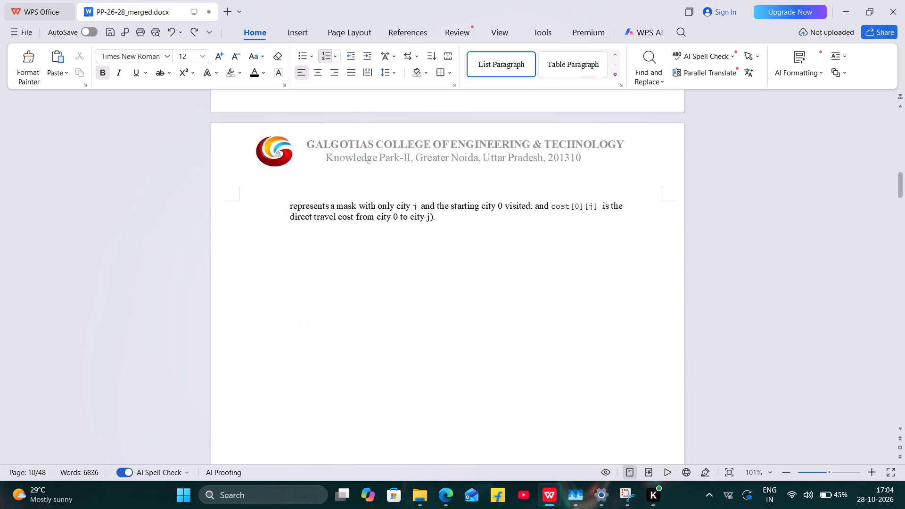
{"action": "scroll", "coordinate": [260, 280], "scroll_direction": "up", "scroll_amount": 2}
{"action": "scroll", "coordinate": [260, 280], "scroll_direction": "up", "scroll_amount": 19}
{"action": "scroll", "coordinate": [260, 280], "scroll_direction": "up", "scroll_amount": 2}
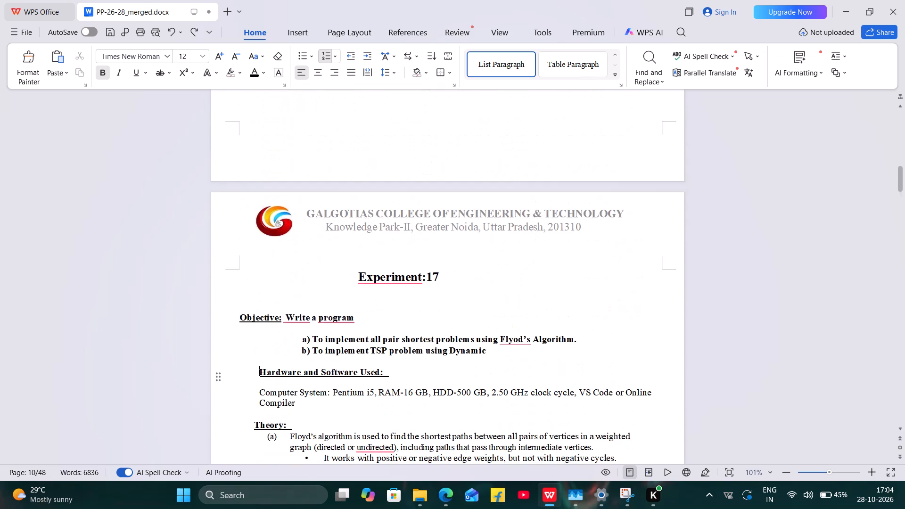
{"action": "scroll", "coordinate": [260, 280], "scroll_direction": "up", "scroll_amount": 9}
{"action": "scroll", "coordinate": [260, 280], "scroll_direction": "up", "scroll_amount": 20}
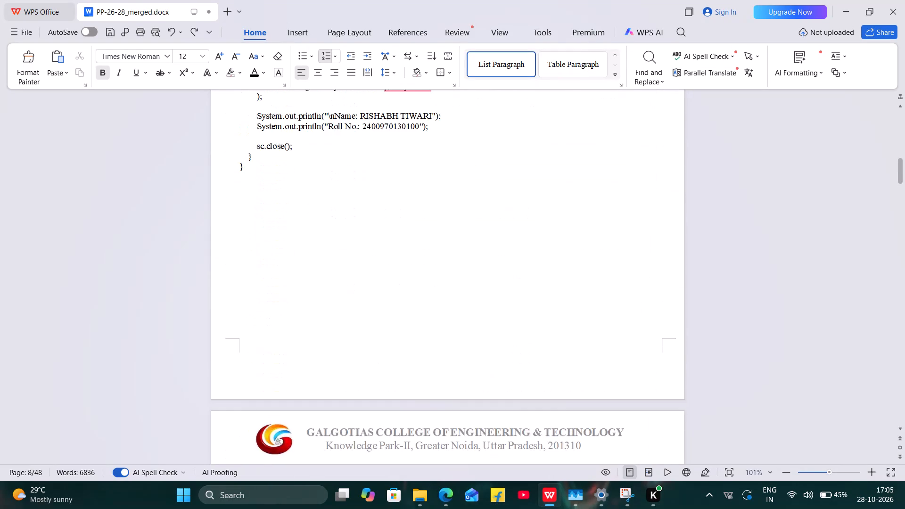
{"action": "scroll", "coordinate": [260, 280], "scroll_direction": "down", "scroll_amount": 5}
{"action": "scroll", "coordinate": [260, 280], "scroll_direction": "up", "scroll_amount": 14}
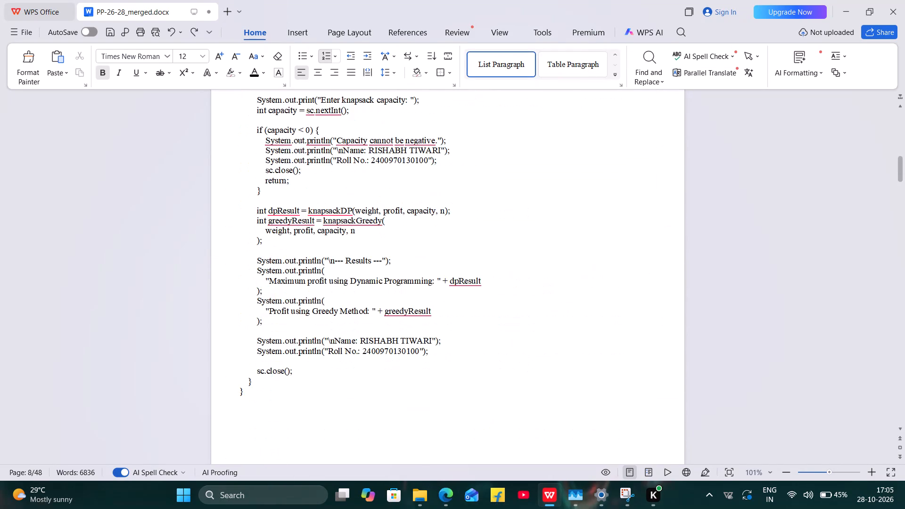
{"action": "scroll", "coordinate": [260, 280], "scroll_direction": "up", "scroll_amount": 4}
{"action": "scroll", "coordinate": [260, 280], "scroll_direction": "down", "scroll_amount": 8}
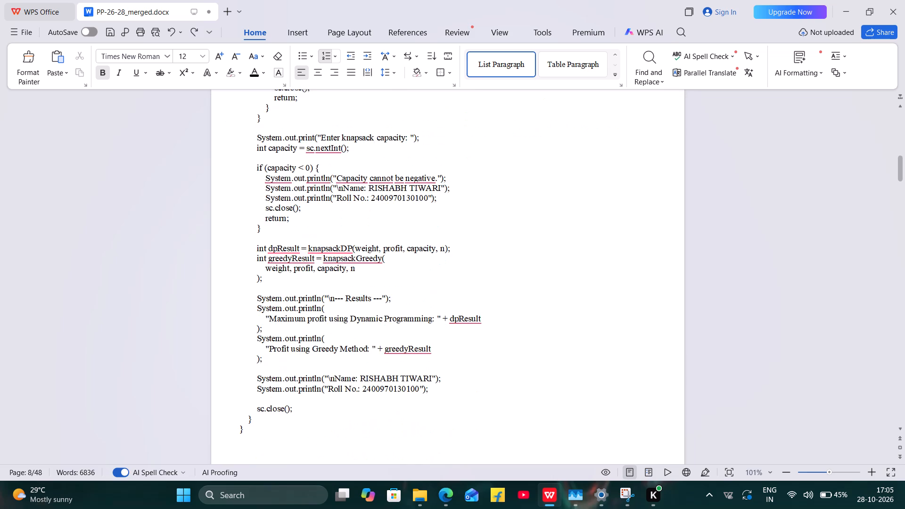
Open the page header above the knapsack OUTPUT section and move the college logo slightly lower.
{"action": "scroll", "coordinate": [260, 280], "scroll_direction": "down", "scroll_amount": 13}
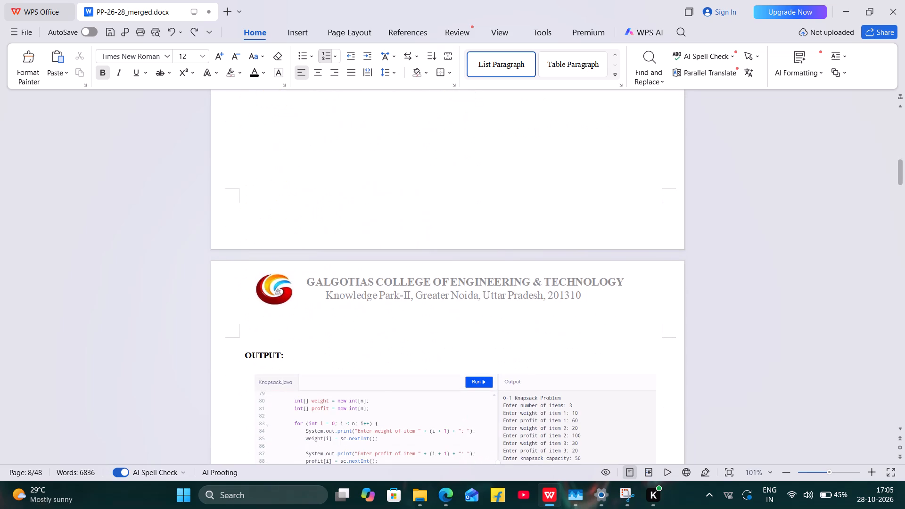
{"action": "double_click", "coordinate": [284, 282]}
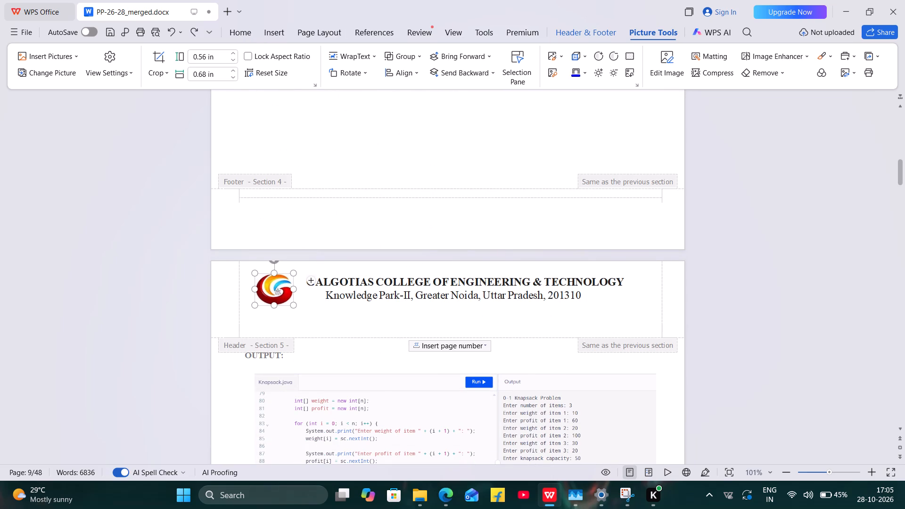
{"action": "left_click_drag", "start_coordinate": [277, 288], "coordinate": [278, 296]}
{"action": "left_click_drag", "start_coordinate": [278, 296], "coordinate": [279, 304]}
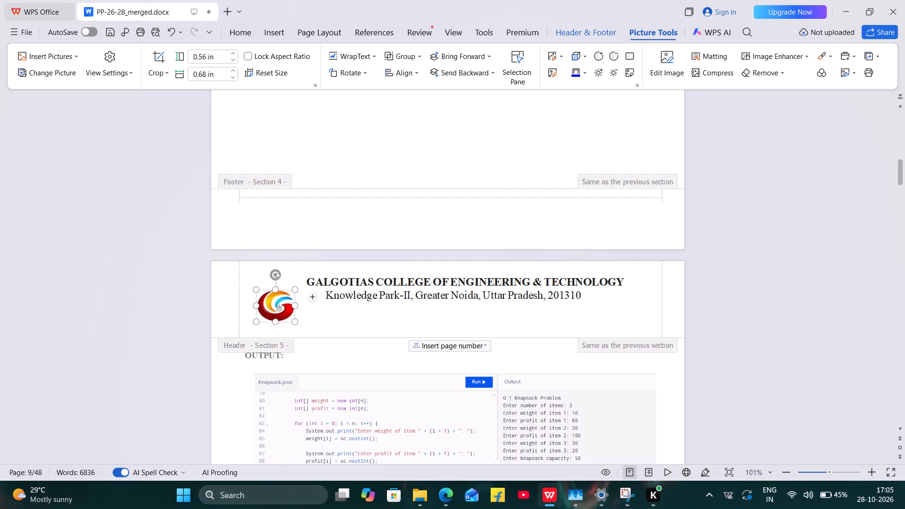
Insert a blank line above the college name in the page header.
{"action": "left_click_drag", "start_coordinate": [303, 279], "coordinate": [563, 321]}
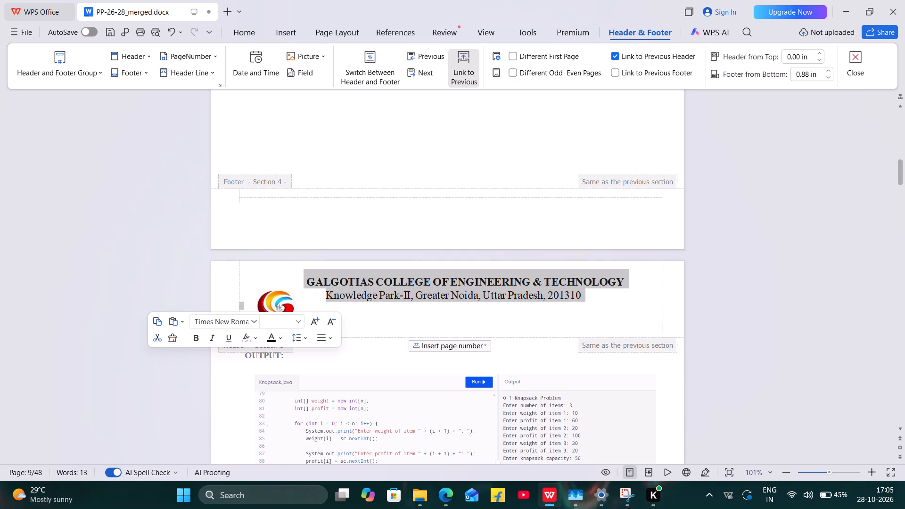
{"action": "left_click", "coordinate": [299, 276]}
{"action": "key", "text": "Return"}
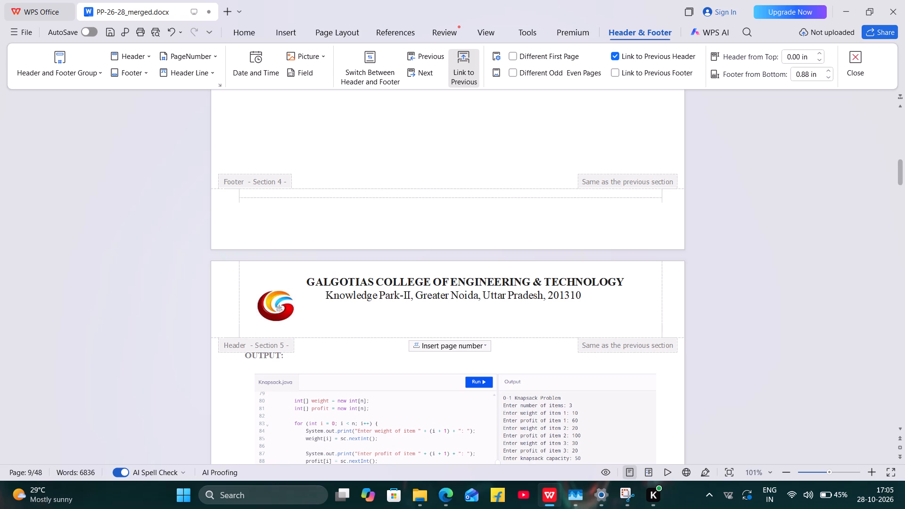
Reposition the header logo so it lines up beside the college name and address lines.
{"action": "left_click_drag", "start_coordinate": [281, 331], "coordinate": [279, 313]}
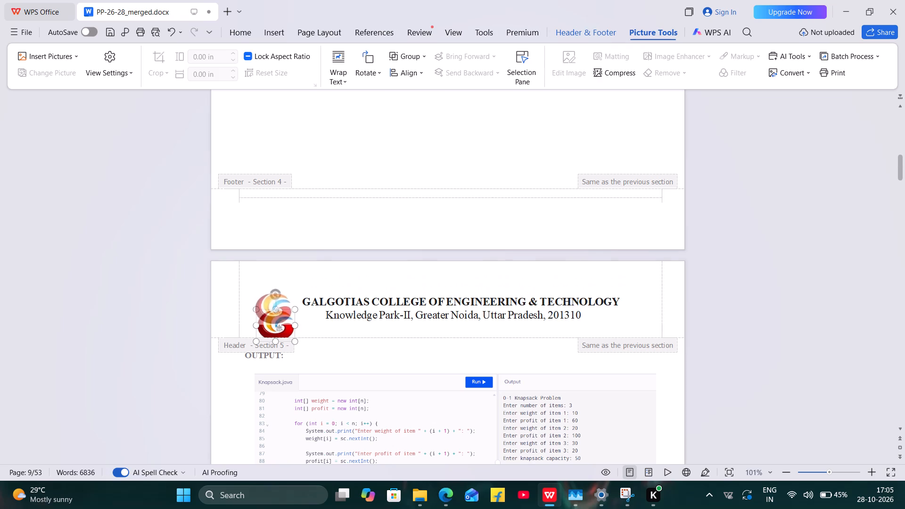
{"action": "left_click_drag", "start_coordinate": [279, 313], "coordinate": [279, 309]}
{"action": "left_click_drag", "start_coordinate": [279, 309], "coordinate": [282, 322]}
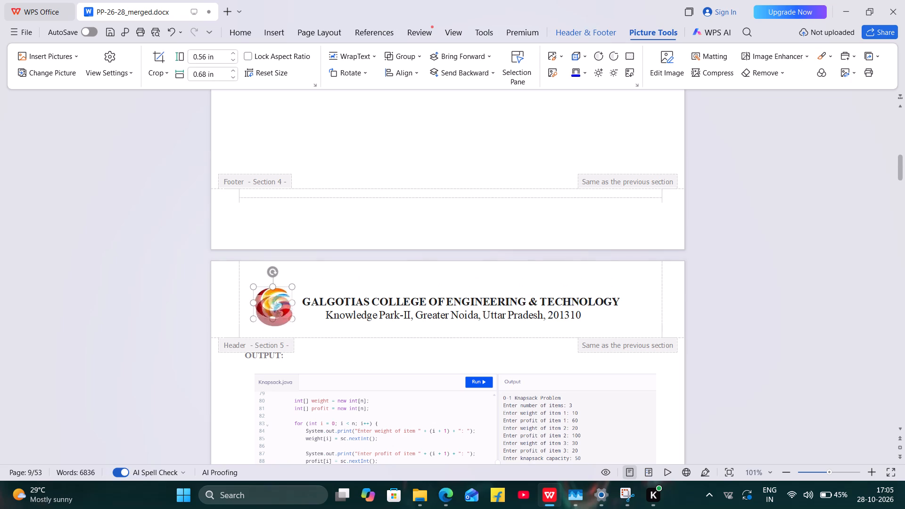
{"action": "left_click_drag", "start_coordinate": [282, 322], "coordinate": [281, 313]}
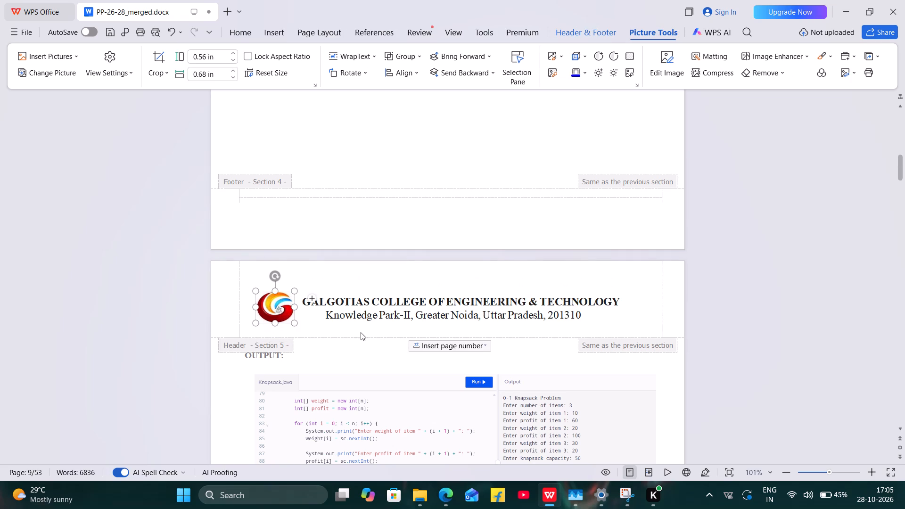
{"action": "left_click", "coordinate": [312, 318]}
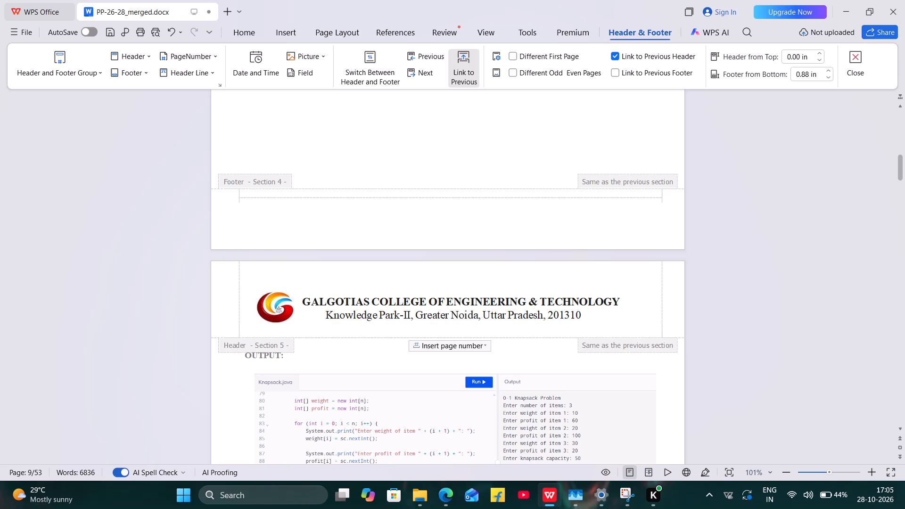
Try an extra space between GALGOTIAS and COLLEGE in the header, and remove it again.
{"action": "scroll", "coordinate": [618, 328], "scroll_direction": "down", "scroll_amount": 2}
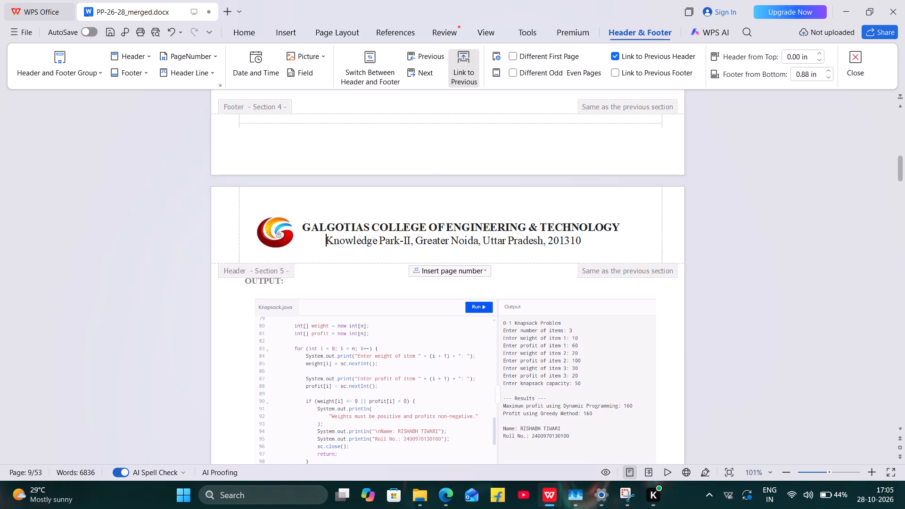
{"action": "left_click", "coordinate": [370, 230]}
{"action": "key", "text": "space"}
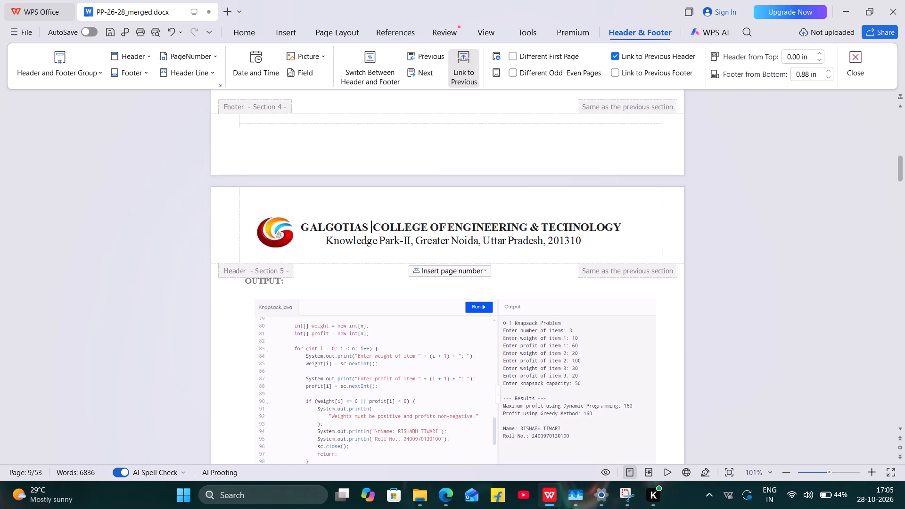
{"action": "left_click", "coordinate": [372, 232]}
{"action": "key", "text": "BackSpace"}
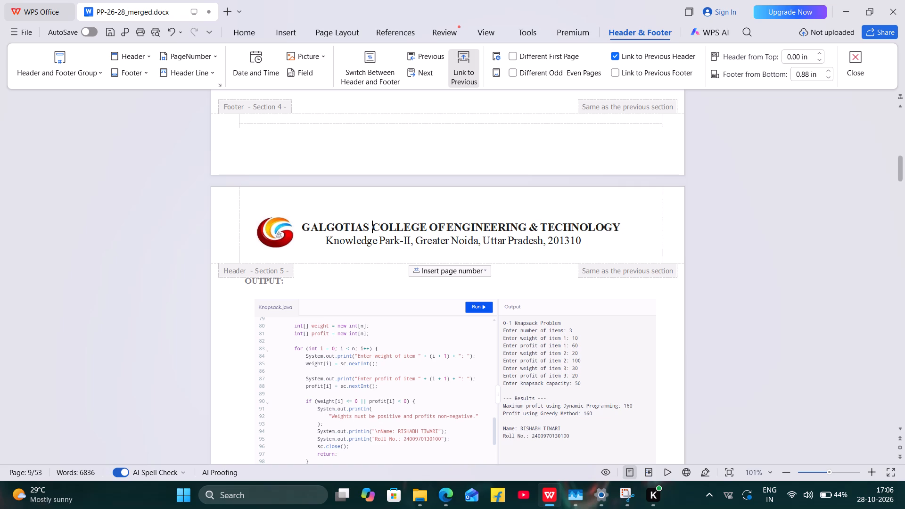
Leave header editing and return to the document body.
{"action": "scroll", "coordinate": [629, 233], "scroll_direction": "down", "scroll_amount": 2}
{"action": "left_click", "coordinate": [557, 202]}
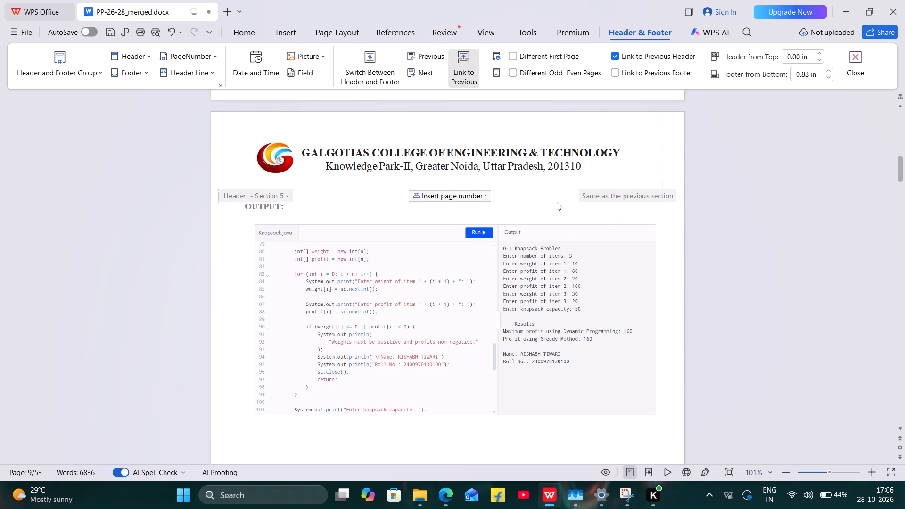
{"action": "double_click", "coordinate": [554, 202]}
Delete the blank line between the Experiment:17 heading and the Objective line.
{"action": "scroll", "coordinate": [506, 355], "scroll_direction": "down", "scroll_amount": 1}
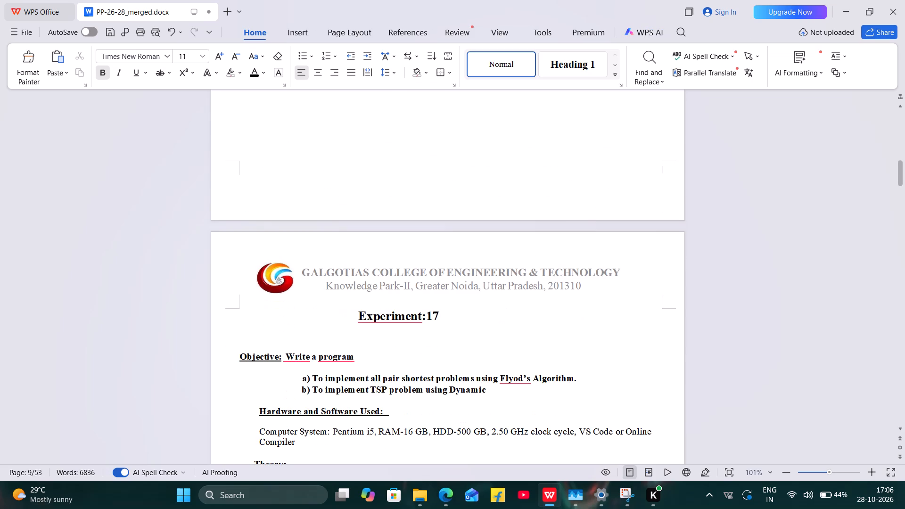
{"action": "left_click", "coordinate": [295, 333]}
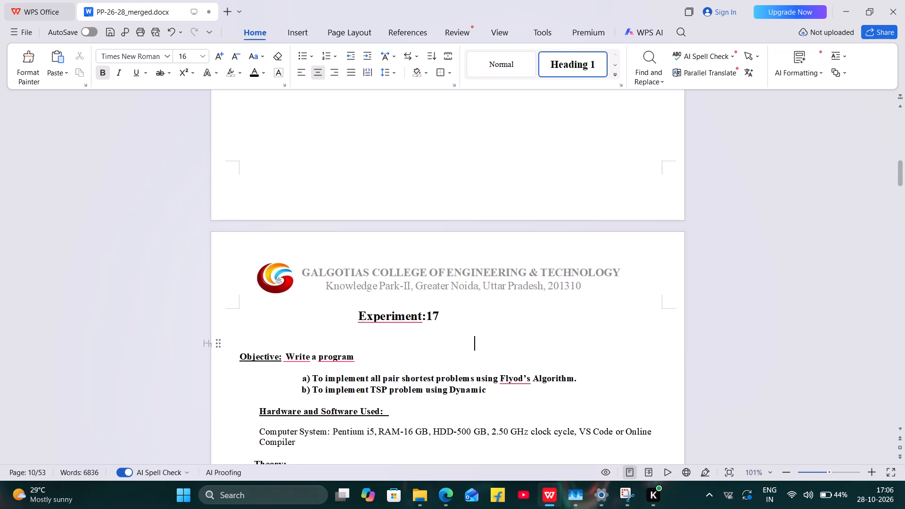
{"action": "key", "text": "BackSpace"}
{"action": "key", "text": "BackSpace"}
{"action": "key", "text": "BackSpace"}
{"action": "key", "text": "BackSpace"}
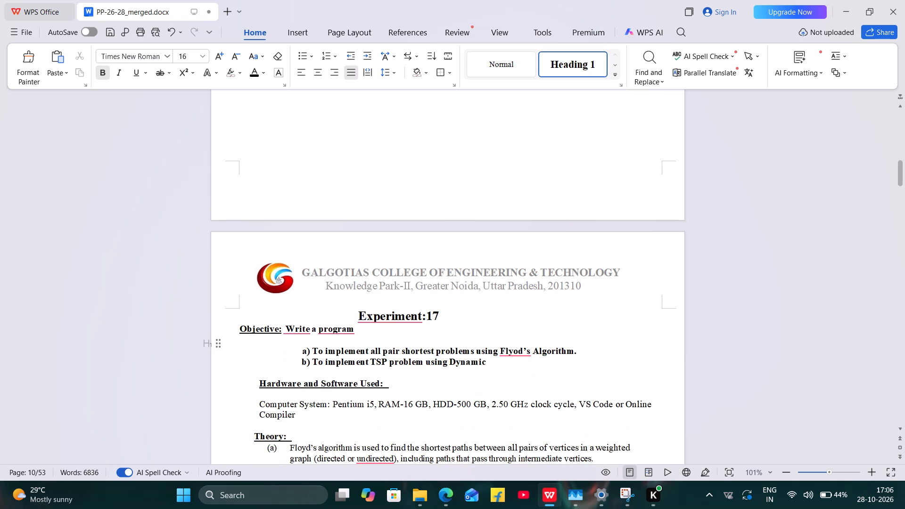
Remove the leading spaces from the Experiment:17 heading so it starts at the left margin.
{"action": "left_click", "coordinate": [374, 301]}
{"action": "left_click", "coordinate": [321, 313]}
{"action": "key", "text": "BackSpace"}
{"action": "key", "text": "BackSpace"}
{"action": "key", "text": "BackSpace"}
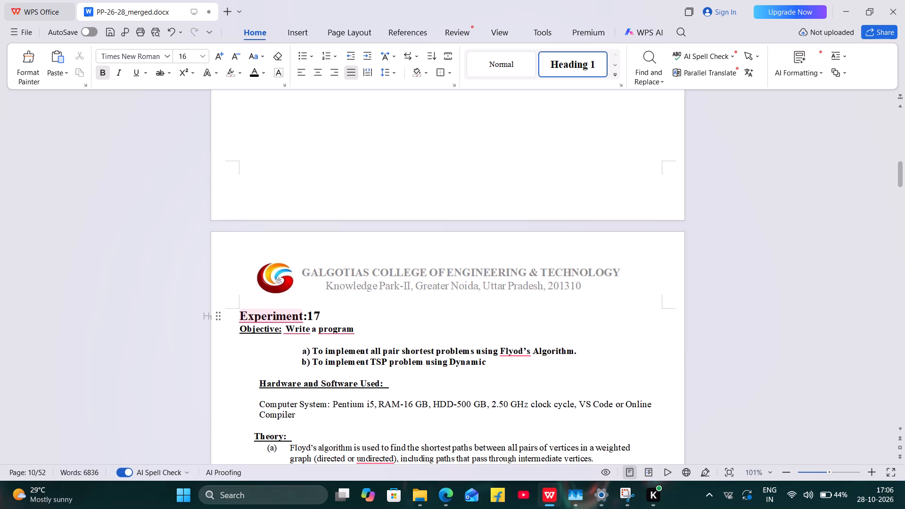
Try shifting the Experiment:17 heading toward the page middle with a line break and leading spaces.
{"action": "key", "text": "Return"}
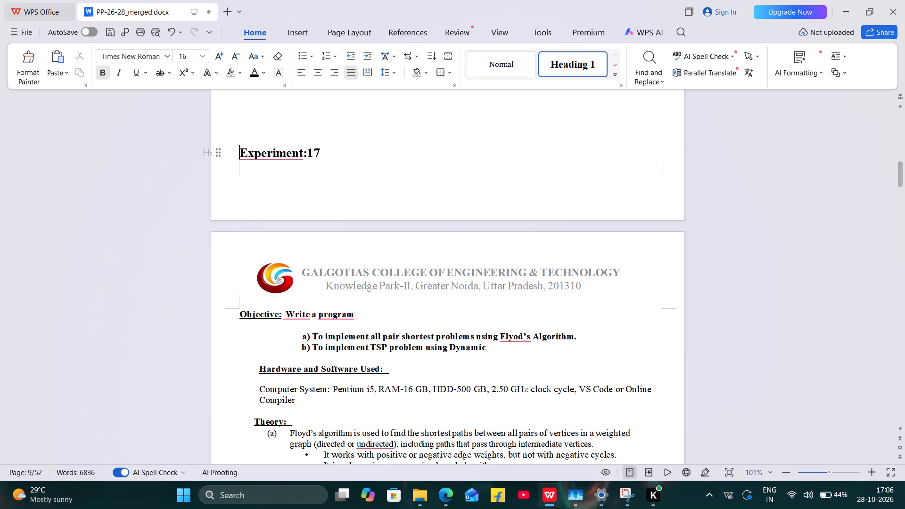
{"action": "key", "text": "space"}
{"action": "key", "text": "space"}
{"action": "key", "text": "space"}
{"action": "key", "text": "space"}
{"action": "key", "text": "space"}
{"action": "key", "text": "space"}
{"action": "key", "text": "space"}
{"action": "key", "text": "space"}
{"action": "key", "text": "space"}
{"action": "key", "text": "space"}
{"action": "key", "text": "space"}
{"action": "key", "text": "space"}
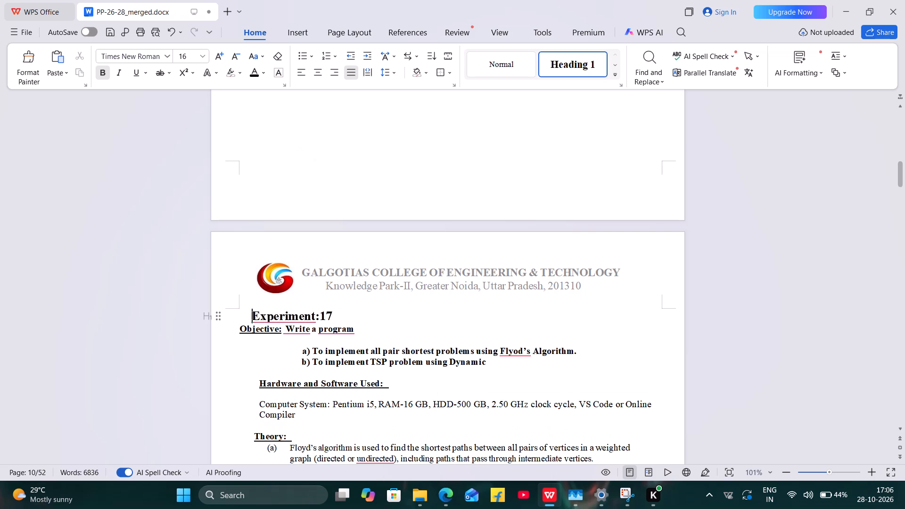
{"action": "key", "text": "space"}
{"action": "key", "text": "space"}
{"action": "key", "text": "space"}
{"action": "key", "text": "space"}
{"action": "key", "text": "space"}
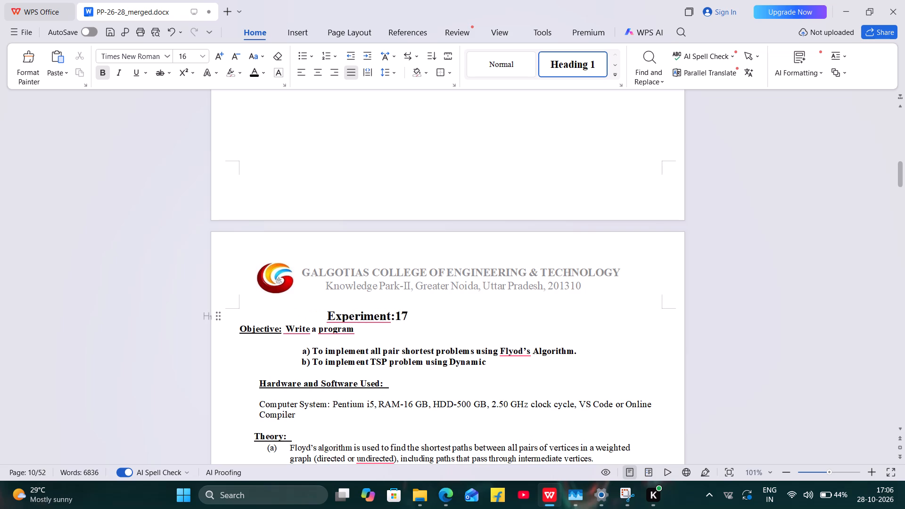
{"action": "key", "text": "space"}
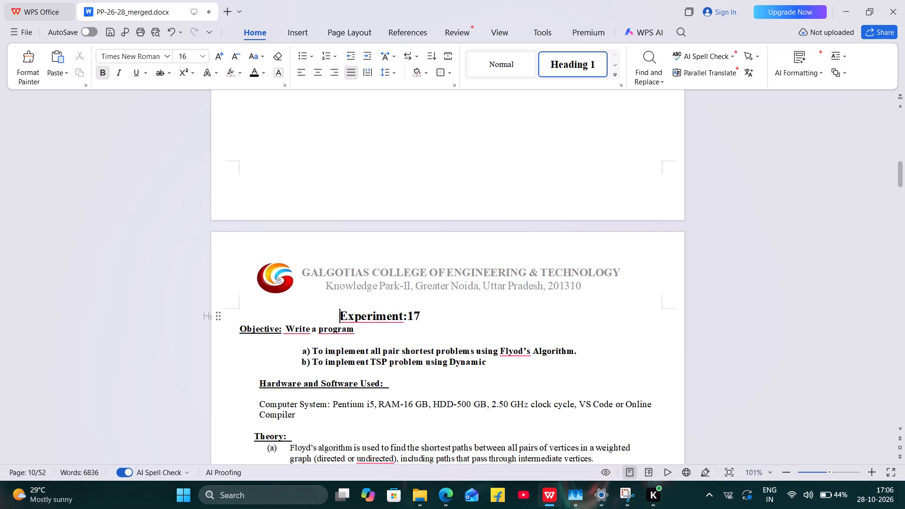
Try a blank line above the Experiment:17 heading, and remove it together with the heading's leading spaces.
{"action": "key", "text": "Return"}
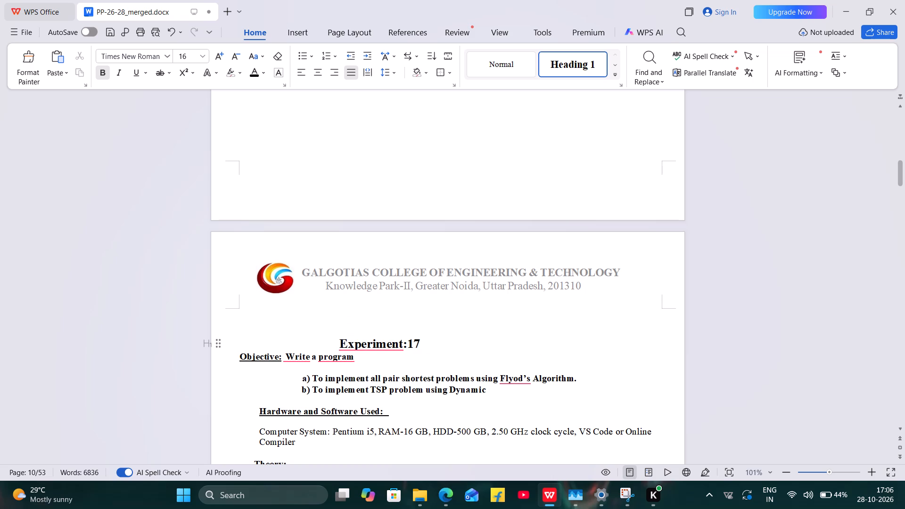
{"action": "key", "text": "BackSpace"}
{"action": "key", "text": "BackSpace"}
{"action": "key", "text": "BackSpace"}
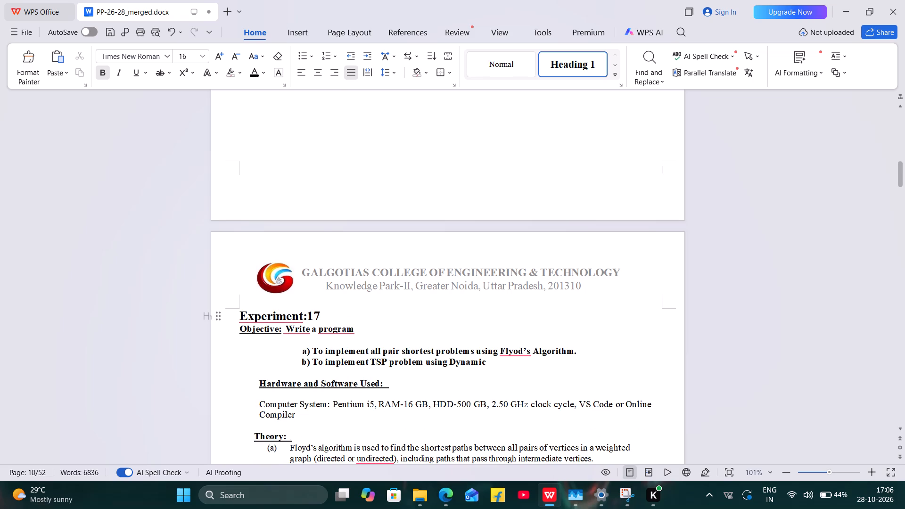
Shift the Experiment:17 heading toward the page middle with twelve leading spaces.
{"action": "key", "text": "space"}
{"action": "key", "text": "space"}
{"action": "key", "text": "space"}
{"action": "key", "text": "space"}
{"action": "key", "text": "space"}
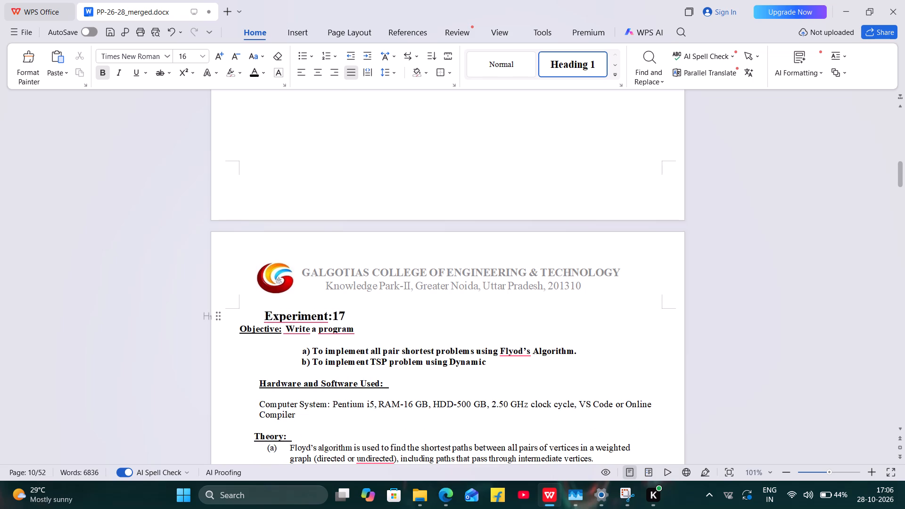
{"action": "key", "text": "space"}
{"action": "key", "text": "space"}
{"action": "key", "text": "space"}
{"action": "key", "text": "space"}
{"action": "key", "text": "space"}
{"action": "key", "text": "space"}
{"action": "key", "text": "space"}
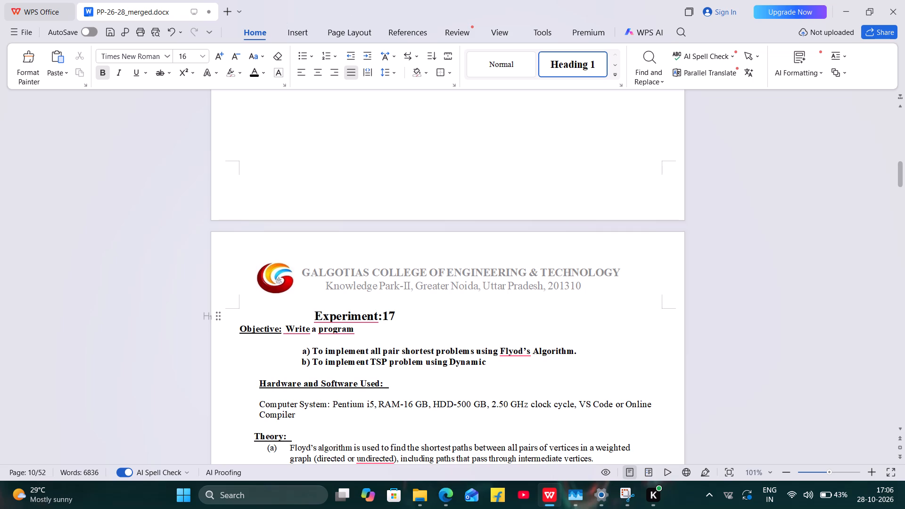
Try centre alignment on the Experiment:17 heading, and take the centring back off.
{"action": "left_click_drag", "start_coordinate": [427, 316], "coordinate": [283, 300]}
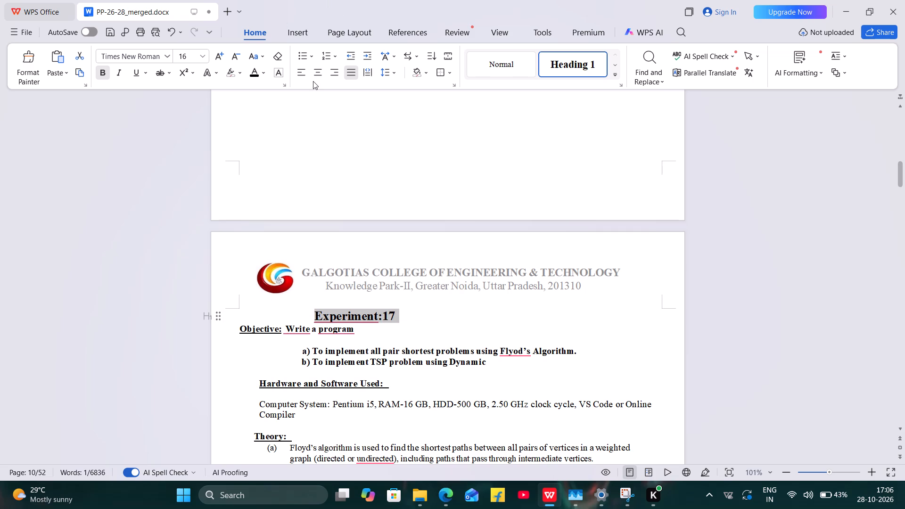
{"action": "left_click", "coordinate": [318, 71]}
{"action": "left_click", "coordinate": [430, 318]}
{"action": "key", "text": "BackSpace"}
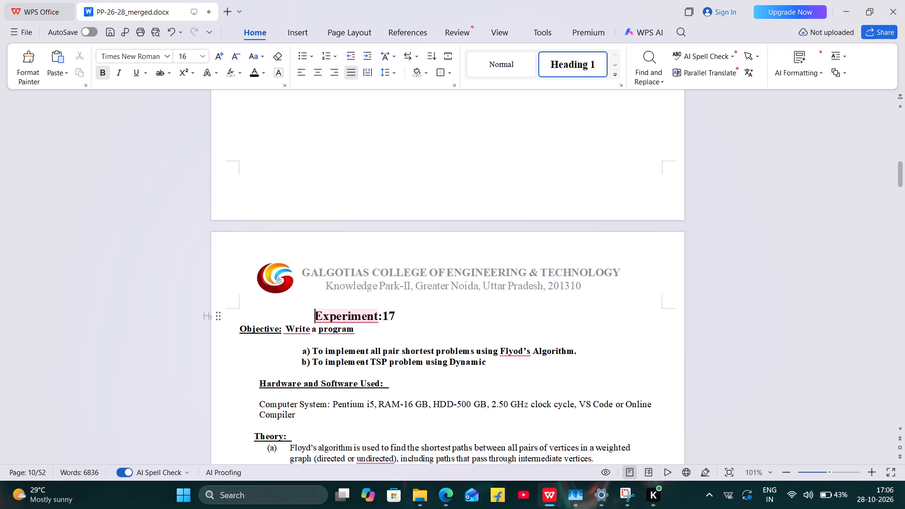
Add six more leading spaces before the Experiment:17 heading to shift it further toward the page middle.
{"action": "key", "text": "space"}
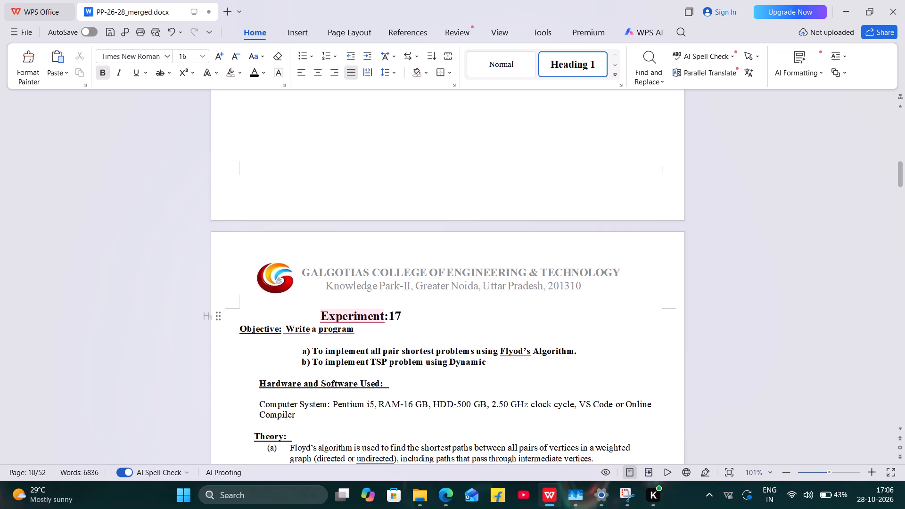
{"action": "key", "text": "space"}
{"action": "key", "text": "space"}
{"action": "key", "text": "space"}
{"action": "key", "text": "space"}
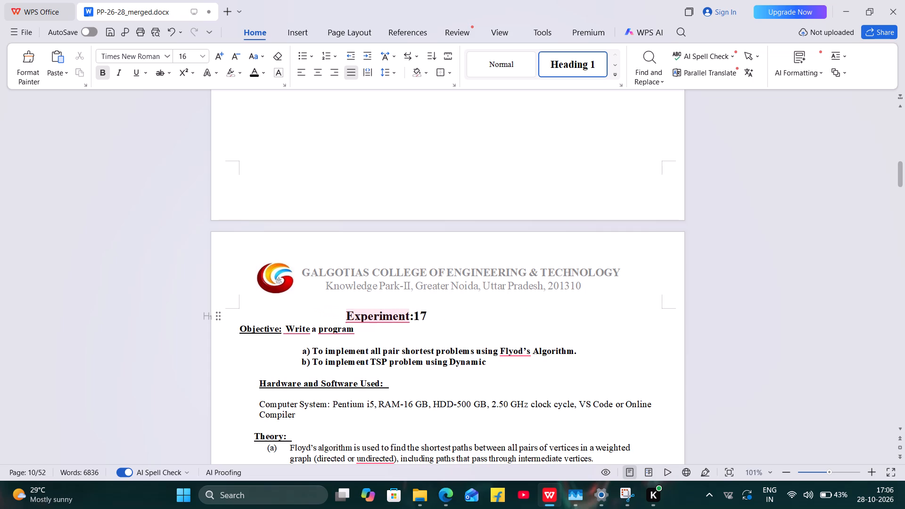
{"action": "key", "text": "space"}
Insert a blank line between the Experiment:17 heading and the Objective line.
{"action": "left_click", "coordinate": [442, 315]}
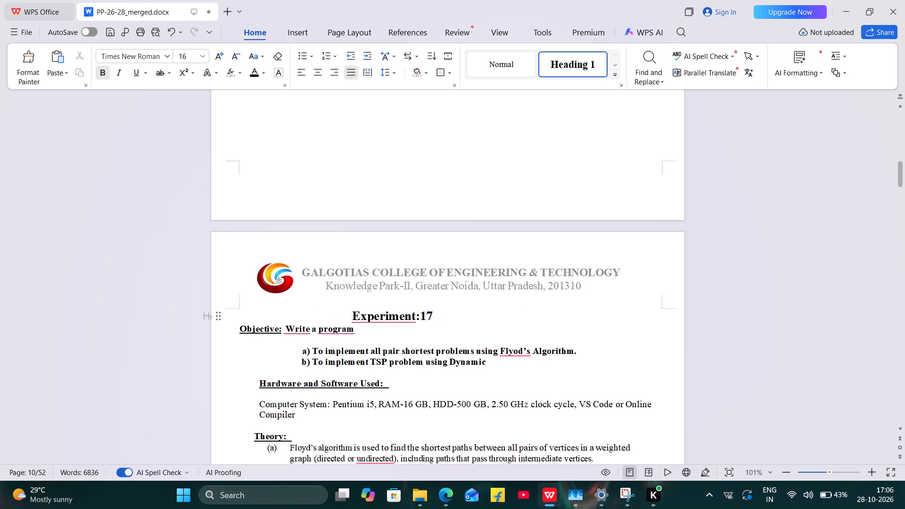
{"action": "key", "text": "Return"}
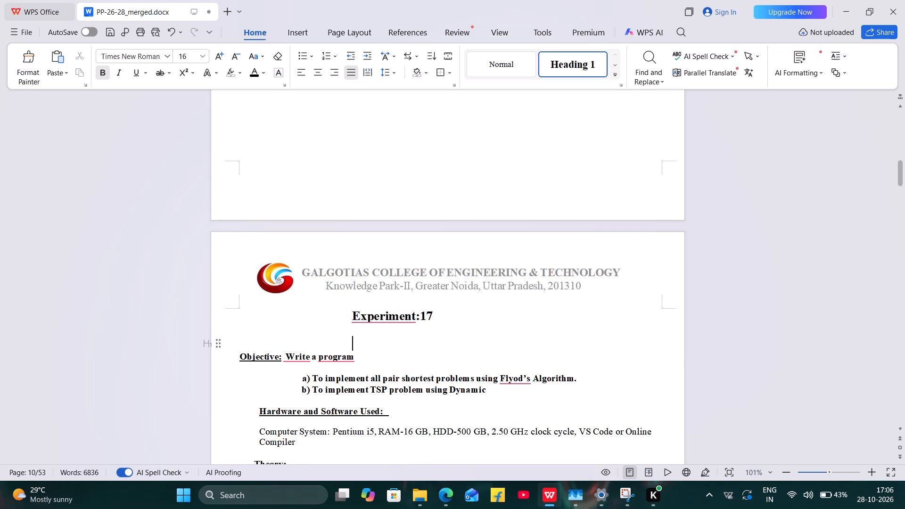
Set the font size of the "Objective:" label under Experiment:17 to 14.
{"action": "scroll", "coordinate": [286, 376], "scroll_direction": "down", "scroll_amount": 5}
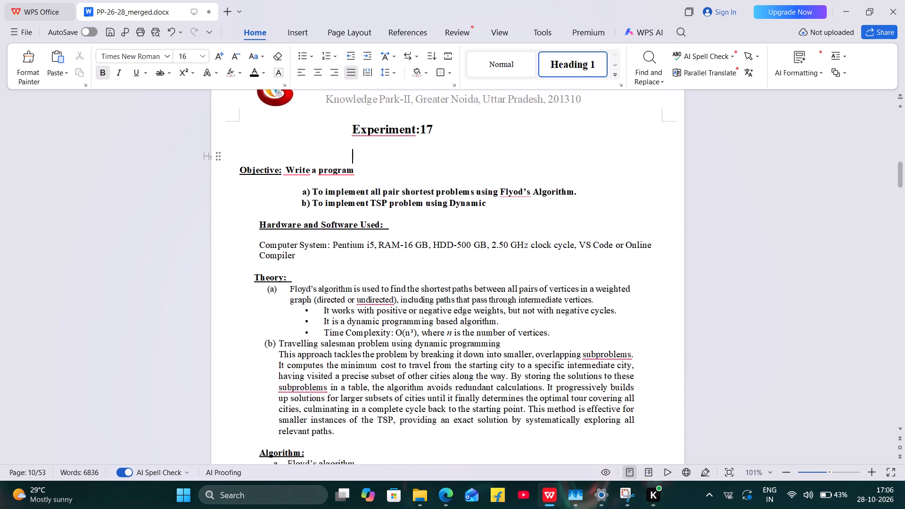
{"action": "left_click_drag", "start_coordinate": [238, 172], "coordinate": [269, 174]}
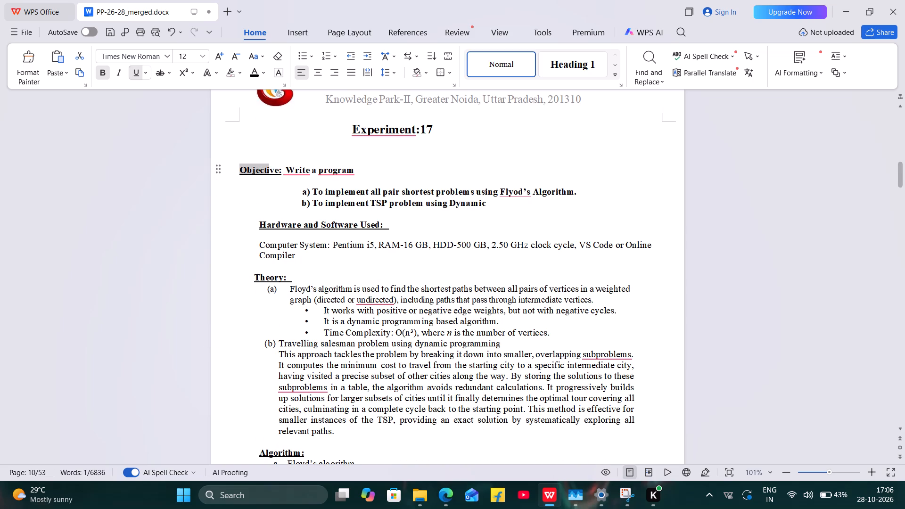
{"action": "left_click_drag", "start_coordinate": [269, 174], "coordinate": [305, 180]}
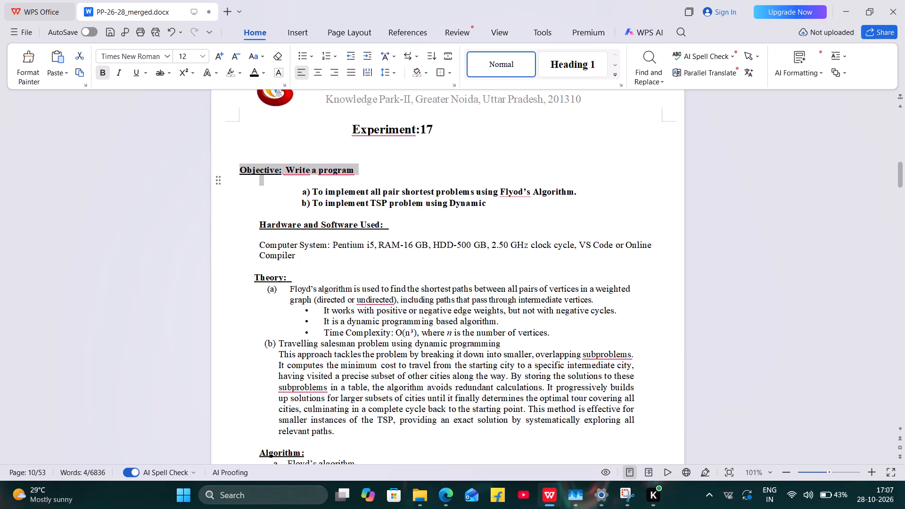
{"action": "left_click_drag", "start_coordinate": [305, 180], "coordinate": [277, 172]}
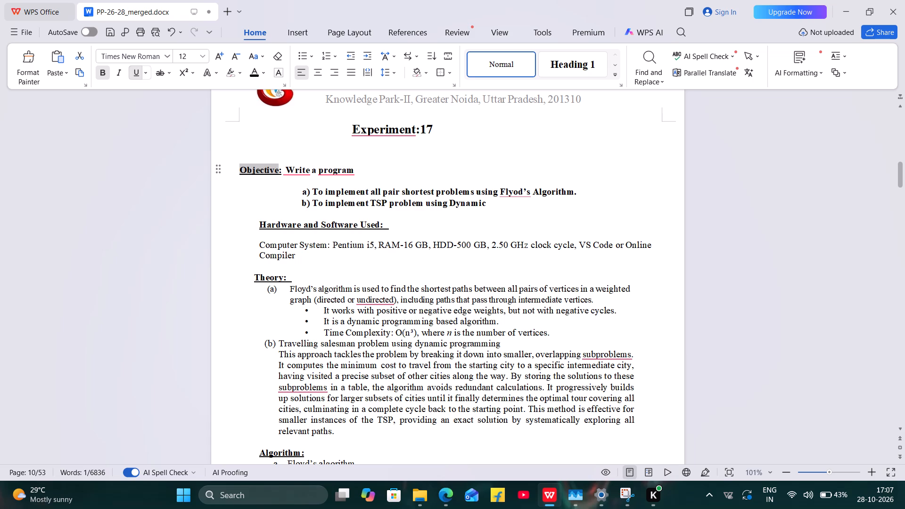
{"action": "left_click_drag", "start_coordinate": [277, 172], "coordinate": [284, 180]}
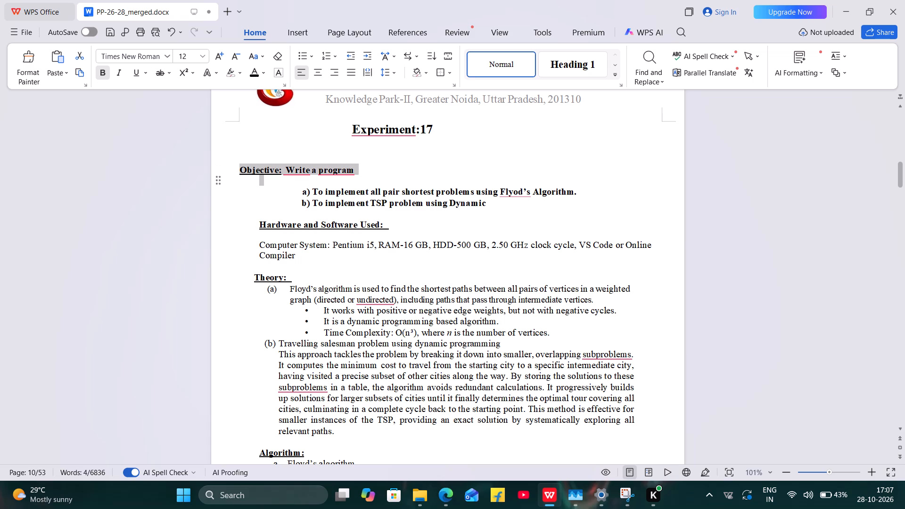
{"action": "left_click_drag", "start_coordinate": [284, 180], "coordinate": [280, 165]}
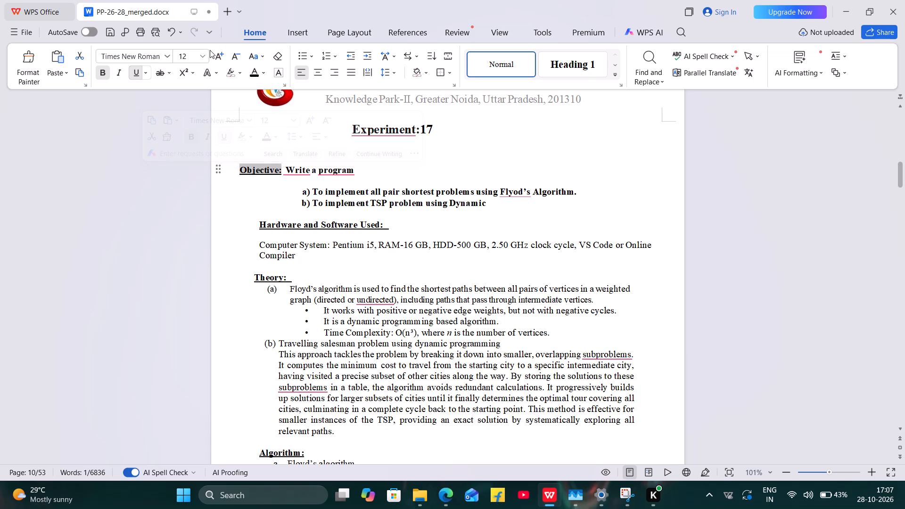
{"action": "left_click", "coordinate": [204, 56]}
{"action": "left_click", "coordinate": [182, 177]}
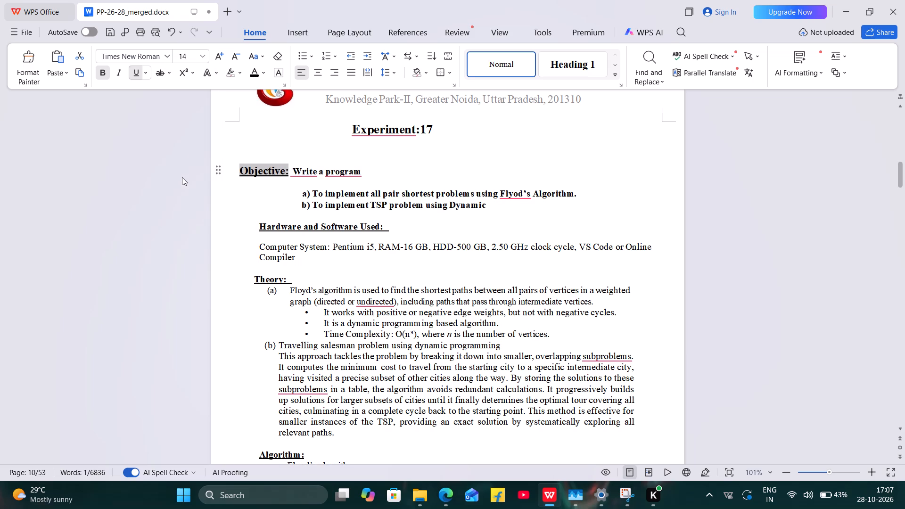
{"action": "left_click", "coordinate": [409, 176]}
Review the preceding knapsack code and output pages and their layout against the Experiment:17 page.
{"action": "scroll", "coordinate": [409, 176], "scroll_direction": "up", "scroll_amount": 2}
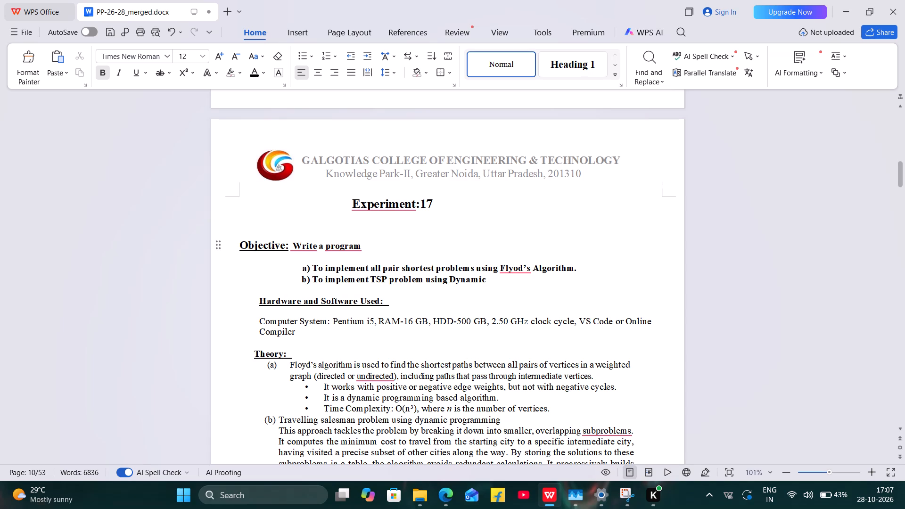
{"action": "scroll", "coordinate": [364, 234], "scroll_direction": "up", "scroll_amount": 11}
{"action": "scroll", "coordinate": [364, 234], "scroll_direction": "down", "scroll_amount": 3}
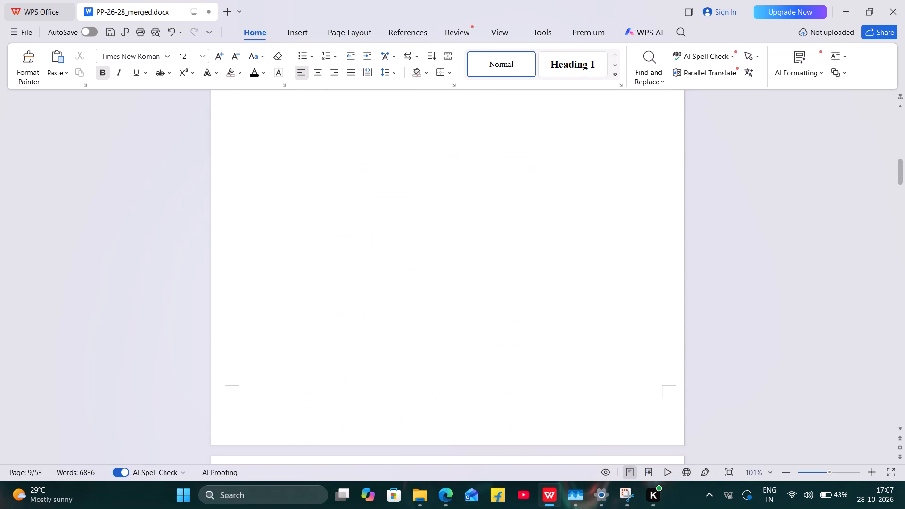
{"action": "scroll", "coordinate": [364, 234], "scroll_direction": "down", "scroll_amount": 8}
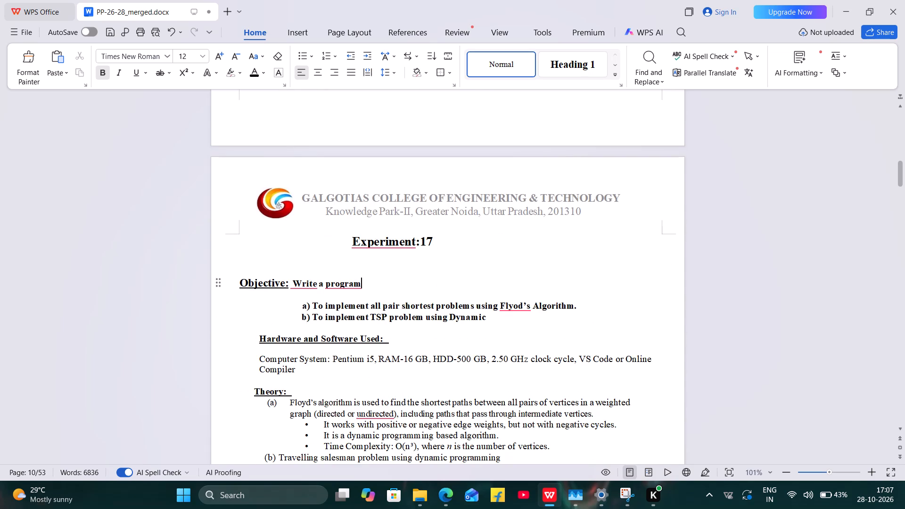
{"action": "scroll", "coordinate": [602, 399], "scroll_direction": "up", "scroll_amount": 10}
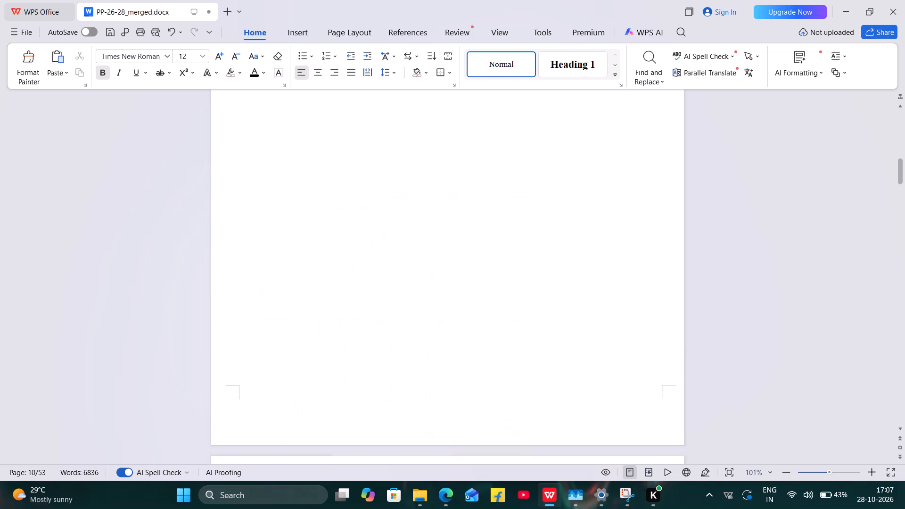
{"action": "scroll", "coordinate": [532, 335], "scroll_direction": "up", "scroll_amount": 9}
{"action": "scroll", "coordinate": [314, 259], "scroll_direction": "up", "scroll_amount": 5}
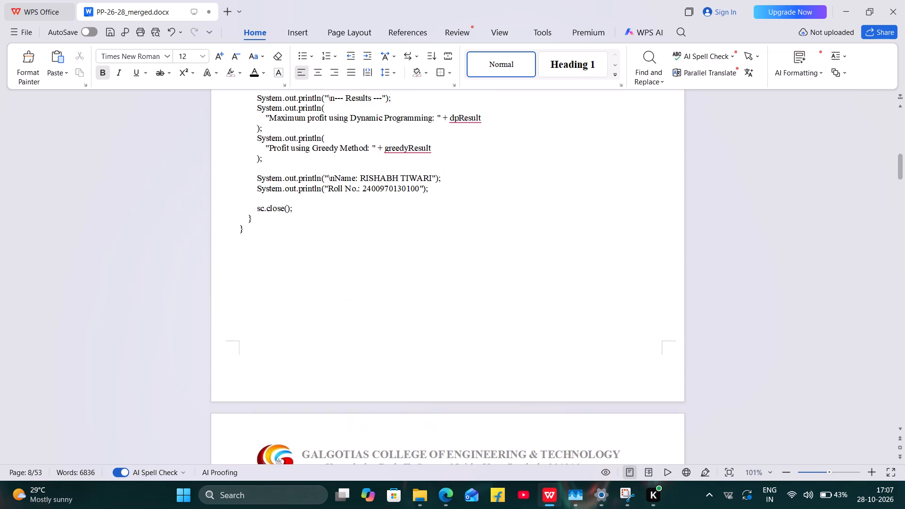
{"action": "scroll", "coordinate": [223, 200], "scroll_direction": "up", "scroll_amount": 16}
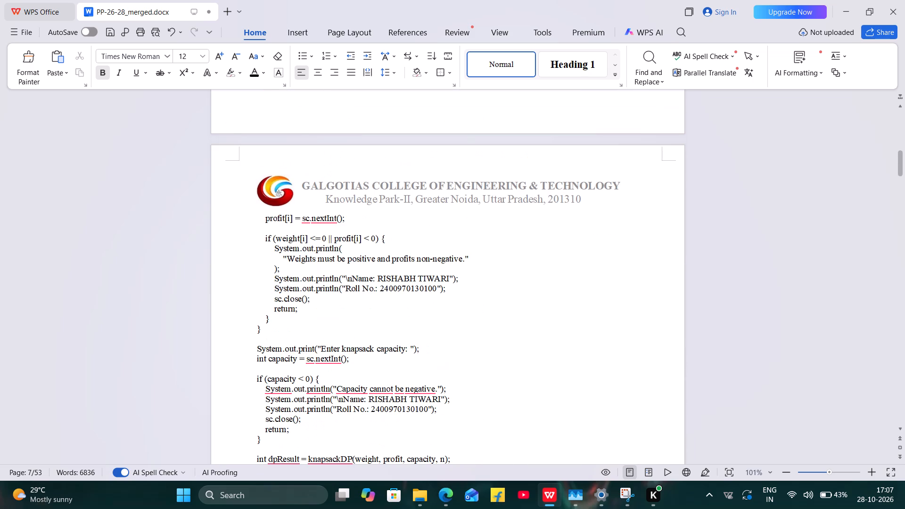
{"action": "scroll", "coordinate": [400, 213], "scroll_direction": "up", "scroll_amount": 8}
{"action": "scroll", "coordinate": [522, 178], "scroll_direction": "up", "scroll_amount": 9}
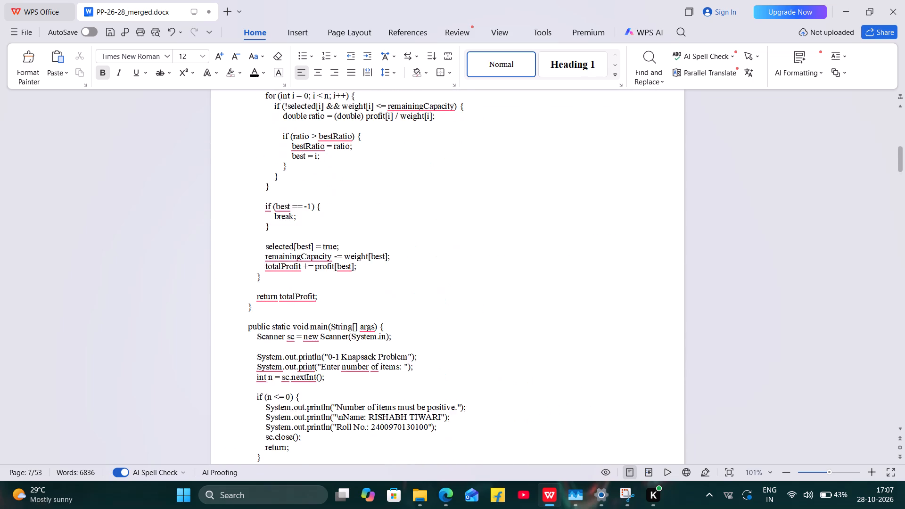
{"action": "scroll", "coordinate": [447, 189], "scroll_direction": "up", "scroll_amount": 2}
{"action": "scroll", "coordinate": [387, 227], "scroll_direction": "up", "scroll_amount": 5}
{"action": "scroll", "coordinate": [387, 227], "scroll_direction": "down", "scroll_amount": 20}
{"action": "scroll", "coordinate": [387, 227], "scroll_direction": "down", "scroll_amount": 1}
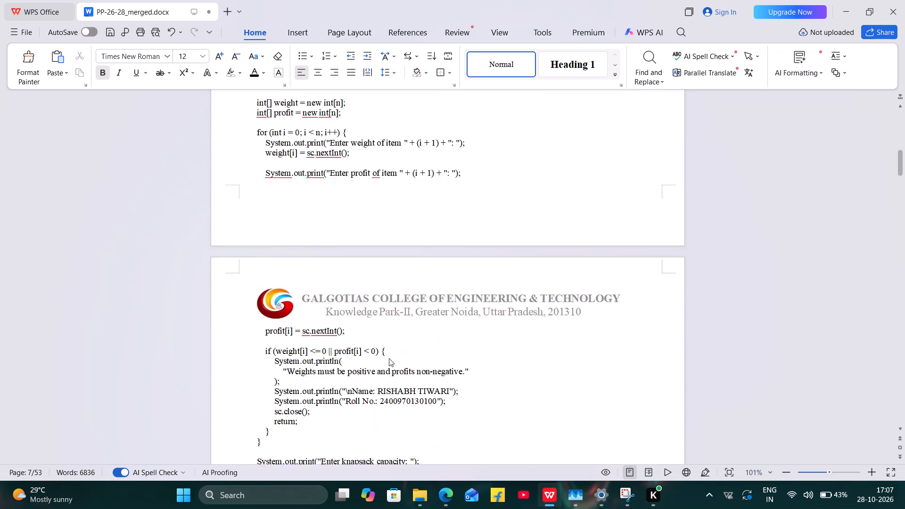
{"action": "scroll", "coordinate": [389, 358], "scroll_direction": "down", "scroll_amount": 20}
{"action": "scroll", "coordinate": [389, 358], "scroll_direction": "down", "scroll_amount": 16}
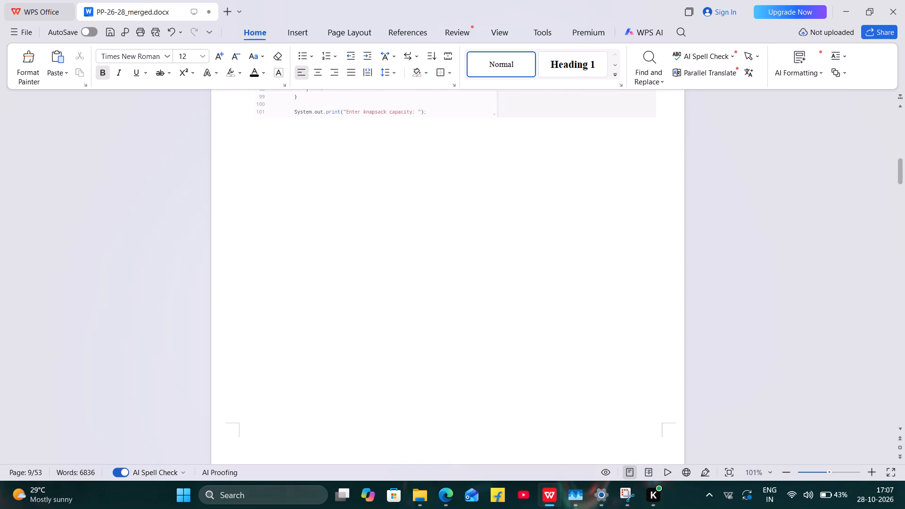
{"action": "scroll", "coordinate": [392, 361], "scroll_direction": "down", "scroll_amount": 11}
Set the font size of the Experiment:17 heading to 14.
{"action": "left_click_drag", "start_coordinate": [436, 276], "coordinate": [392, 271]}
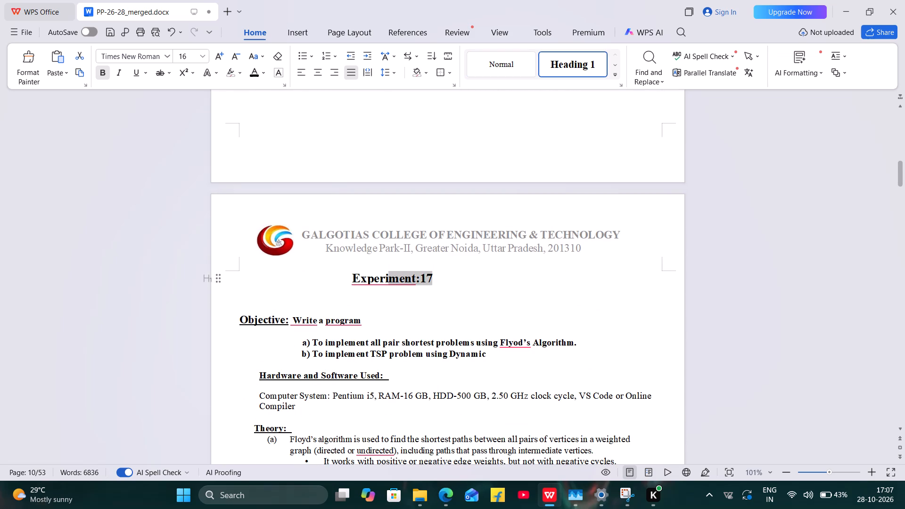
{"action": "left_click_drag", "start_coordinate": [392, 271], "coordinate": [329, 276]}
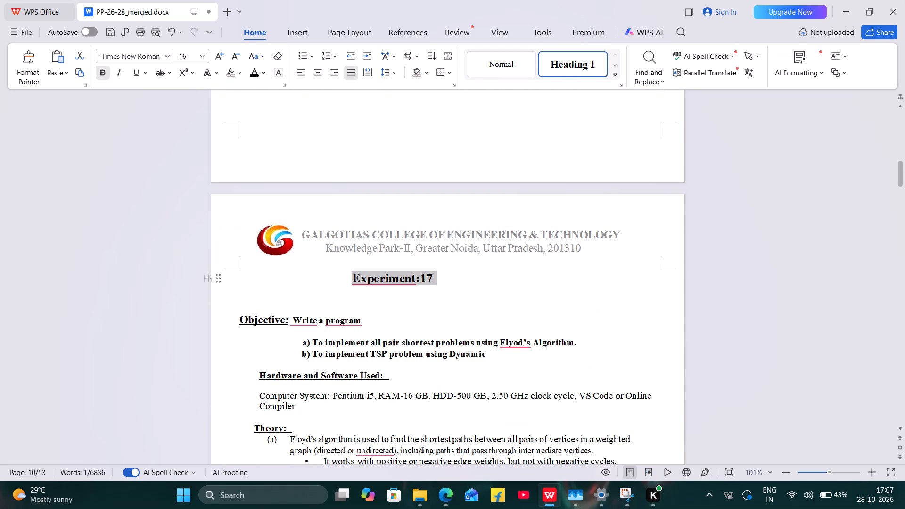
{"action": "left_click", "coordinate": [207, 52]}
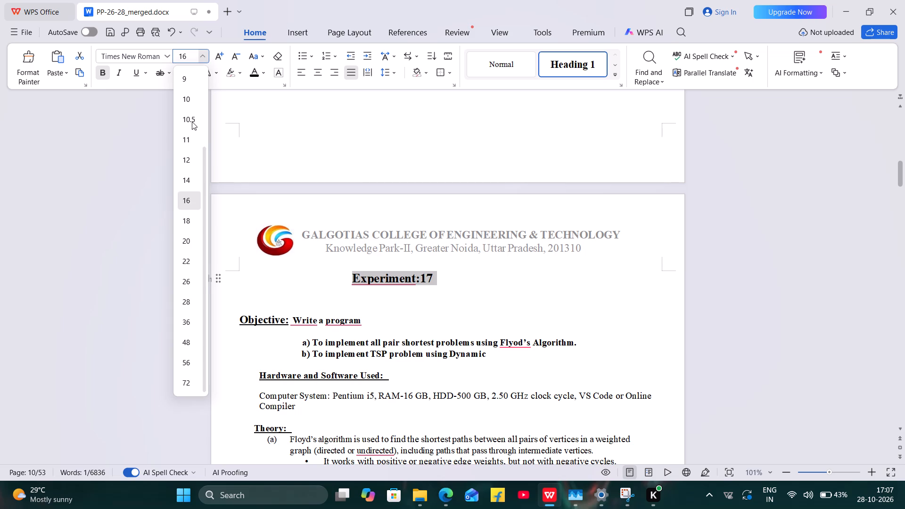
{"action": "left_click", "coordinate": [190, 180]}
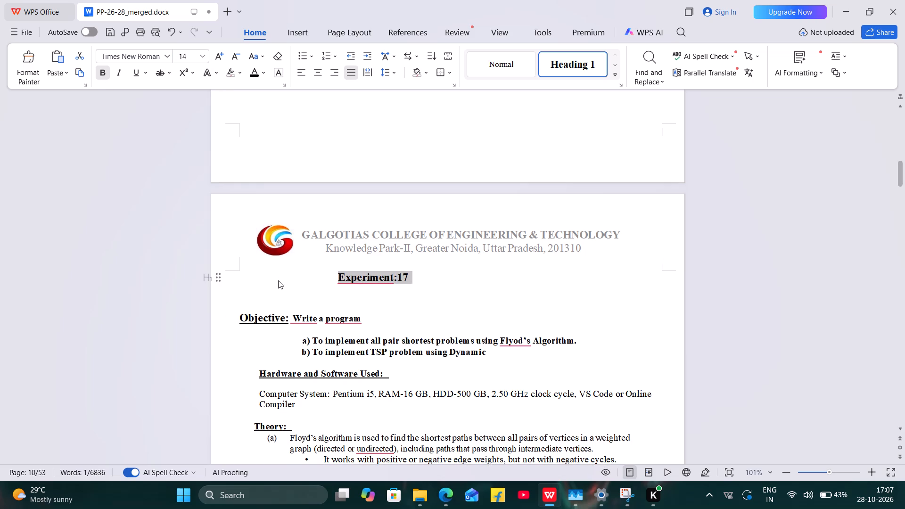
Replace the blank line below the Experiment:17 heading with a new one in the heading's 14-point size.
{"action": "left_click", "coordinate": [277, 307]}
{"action": "key", "text": "BackSpace"}
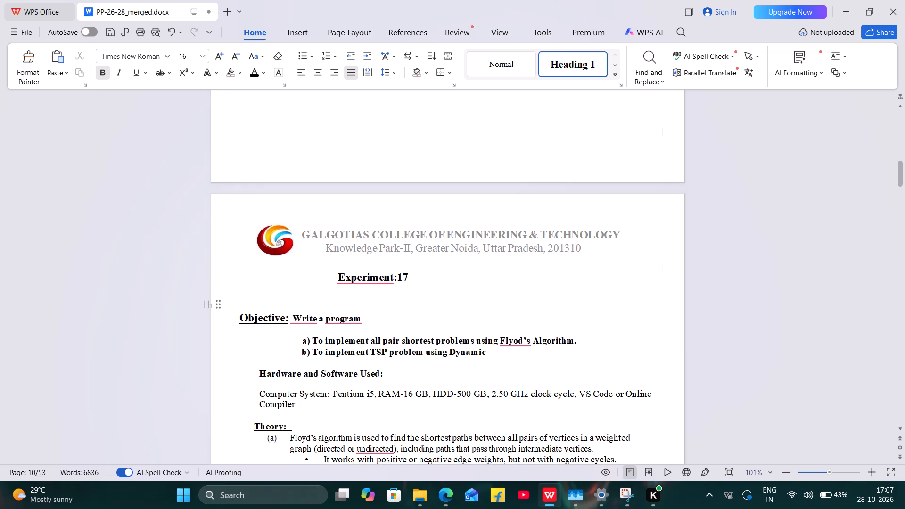
{"action": "key", "text": "BackSpace"}
{"action": "key", "text": "BackSpace"}
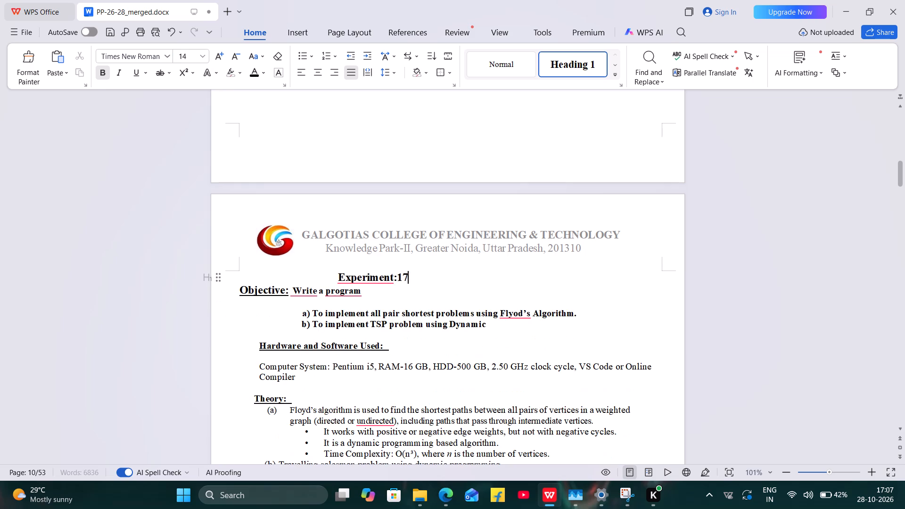
{"action": "key", "text": "Return"}
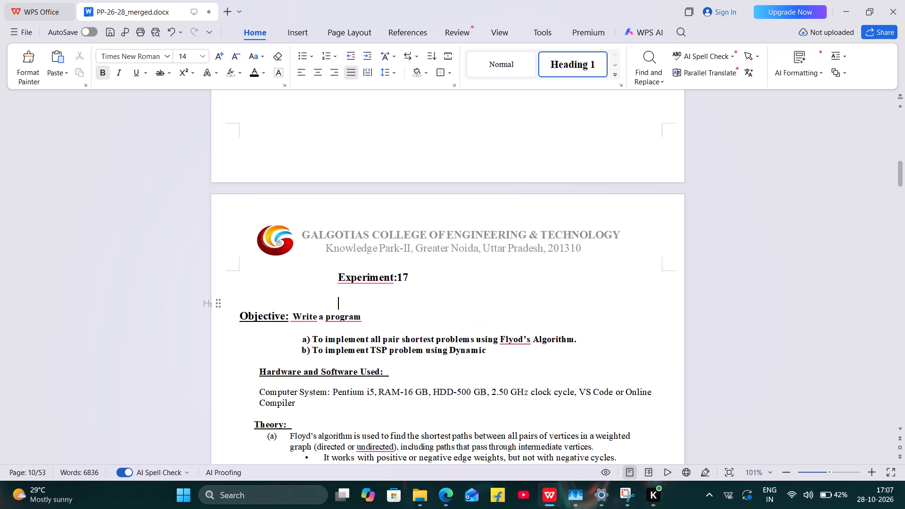
Set the font size of the Experiment:17 heading to 16.
{"action": "left_click", "coordinate": [344, 289]}
{"action": "left_click_drag", "start_coordinate": [444, 282], "coordinate": [253, 300]}
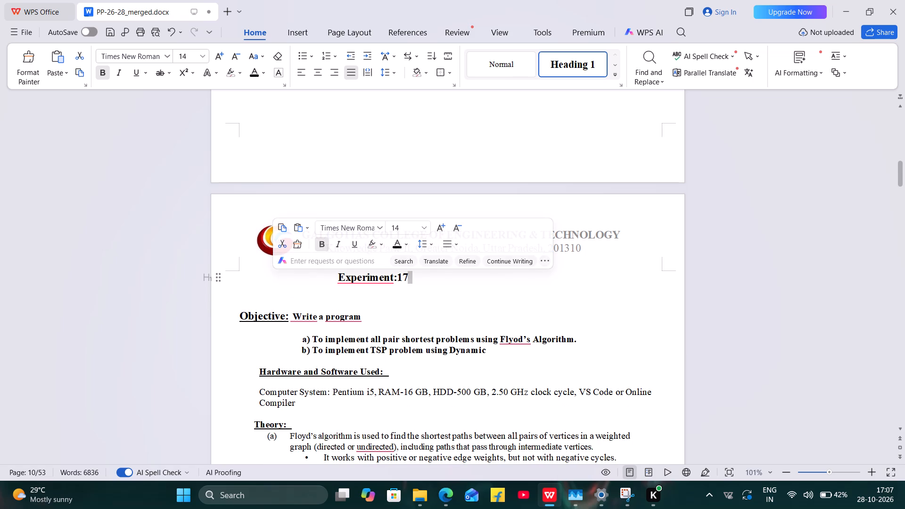
{"action": "left_click_drag", "start_coordinate": [318, 281], "coordinate": [447, 280]}
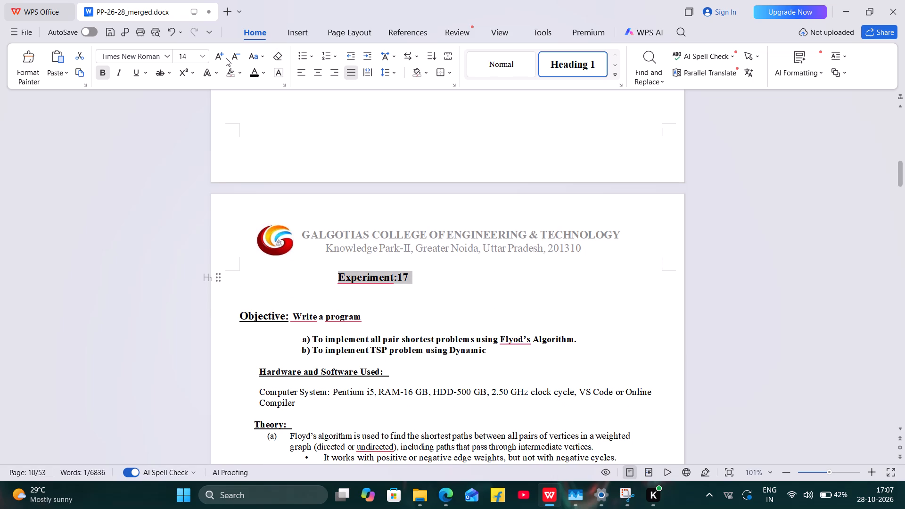
{"action": "left_click", "coordinate": [207, 58]}
{"action": "left_click", "coordinate": [183, 193]}
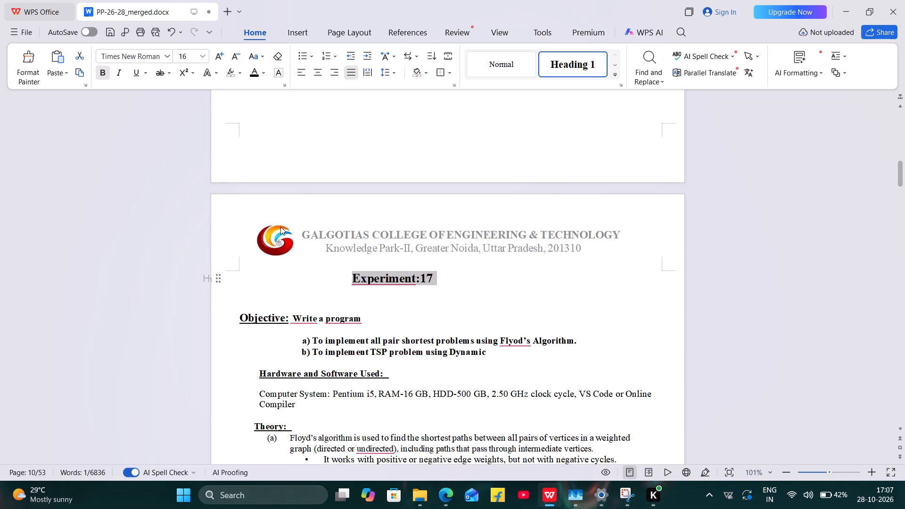
{"action": "left_click", "coordinate": [296, 294]}
Move the TSP algorithm text from "Recursive Step" through "Final Solution" to a new line below the Base Case paragraph on the preceding page.
{"action": "scroll", "coordinate": [298, 295], "scroll_direction": "down", "scroll_amount": 12}
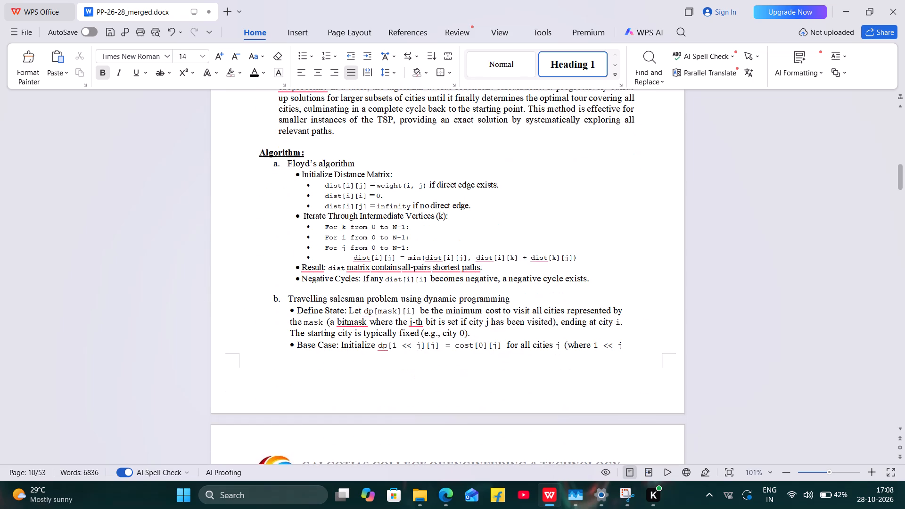
{"action": "scroll", "coordinate": [305, 299], "scroll_direction": "down", "scroll_amount": 6}
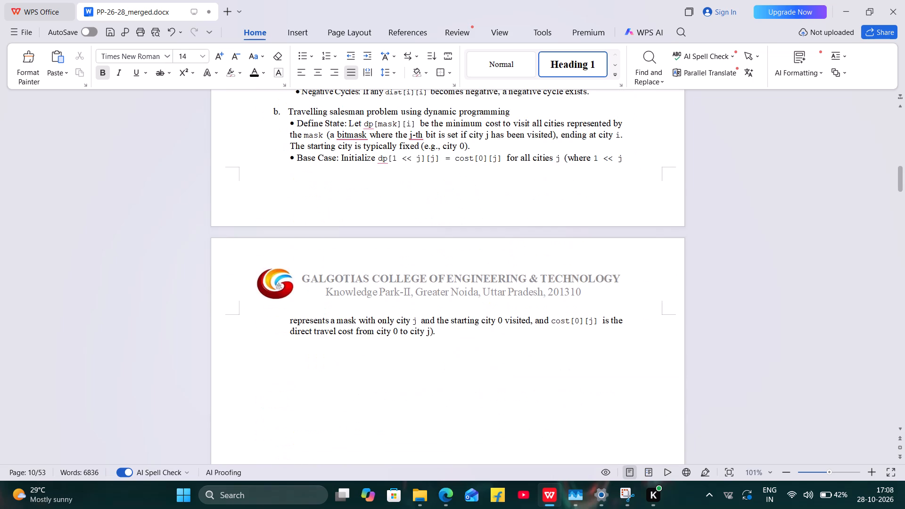
{"action": "scroll", "coordinate": [305, 299], "scroll_direction": "up", "scroll_amount": 1}
{"action": "scroll", "coordinate": [305, 299], "scroll_direction": "down", "scroll_amount": 20}
{"action": "scroll", "coordinate": [305, 299], "scroll_direction": "down", "scroll_amount": 8}
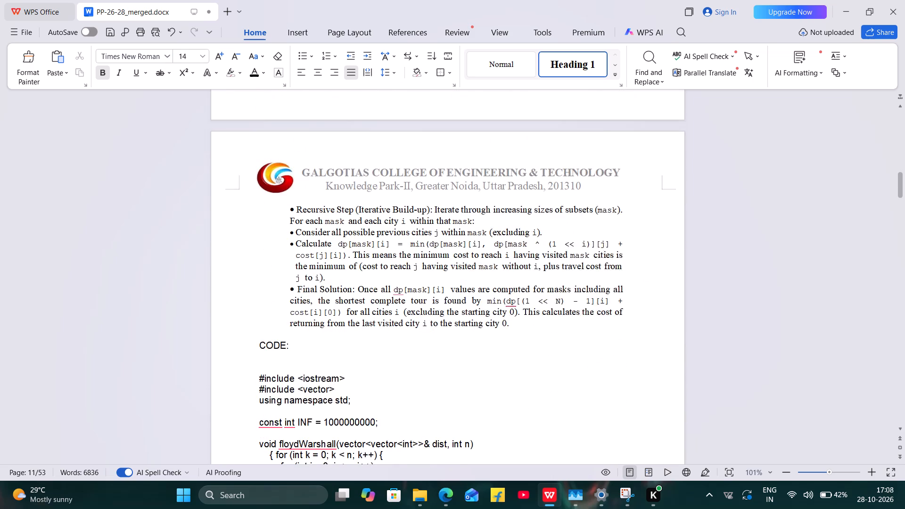
{"action": "scroll", "coordinate": [305, 299], "scroll_direction": "down", "scroll_amount": 1}
{"action": "scroll", "coordinate": [305, 299], "scroll_direction": "up", "scroll_amount": 5}
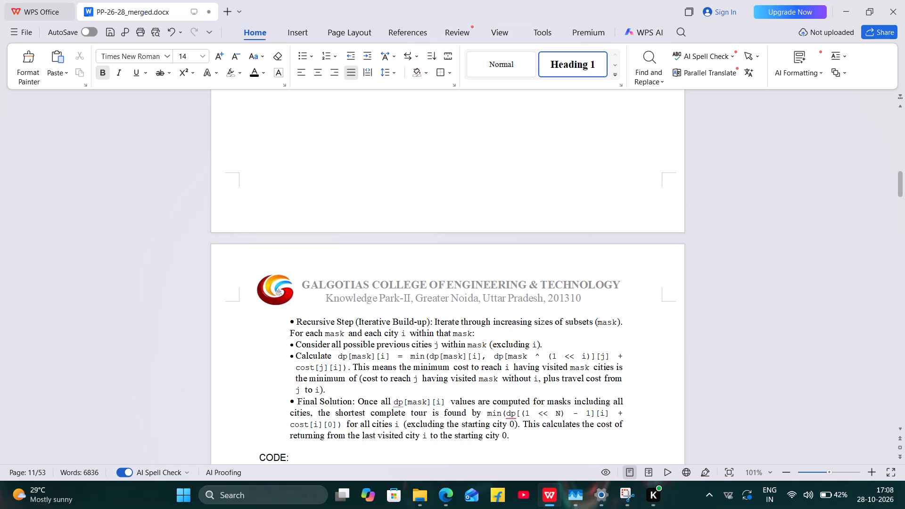
{"action": "left_click_drag", "start_coordinate": [524, 435], "coordinate": [262, 311]}
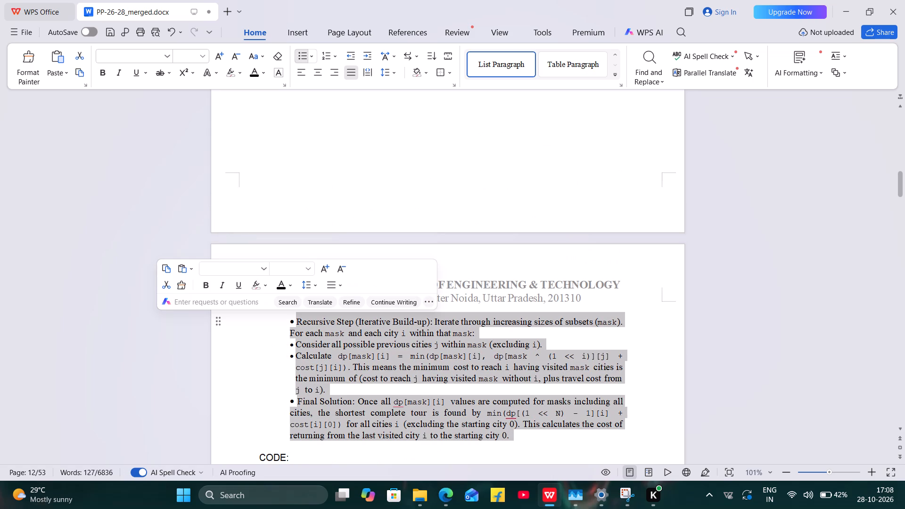
{"action": "key", "text": "ctrl+x"}
{"action": "scroll", "coordinate": [262, 311], "scroll_direction": "up", "scroll_amount": 7}
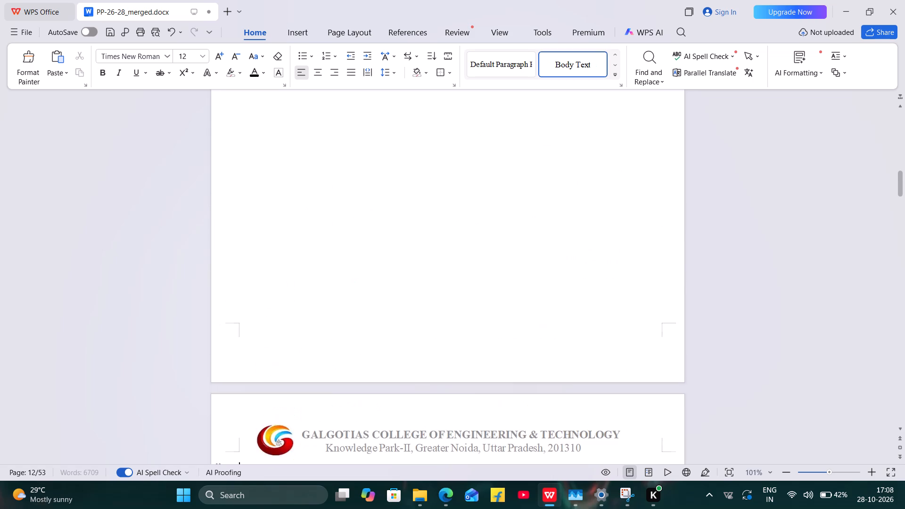
{"action": "scroll", "coordinate": [263, 307], "scroll_direction": "up", "scroll_amount": 13}
{"action": "left_click", "coordinate": [463, 300]}
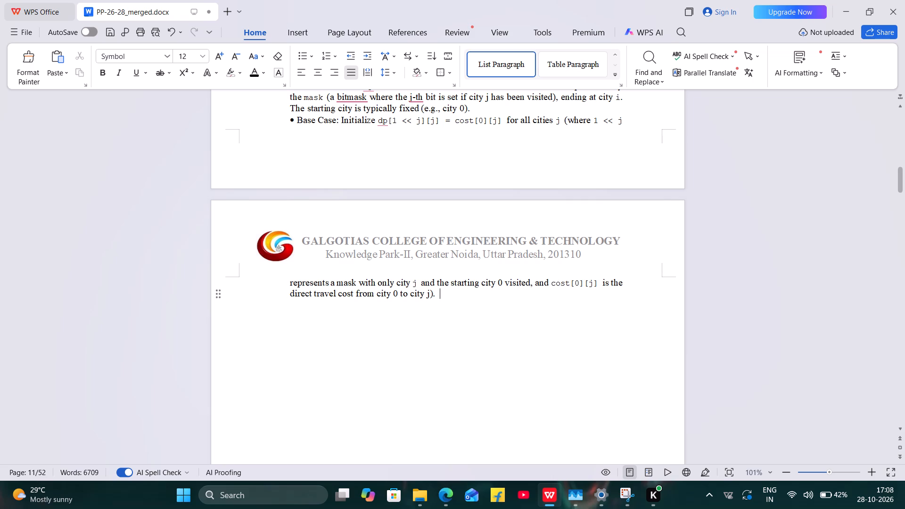
{"action": "key", "text": "Return"}
{"action": "key", "text": "ctrl+v"}
{"action": "scroll", "coordinate": [462, 299], "scroll_direction": "up", "scroll_amount": 1}
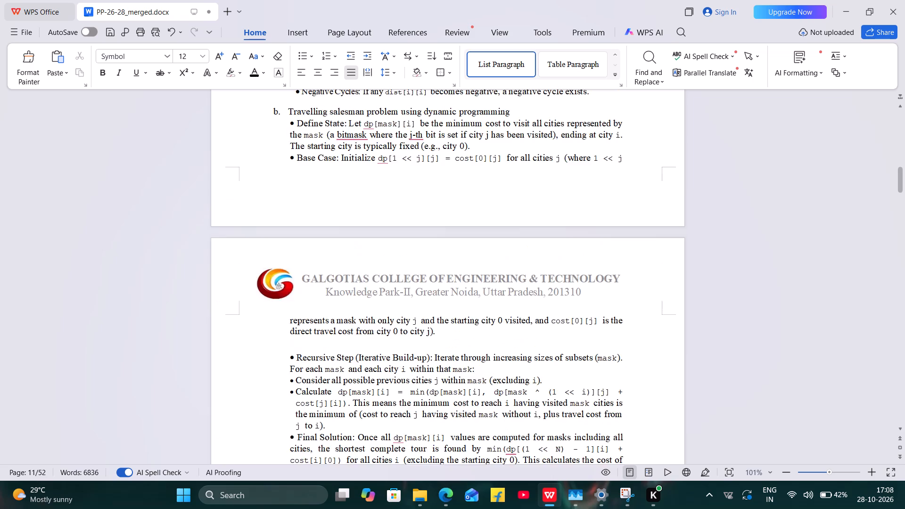
{"action": "scroll", "coordinate": [462, 299], "scroll_direction": "up", "scroll_amount": 1}
{"action": "scroll", "coordinate": [462, 299], "scroll_direction": "down", "scroll_amount": 9}
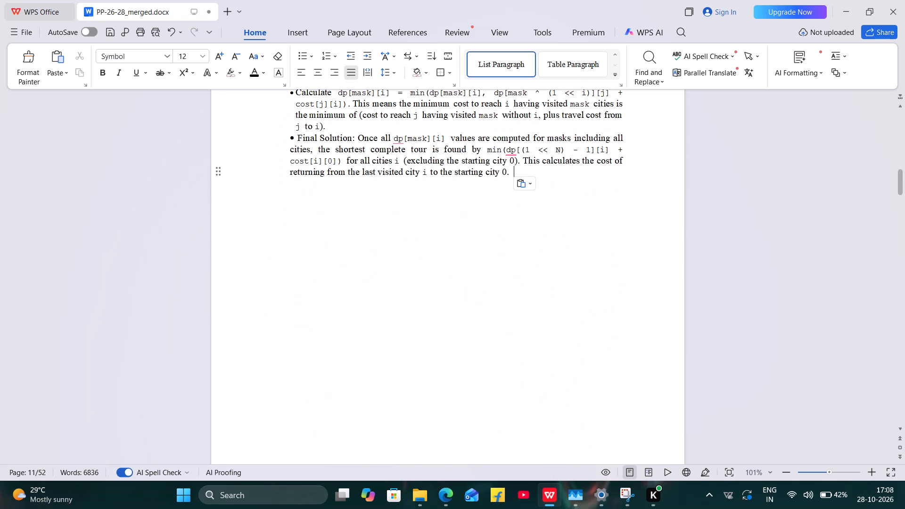
{"action": "scroll", "coordinate": [462, 299], "scroll_direction": "up", "scroll_amount": 1}
{"action": "scroll", "coordinate": [584, 213], "scroll_direction": "up", "scroll_amount": 4}
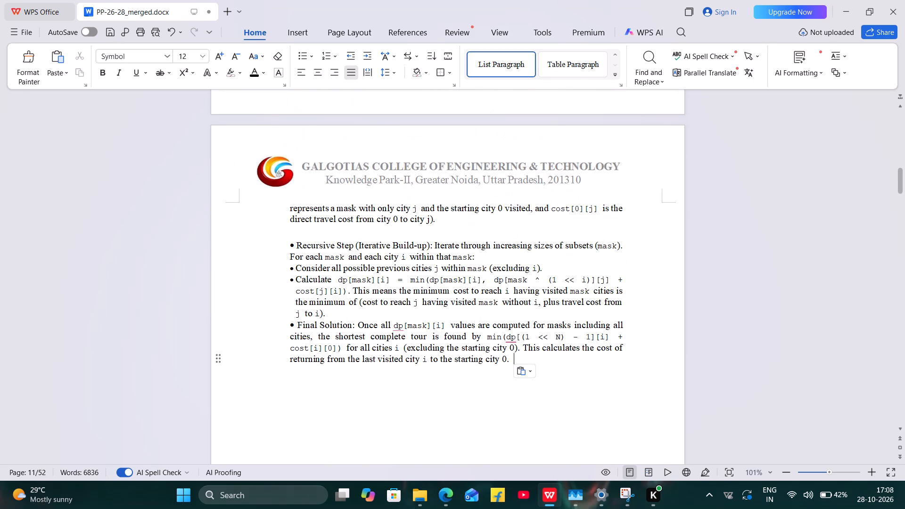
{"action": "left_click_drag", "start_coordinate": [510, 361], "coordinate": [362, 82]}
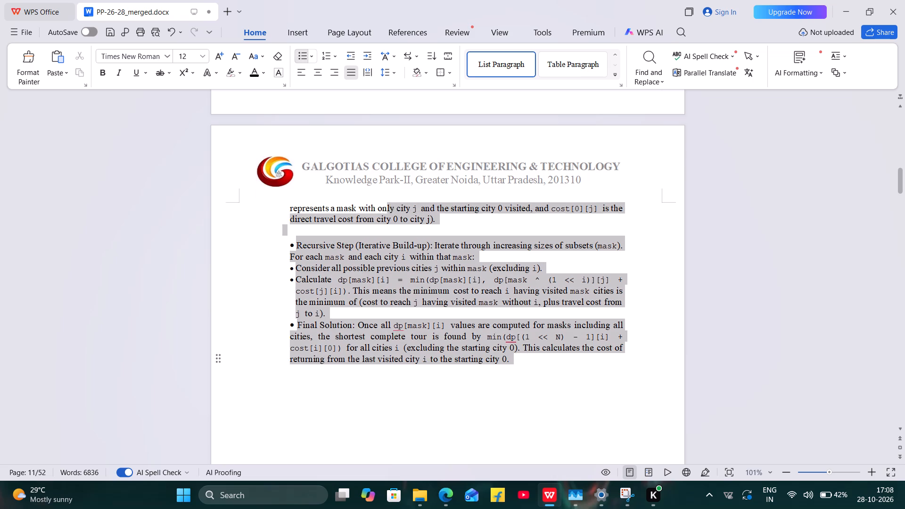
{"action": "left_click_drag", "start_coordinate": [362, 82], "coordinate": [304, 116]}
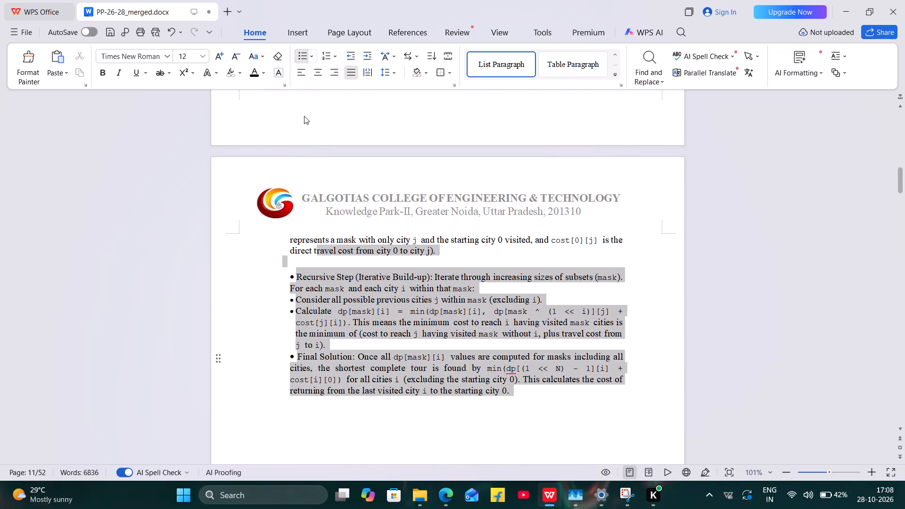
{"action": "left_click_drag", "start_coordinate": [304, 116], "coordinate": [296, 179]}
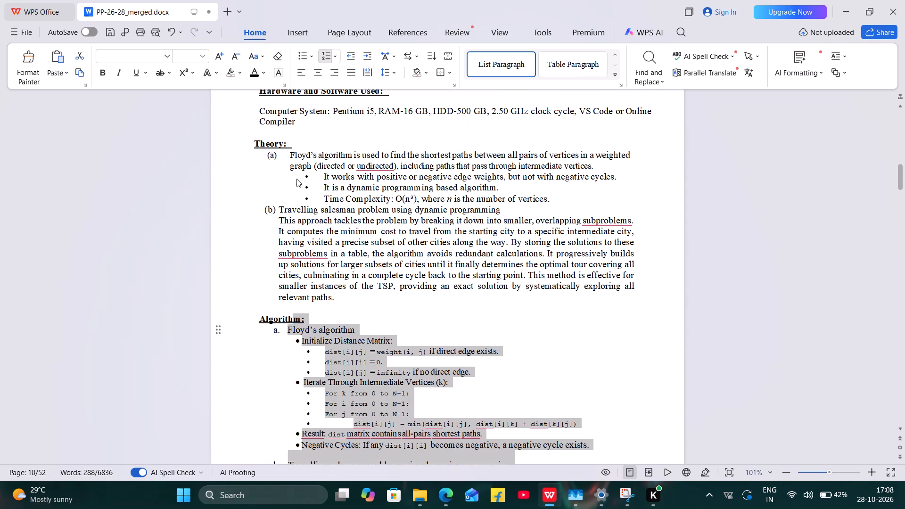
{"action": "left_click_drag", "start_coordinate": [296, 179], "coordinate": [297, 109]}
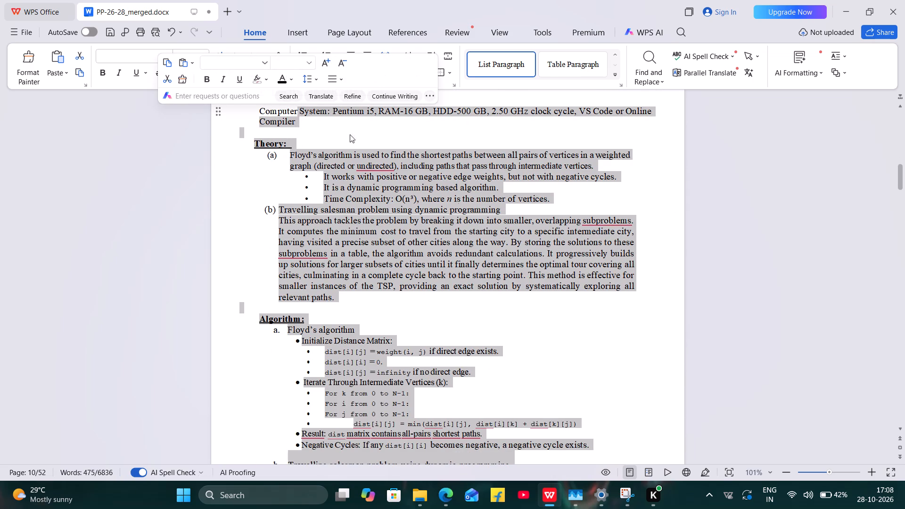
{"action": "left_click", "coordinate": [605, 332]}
Justify the "Hardware and Software Used:" heading and the computer system paragraph below it in Experiment:17.
{"action": "scroll", "coordinate": [605, 332], "scroll_direction": "up", "scroll_amount": 4}
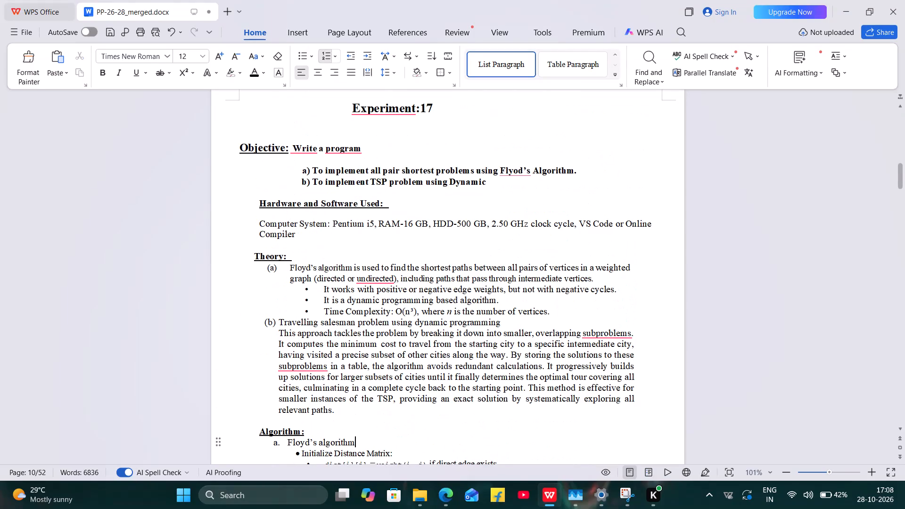
{"action": "left_click_drag", "start_coordinate": [320, 233], "coordinate": [213, 211]}
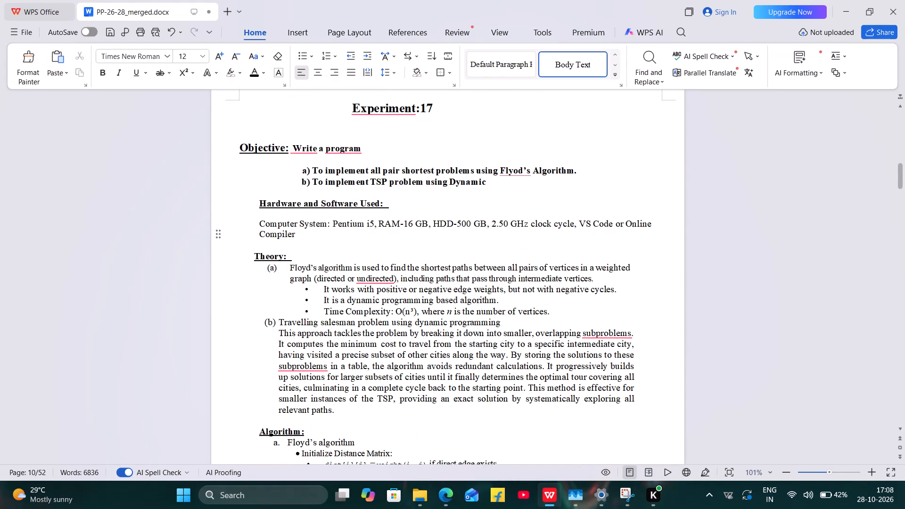
{"action": "left_click_drag", "start_coordinate": [213, 211], "coordinate": [212, 211]}
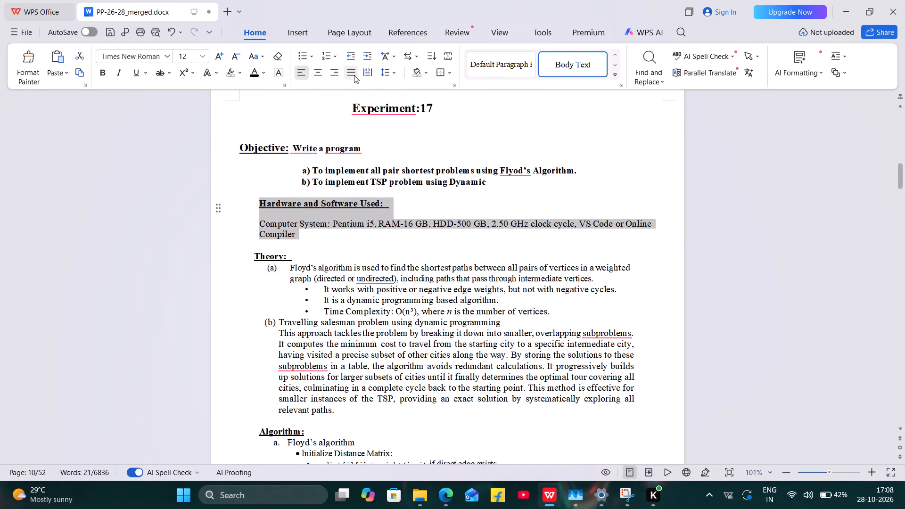
{"action": "left_click", "coordinate": [354, 75]}
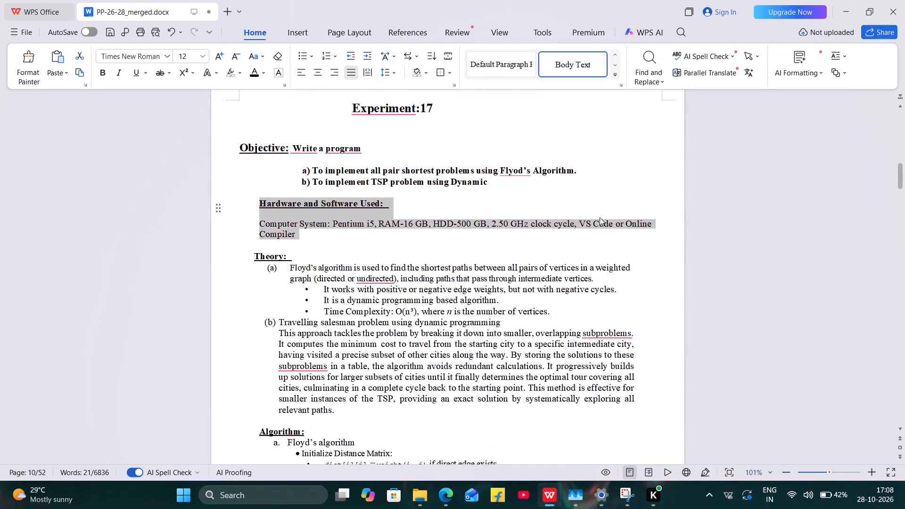
{"action": "left_click", "coordinate": [598, 205]}
Insert a blank line between the "Algorithm:" heading and the "Floyd's algorithm" item in Experiment:17.
{"action": "scroll", "coordinate": [513, 236], "scroll_direction": "down", "scroll_amount": 8}
{"action": "scroll", "coordinate": [512, 272], "scroll_direction": "up", "scroll_amount": 1}
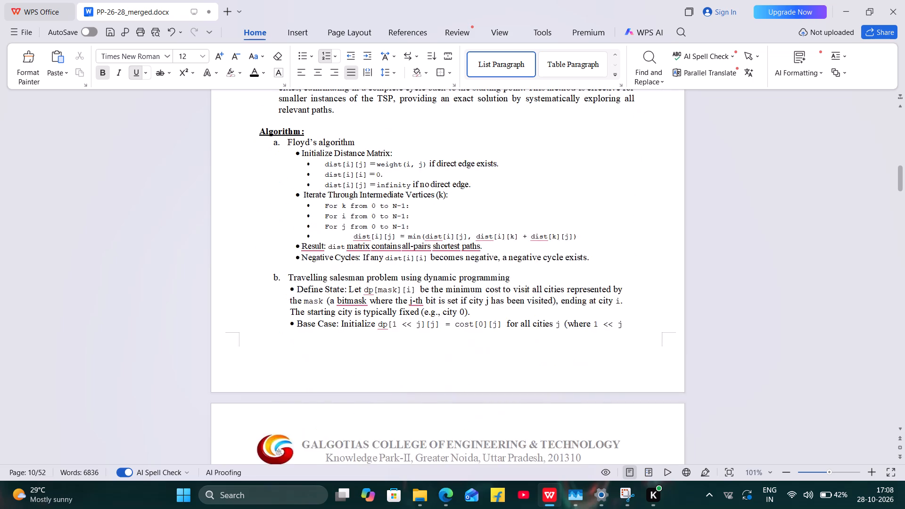
{"action": "scroll", "coordinate": [512, 272], "scroll_direction": "up", "scroll_amount": 5}
{"action": "scroll", "coordinate": [512, 272], "scroll_direction": "down", "scroll_amount": 8}
{"action": "scroll", "coordinate": [512, 272], "scroll_direction": "up", "scroll_amount": 2}
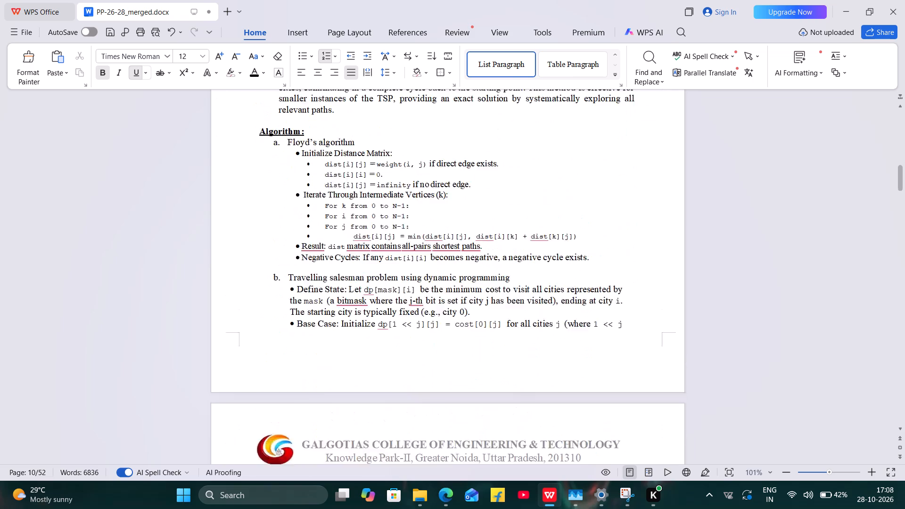
{"action": "scroll", "coordinate": [512, 272], "scroll_direction": "up", "scroll_amount": 1}
{"action": "left_click", "coordinate": [272, 208]}
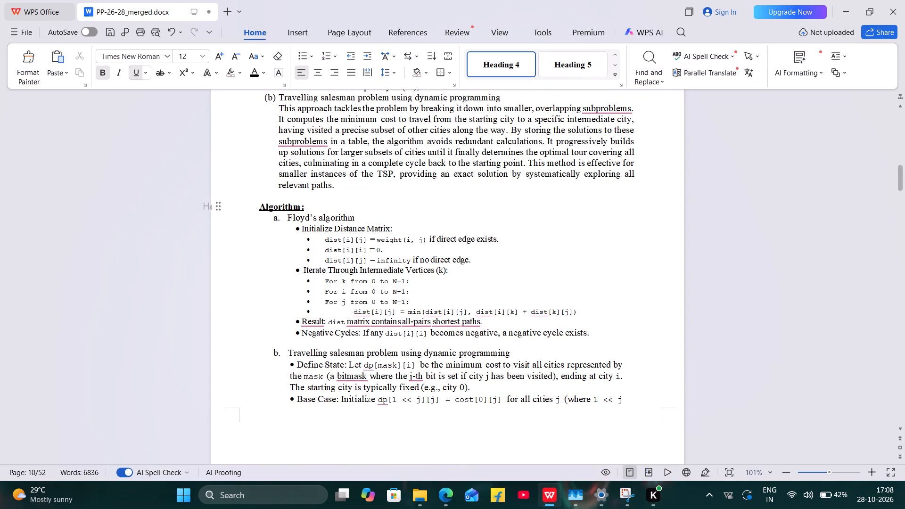
{"action": "left_click_drag", "start_coordinate": [313, 208], "coordinate": [220, 212]}
{"action": "scroll", "coordinate": [361, 217], "scroll_direction": "up", "scroll_amount": 4}
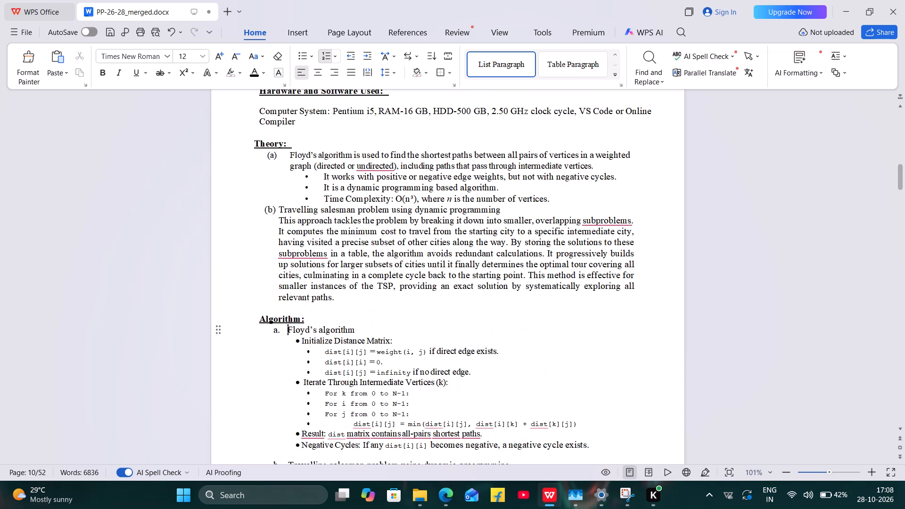
{"action": "left_click", "coordinate": [314, 312]}
{"action": "left_click", "coordinate": [313, 326]}
{"action": "left_click", "coordinate": [308, 311]}
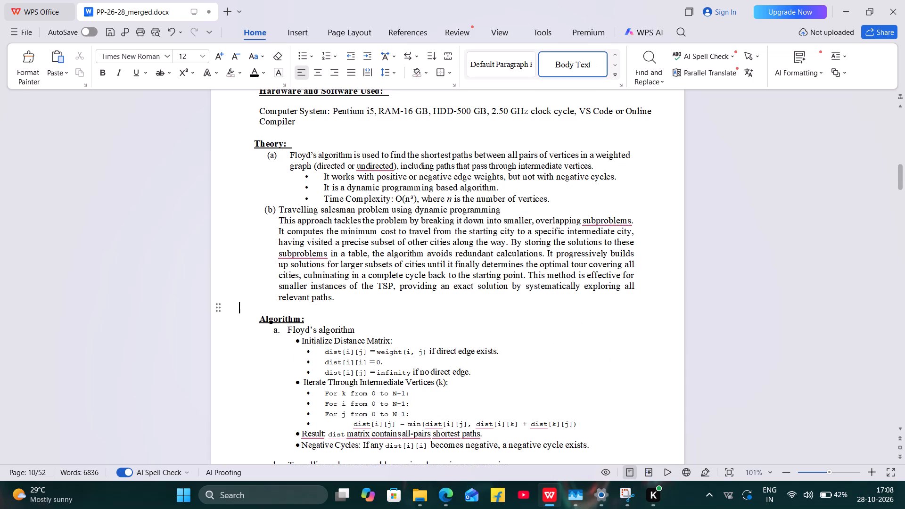
{"action": "left_click", "coordinate": [309, 318]}
{"action": "key", "text": "Return"}
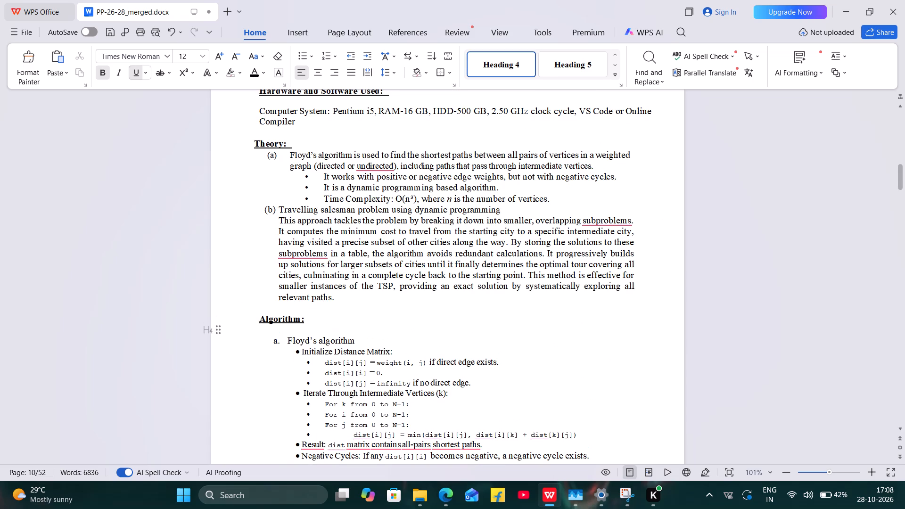
Remove the underline from the "Algorithm:" heading in Experiment:17.
{"action": "left_click_drag", "start_coordinate": [309, 318], "coordinate": [196, 318]}
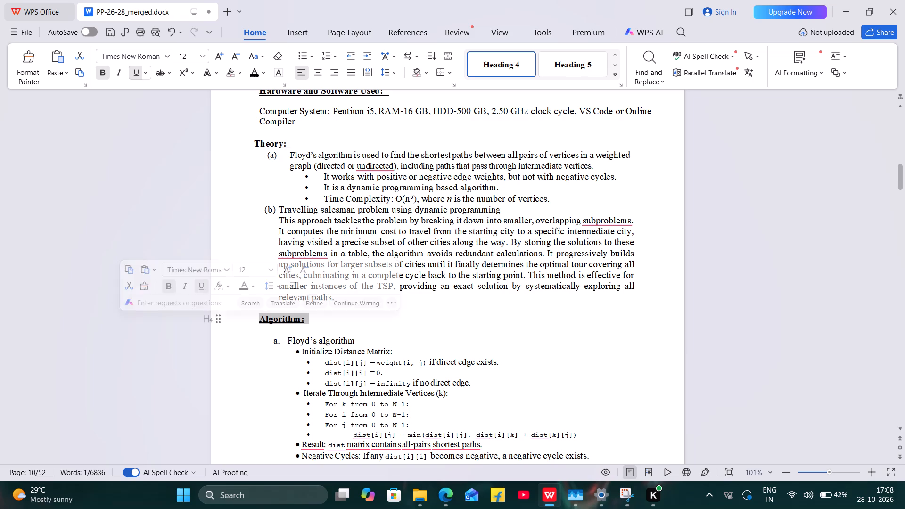
{"action": "left_click", "coordinate": [133, 76]}
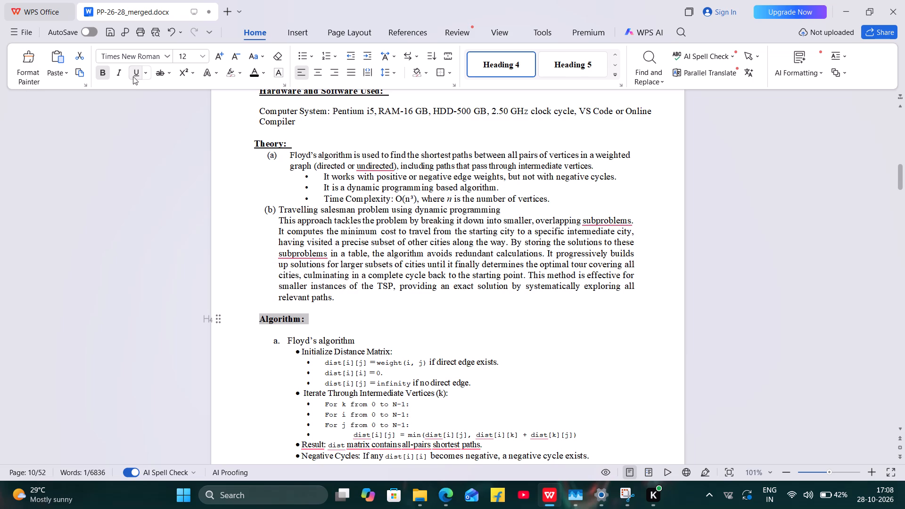
{"action": "left_click", "coordinate": [355, 307]}
Review the rest of Experiment:17, from the algorithm pages through the Floyd-Warshall C++ code to its output screenshots.
{"action": "scroll", "coordinate": [355, 307], "scroll_direction": "up", "scroll_amount": 2}
{"action": "scroll", "coordinate": [355, 307], "scroll_direction": "down", "scroll_amount": 8}
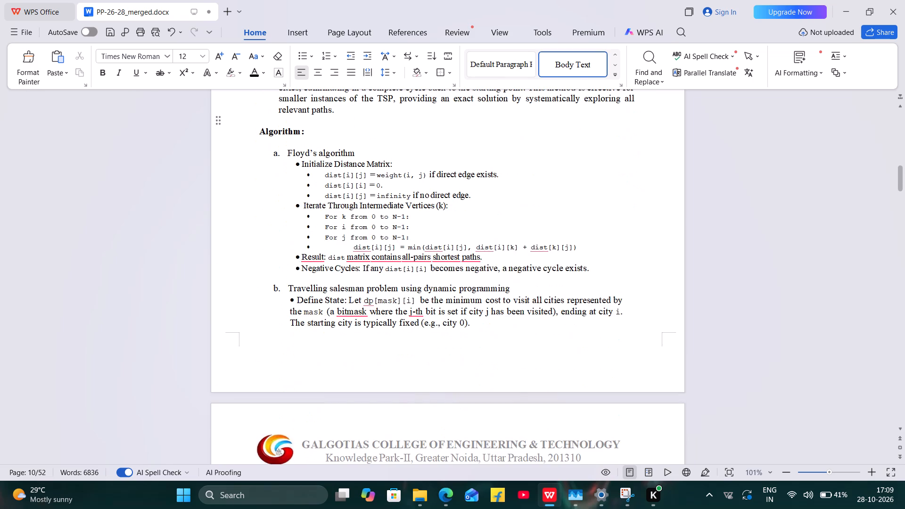
{"action": "scroll", "coordinate": [355, 307], "scroll_direction": "down", "scroll_amount": 15}
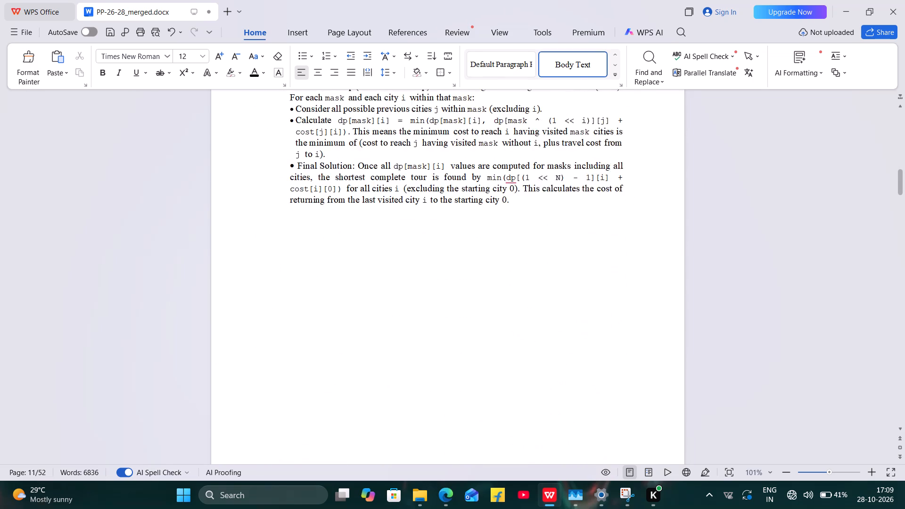
{"action": "scroll", "coordinate": [355, 307], "scroll_direction": "down", "scroll_amount": 16}
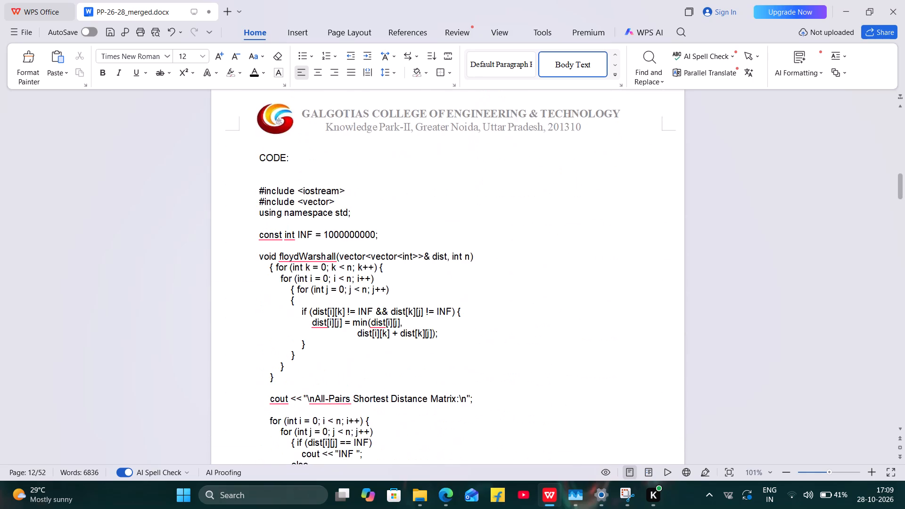
{"action": "scroll", "coordinate": [355, 307], "scroll_direction": "down", "scroll_amount": 19}
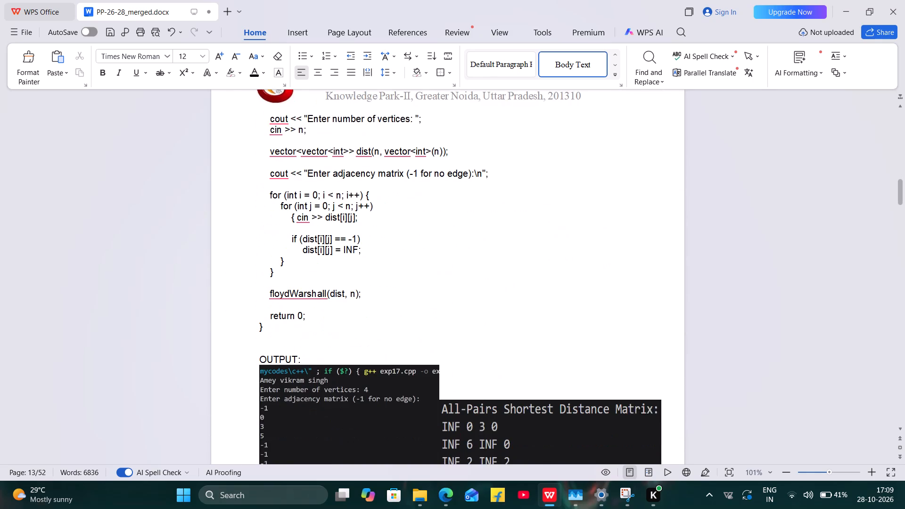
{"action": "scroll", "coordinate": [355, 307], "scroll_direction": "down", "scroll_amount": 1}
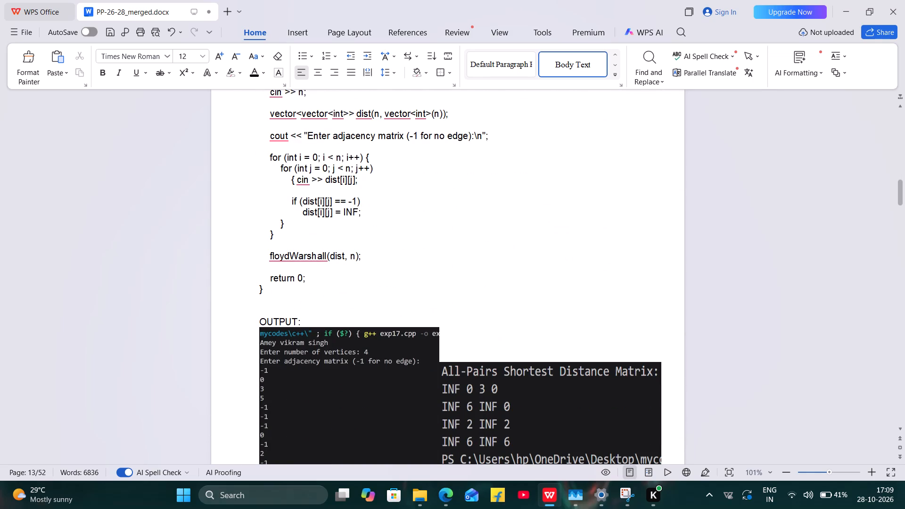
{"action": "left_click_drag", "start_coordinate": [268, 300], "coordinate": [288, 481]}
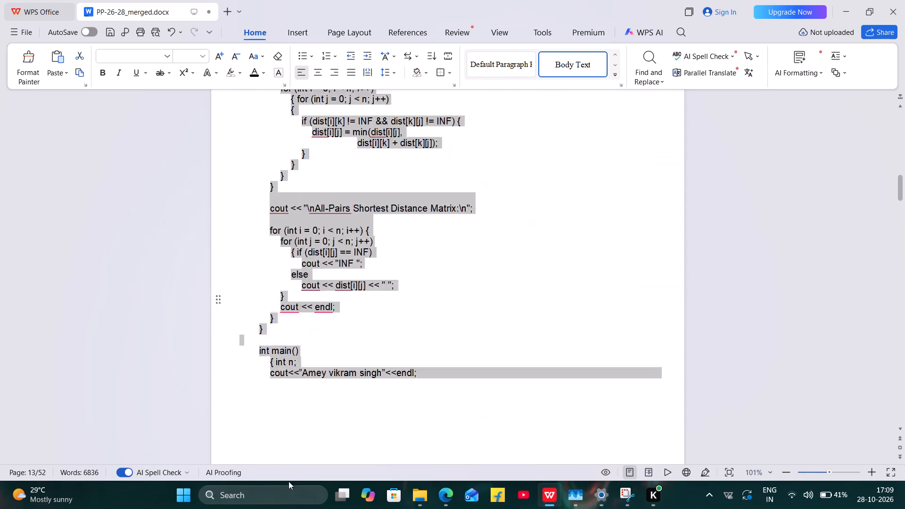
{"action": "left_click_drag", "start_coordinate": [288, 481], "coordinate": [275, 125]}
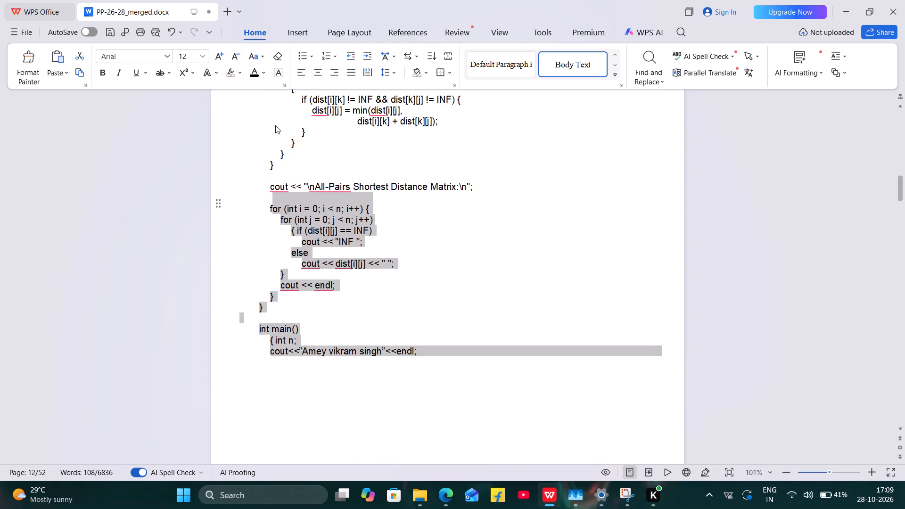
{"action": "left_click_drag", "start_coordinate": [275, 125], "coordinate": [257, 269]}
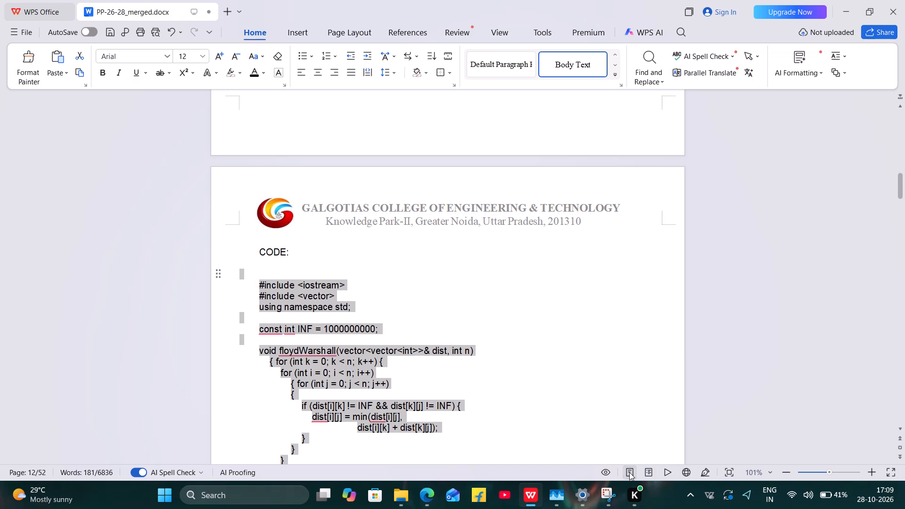
{"action": "scroll", "coordinate": [426, 299], "scroll_direction": "up", "scroll_amount": 18}
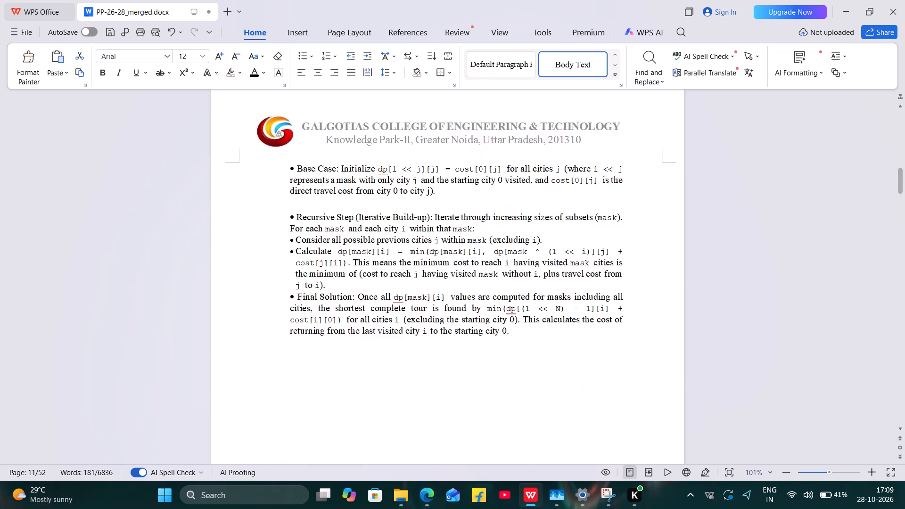
{"action": "scroll", "coordinate": [408, 217], "scroll_direction": "up", "scroll_amount": 20}
{"action": "scroll", "coordinate": [408, 217], "scroll_direction": "up", "scroll_amount": 2}
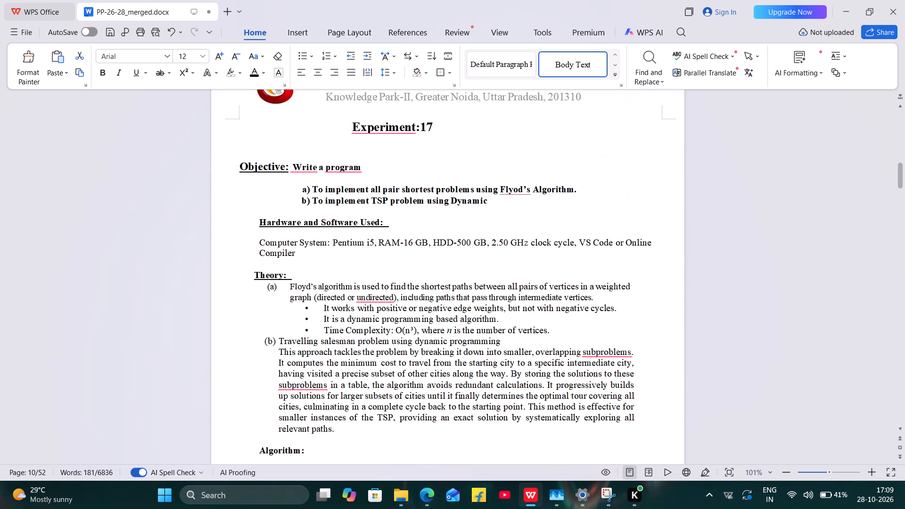
{"action": "left_click_drag", "start_coordinate": [505, 201], "coordinate": [223, 162]}
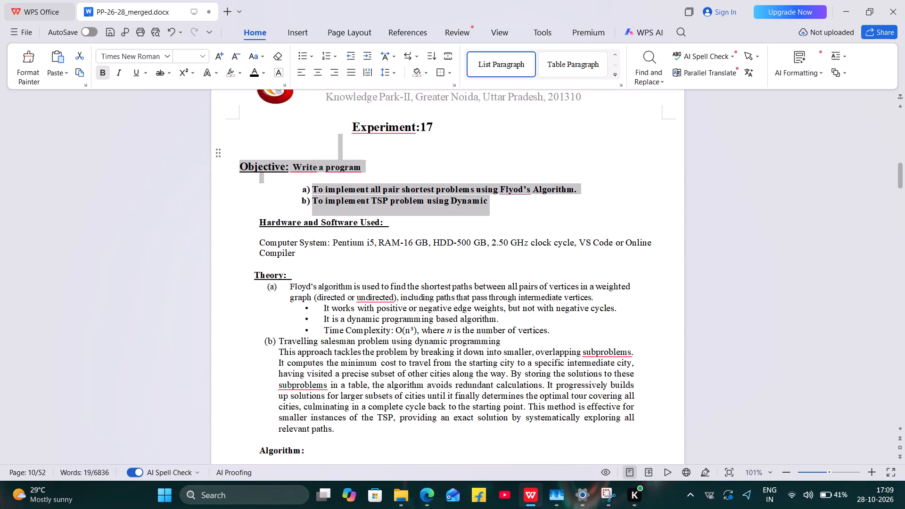
{"action": "left_click_drag", "start_coordinate": [223, 162], "coordinate": [230, 171]}
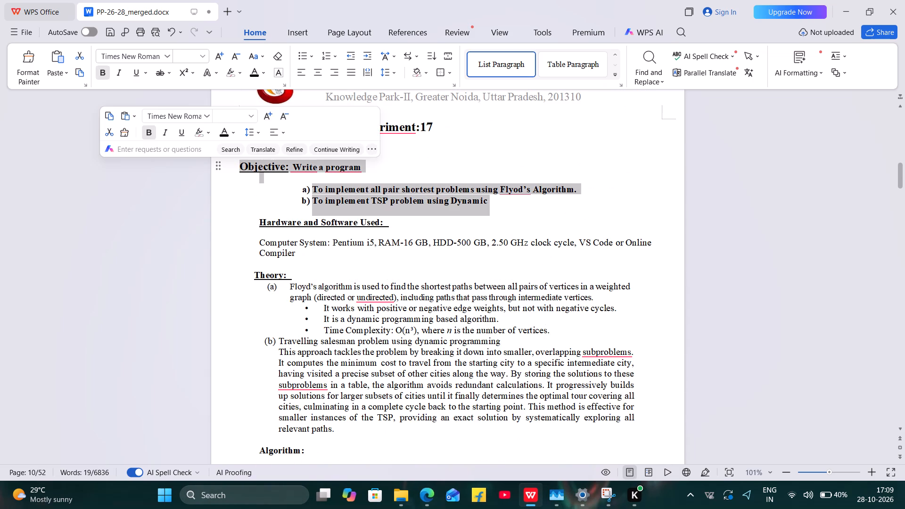
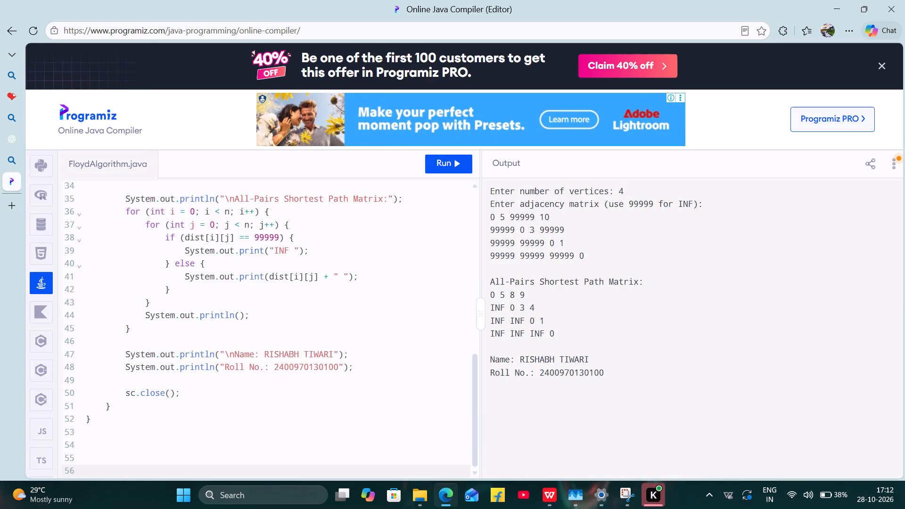
Capture a screenshot of the compiler area showing the FloydAlgorithm.java code beside its complete output.
{"action": "scroll", "coordinate": [132, 387], "scroll_direction": "up", "scroll_amount": 3}
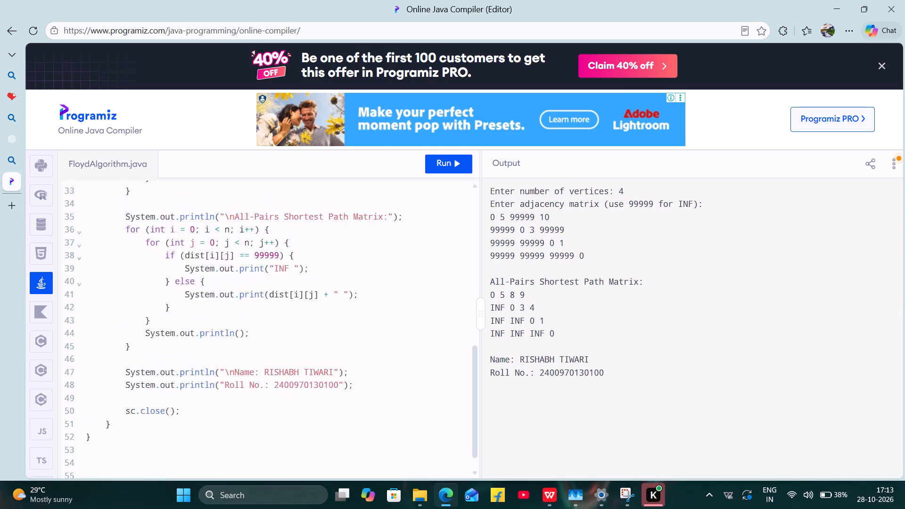
{"action": "scroll", "coordinate": [132, 387], "scroll_direction": "up", "scroll_amount": 6}
{"action": "scroll", "coordinate": [176, 337], "scroll_direction": "down", "scroll_amount": 11}
{"action": "scroll", "coordinate": [176, 337], "scroll_direction": "up", "scroll_amount": 2}
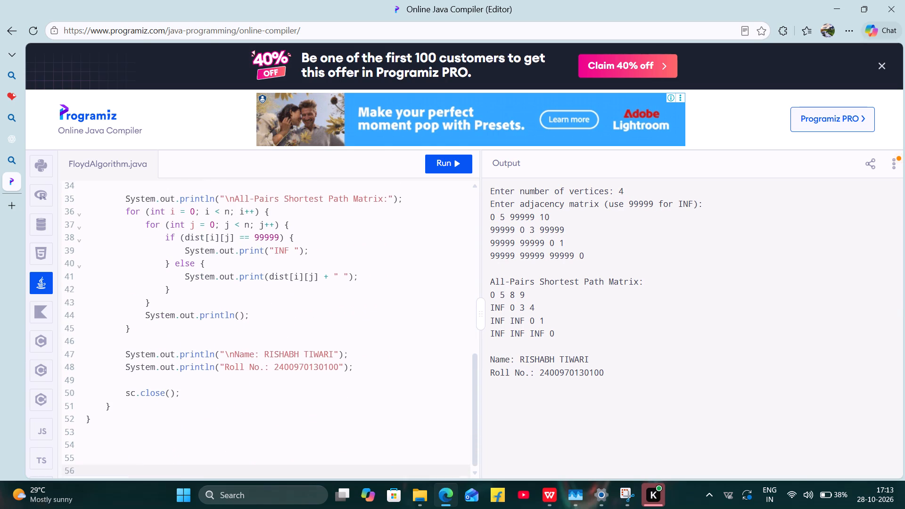
{"action": "scroll", "coordinate": [176, 337], "scroll_direction": "up", "scroll_amount": 4}
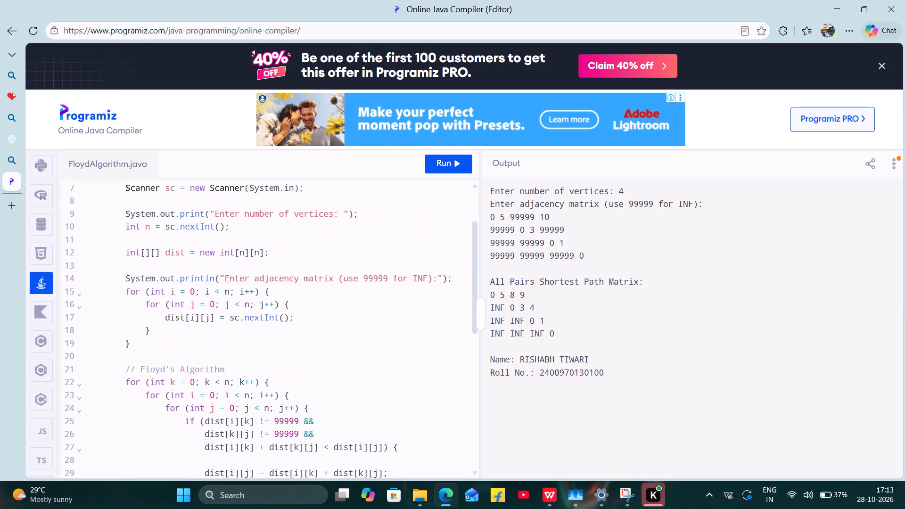
{"action": "key", "text": "Print"}
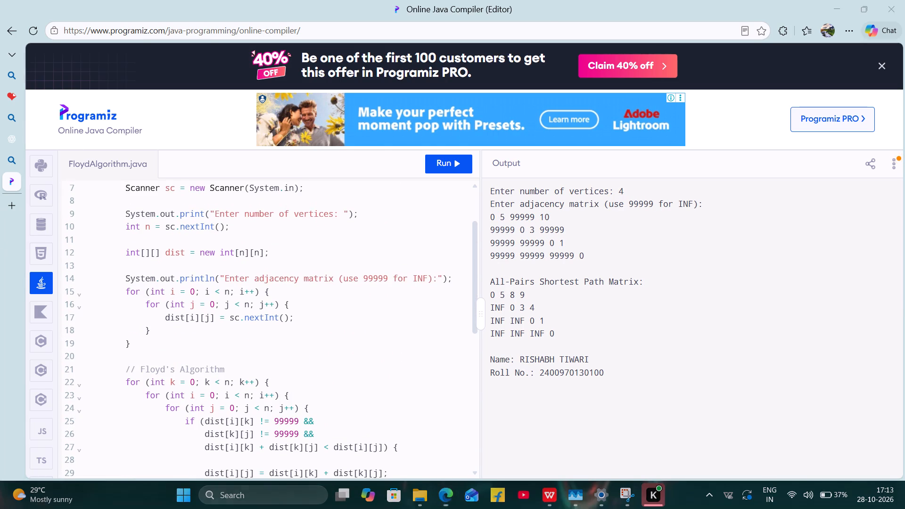
{"action": "left_click_drag", "start_coordinate": [61, 153], "coordinate": [792, 410]}
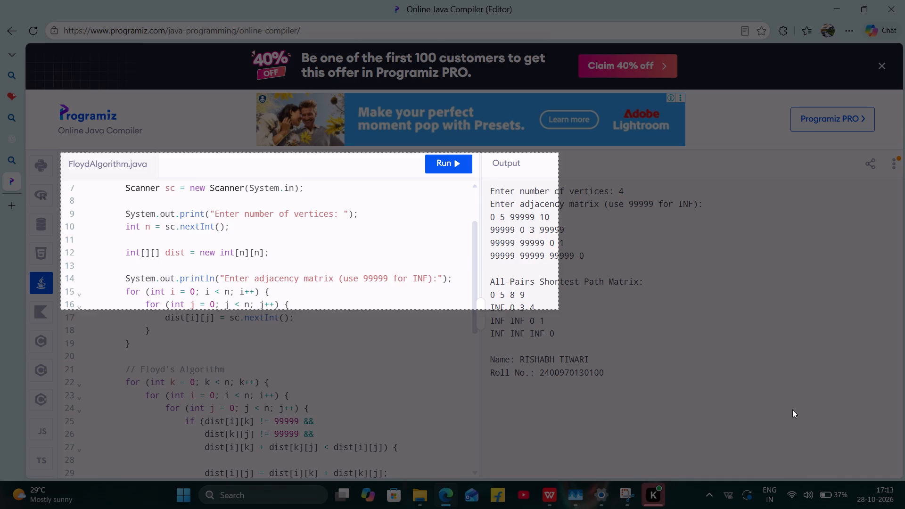
{"action": "left_click_drag", "start_coordinate": [792, 410], "coordinate": [799, 475]}
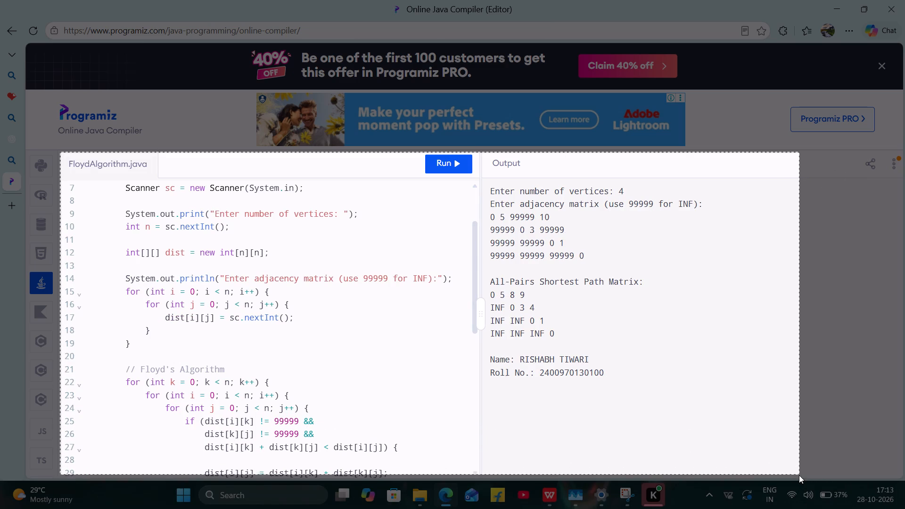
{"action": "left_click_drag", "start_coordinate": [799, 475], "coordinate": [800, 477]}
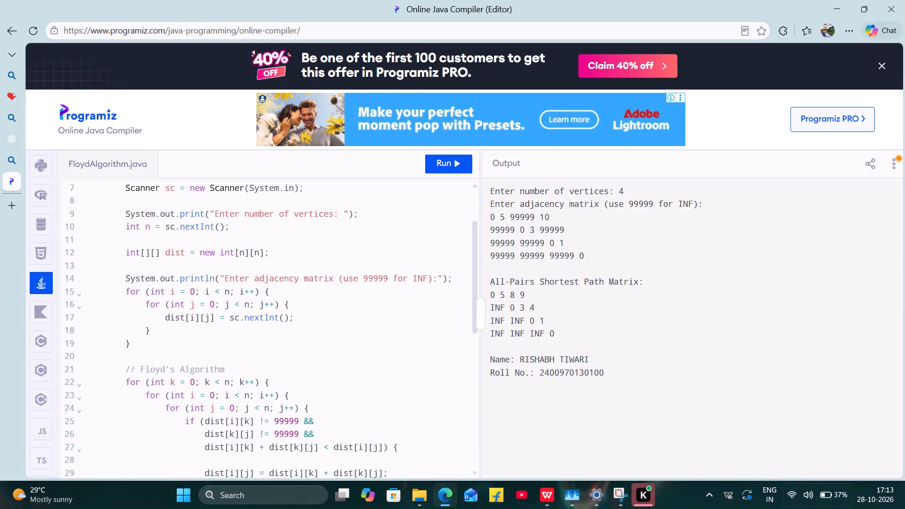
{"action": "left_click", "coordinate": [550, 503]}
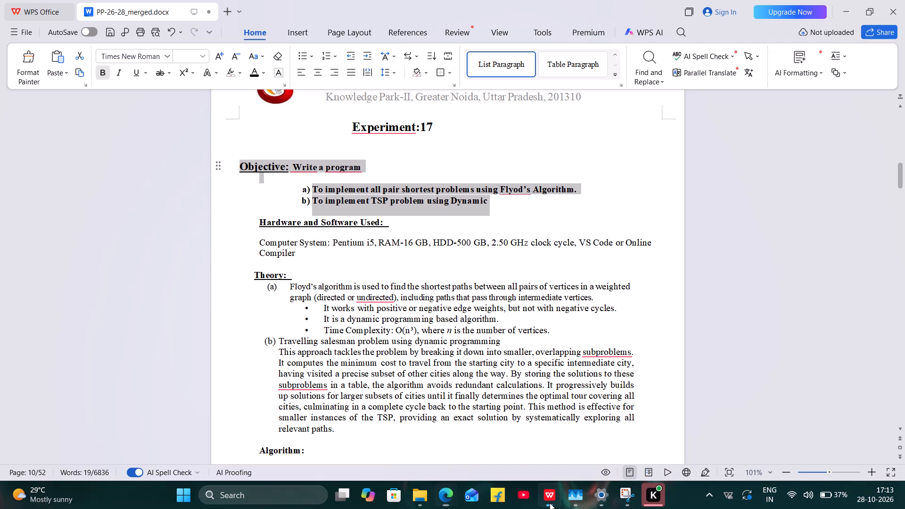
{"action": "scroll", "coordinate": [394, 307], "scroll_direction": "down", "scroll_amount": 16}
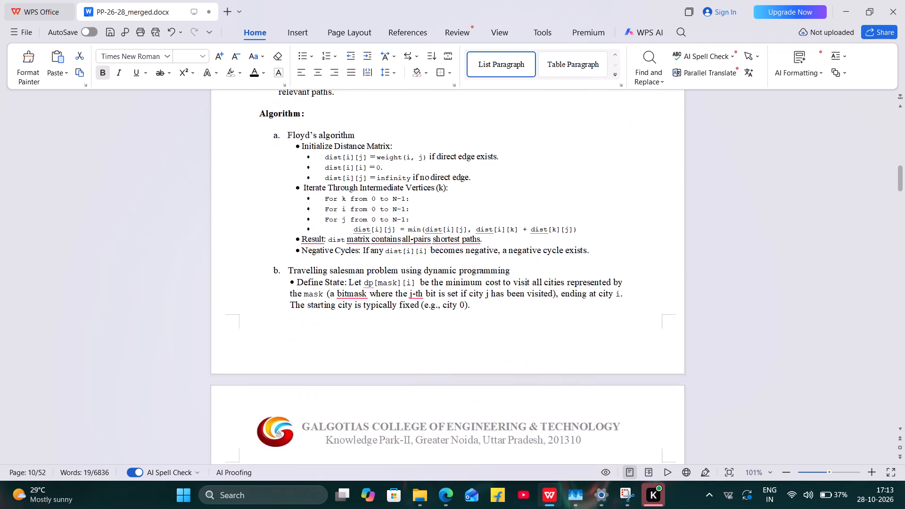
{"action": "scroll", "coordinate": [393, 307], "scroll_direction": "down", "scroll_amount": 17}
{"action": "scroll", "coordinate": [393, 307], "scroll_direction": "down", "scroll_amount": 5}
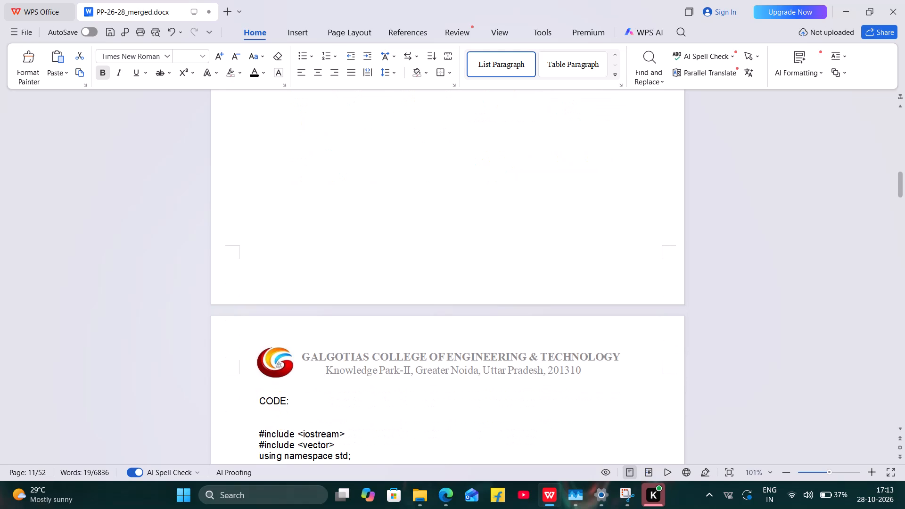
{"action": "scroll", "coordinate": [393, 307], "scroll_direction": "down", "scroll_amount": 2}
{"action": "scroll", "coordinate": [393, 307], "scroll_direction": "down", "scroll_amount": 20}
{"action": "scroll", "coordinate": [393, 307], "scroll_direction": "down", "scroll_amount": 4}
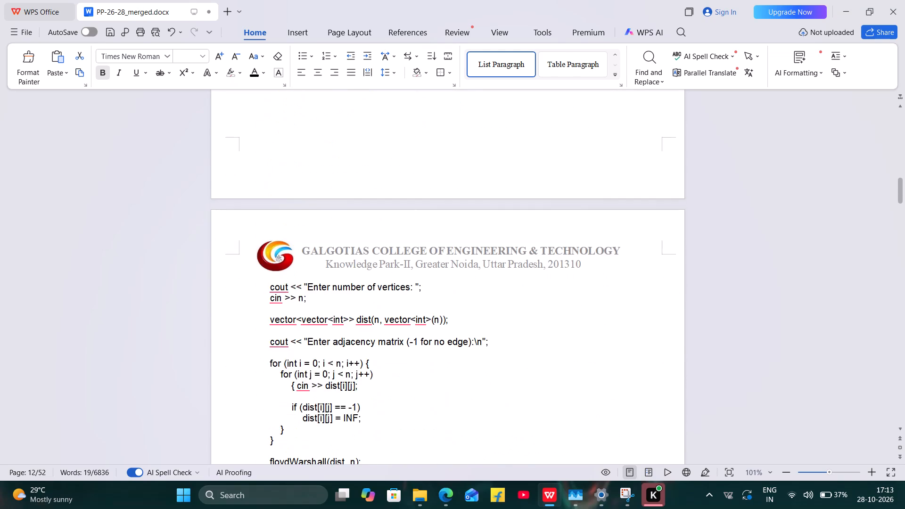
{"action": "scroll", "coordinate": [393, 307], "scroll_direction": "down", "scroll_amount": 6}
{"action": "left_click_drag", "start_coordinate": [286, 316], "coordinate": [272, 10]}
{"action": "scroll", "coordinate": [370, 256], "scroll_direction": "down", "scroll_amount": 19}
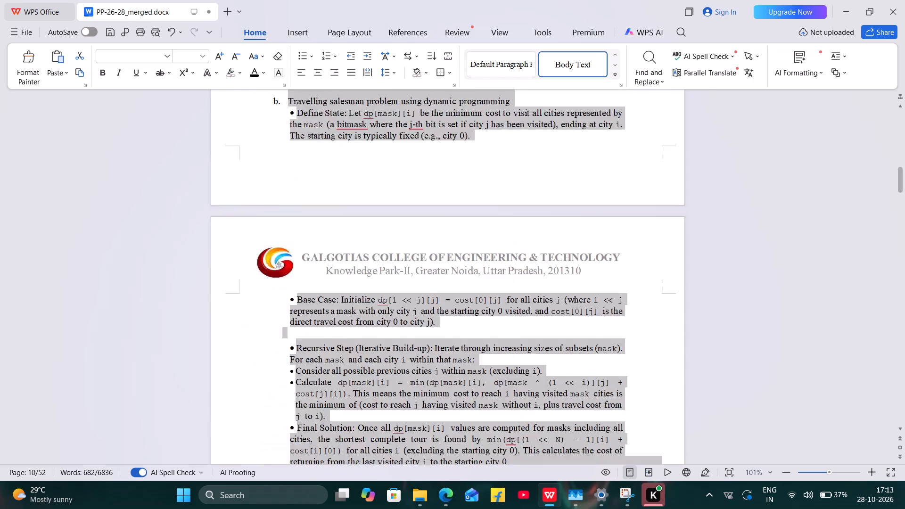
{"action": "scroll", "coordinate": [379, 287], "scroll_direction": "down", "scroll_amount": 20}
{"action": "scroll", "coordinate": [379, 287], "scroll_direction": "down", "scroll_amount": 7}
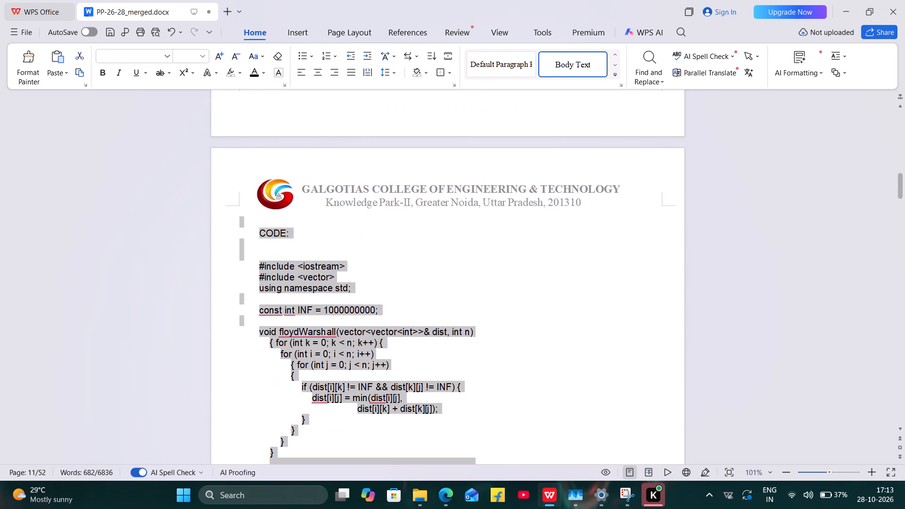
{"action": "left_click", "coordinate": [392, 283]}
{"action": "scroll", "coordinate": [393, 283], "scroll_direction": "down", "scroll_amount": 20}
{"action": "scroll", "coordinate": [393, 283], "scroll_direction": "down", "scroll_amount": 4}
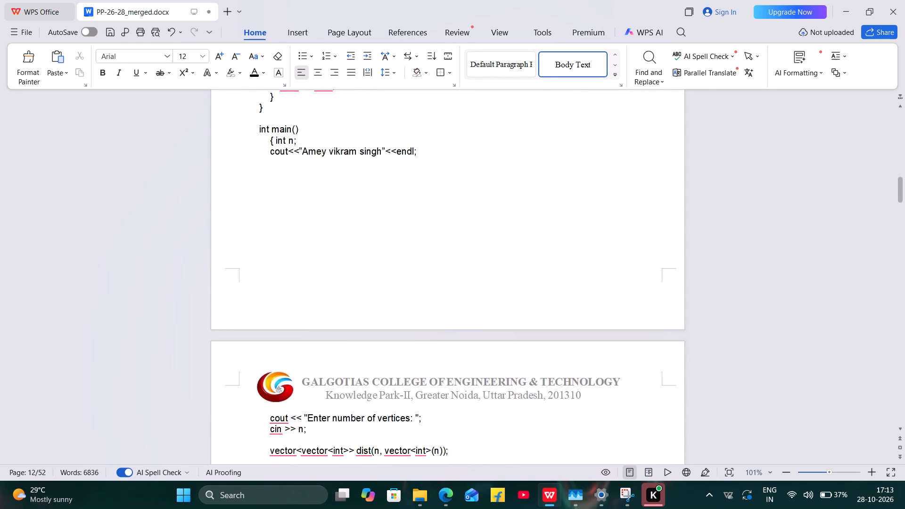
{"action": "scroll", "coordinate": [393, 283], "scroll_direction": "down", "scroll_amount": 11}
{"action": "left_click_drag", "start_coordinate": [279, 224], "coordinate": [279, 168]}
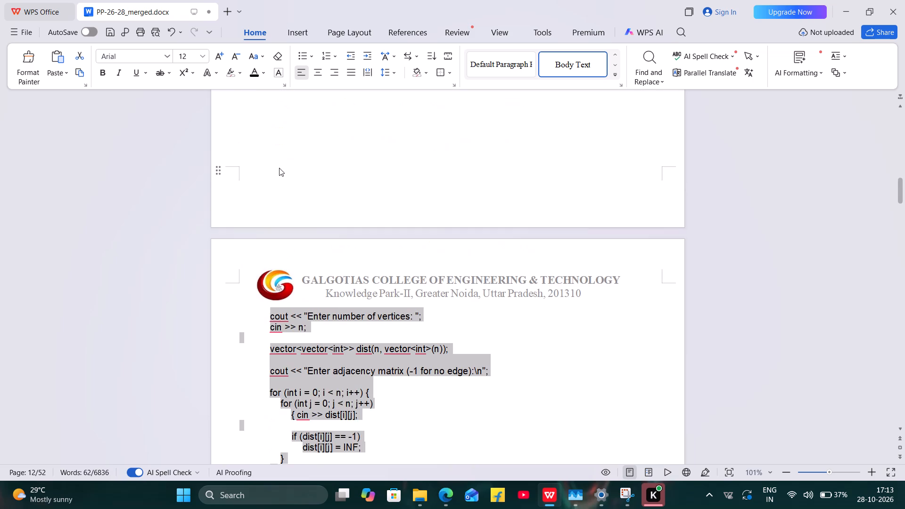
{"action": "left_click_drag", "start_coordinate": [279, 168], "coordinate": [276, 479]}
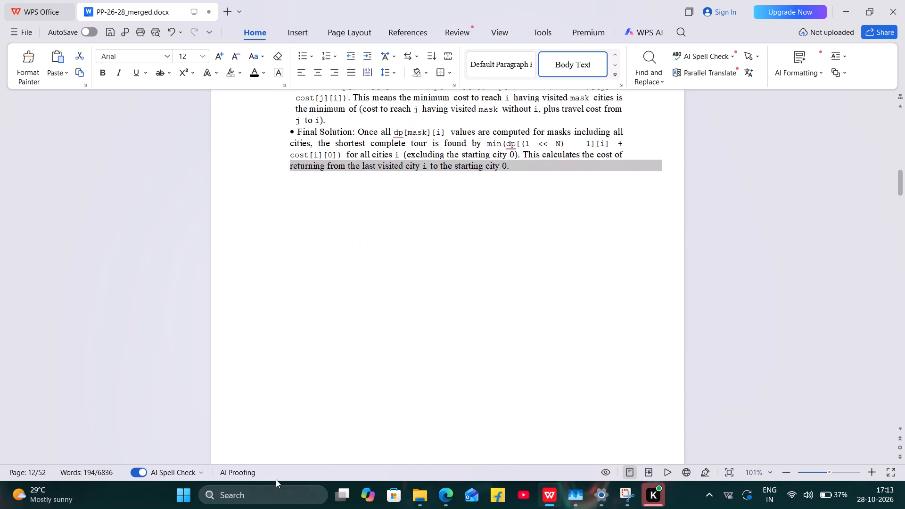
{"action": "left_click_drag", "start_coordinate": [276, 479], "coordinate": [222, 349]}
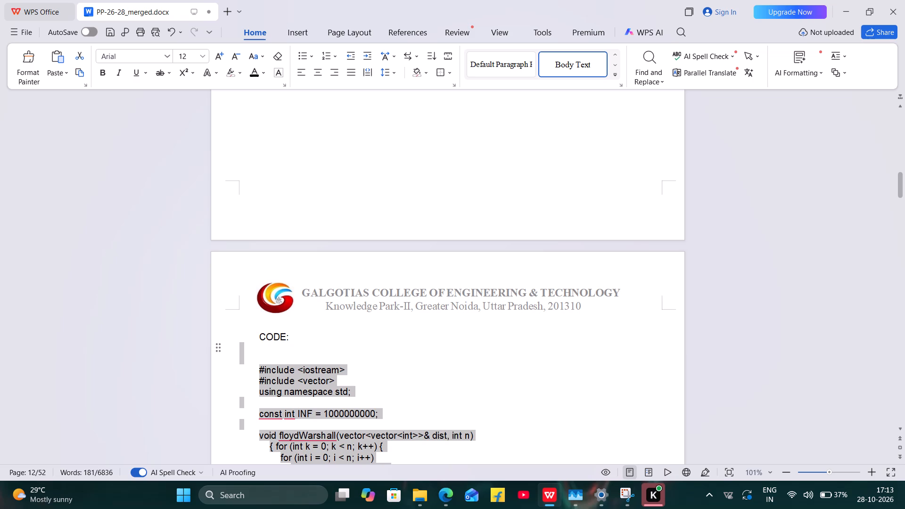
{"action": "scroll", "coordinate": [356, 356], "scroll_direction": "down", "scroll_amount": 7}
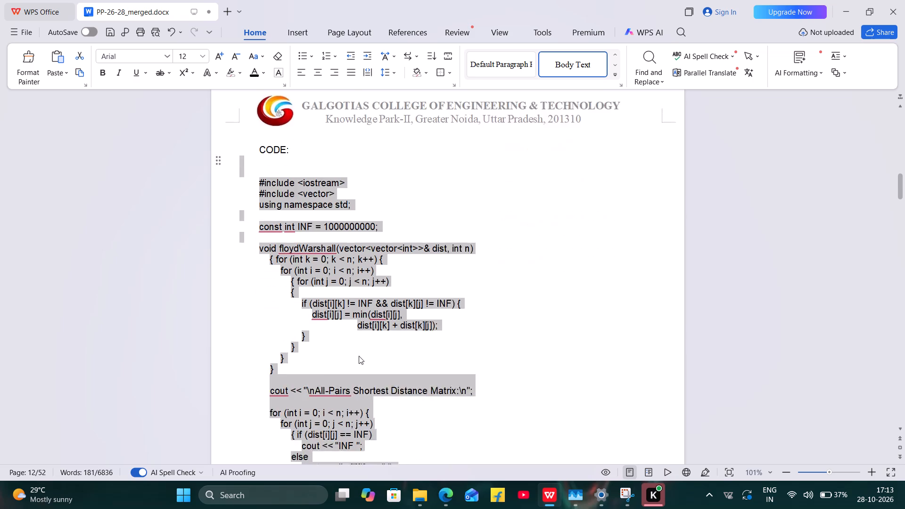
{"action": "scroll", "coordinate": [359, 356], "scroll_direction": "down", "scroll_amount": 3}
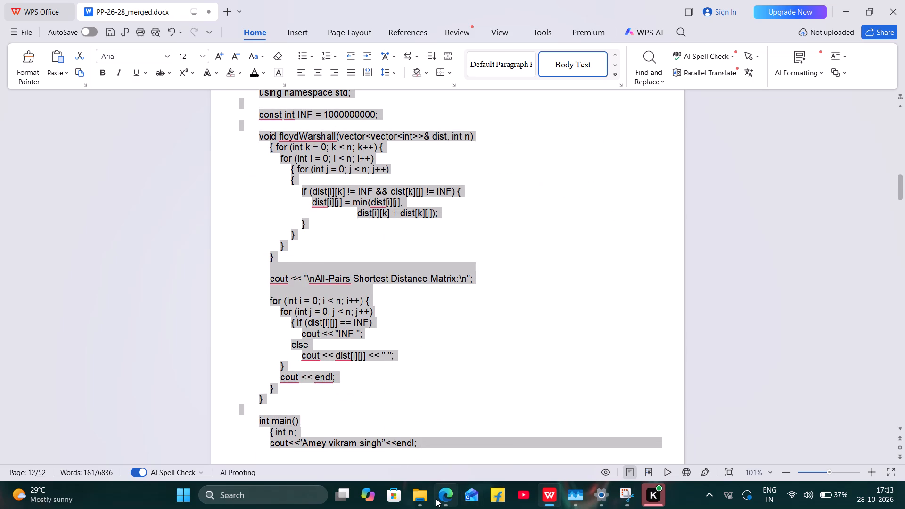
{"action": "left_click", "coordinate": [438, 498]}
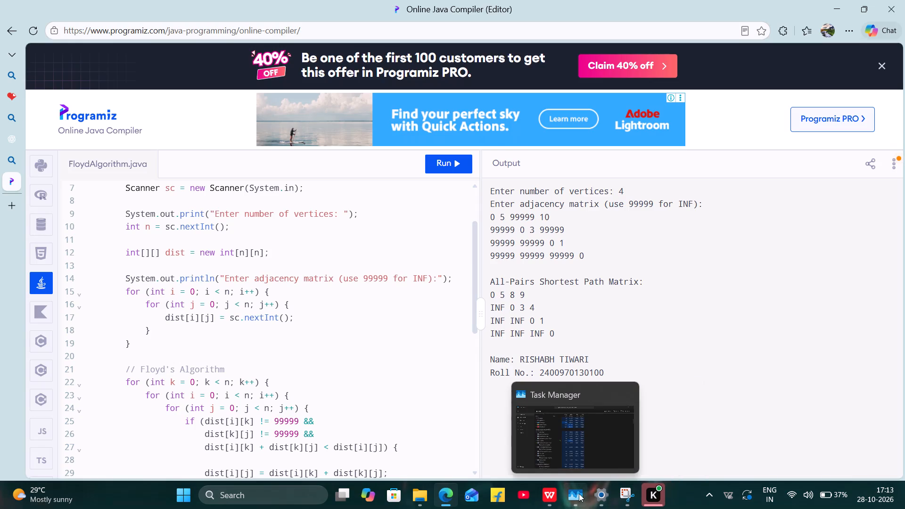
In the WPS document, paste the captured FloydAlgorithm.java screenshot in Experiment:17's output section and delete the old C++ output picture.
{"action": "left_click", "coordinate": [536, 497]}
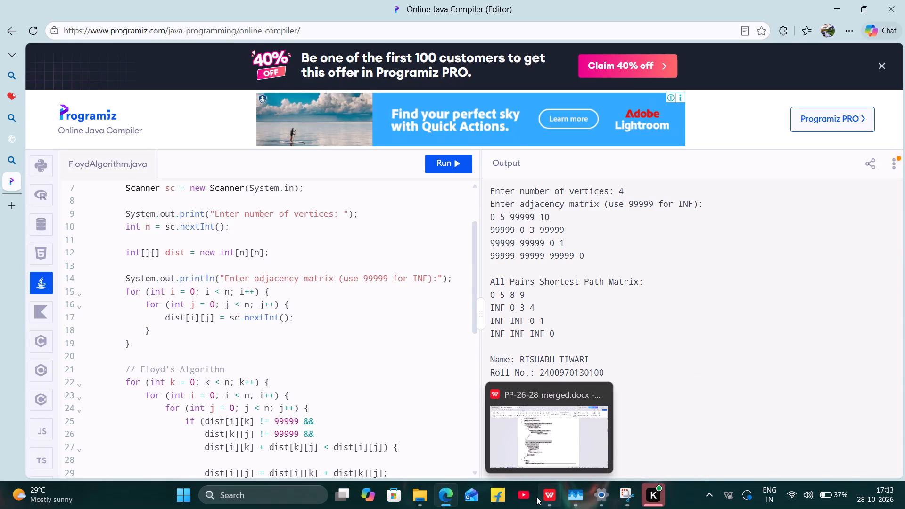
{"action": "scroll", "coordinate": [517, 384], "scroll_direction": "down", "scroll_amount": 20}
{"action": "scroll", "coordinate": [517, 384], "scroll_direction": "down", "scroll_amount": 5}
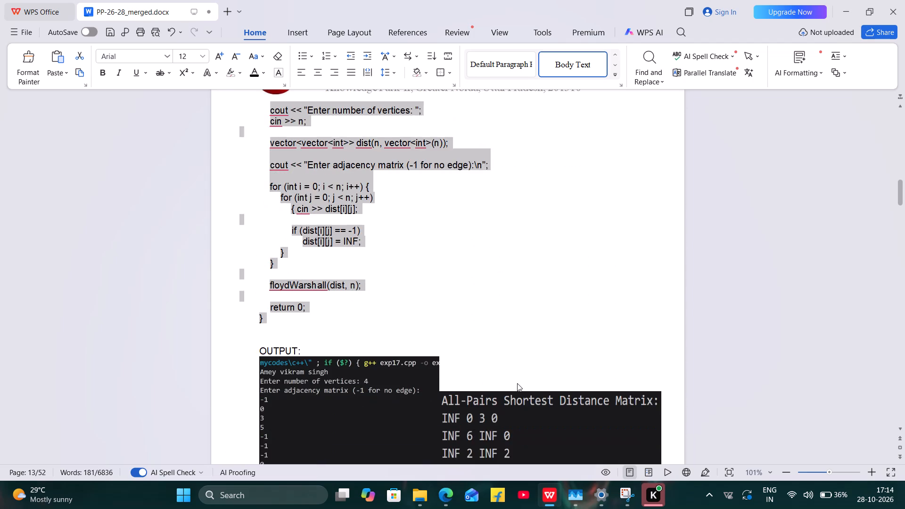
{"action": "scroll", "coordinate": [517, 383], "scroll_direction": "down", "scroll_amount": 3}
{"action": "left_click", "coordinate": [322, 394]}
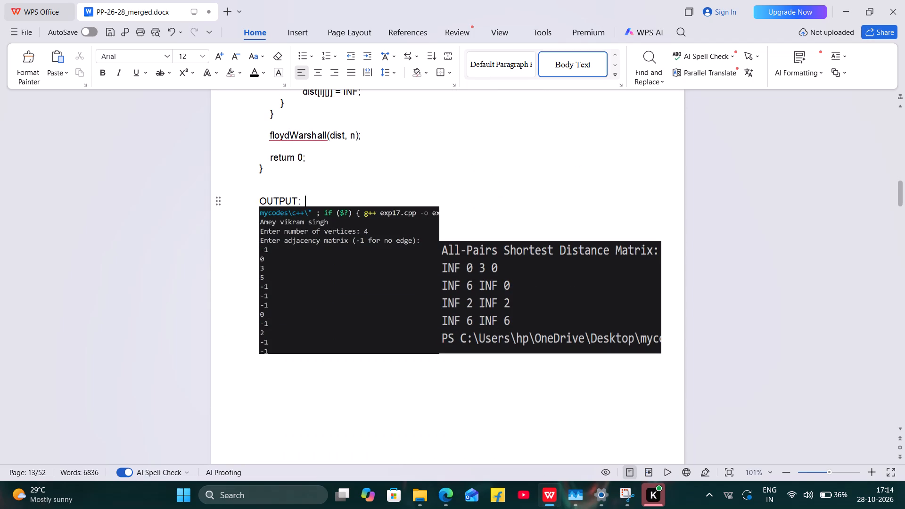
{"action": "double_click", "coordinate": [245, 255]}
{"action": "double_click", "coordinate": [271, 285]}
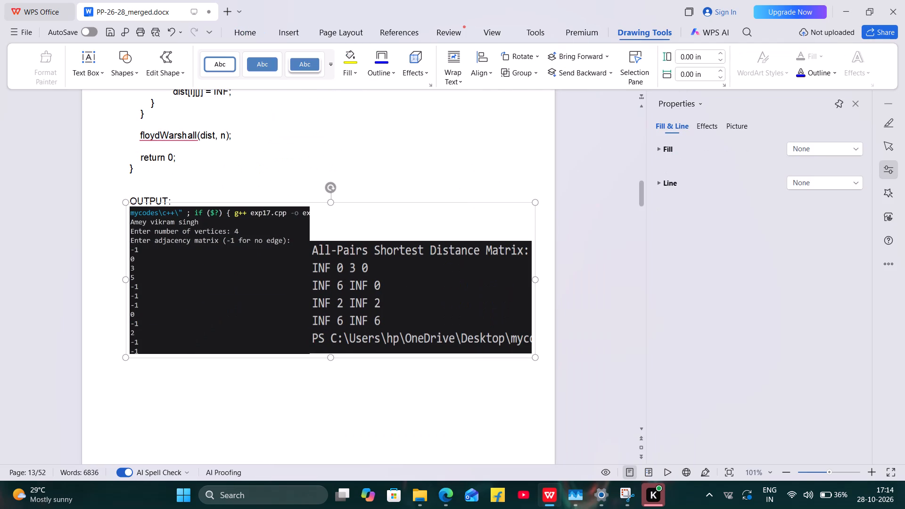
{"action": "key", "text": "ctrl+v"}
{"action": "scroll", "coordinate": [286, 295], "scroll_direction": "down", "scroll_amount": 4}
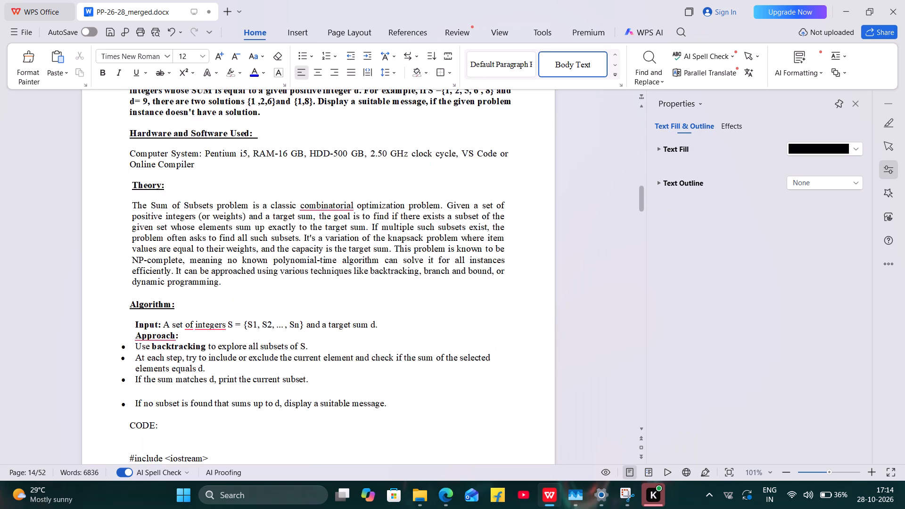
{"action": "scroll", "coordinate": [286, 295], "scroll_direction": "up", "scroll_amount": 20}
{"action": "scroll", "coordinate": [286, 295], "scroll_direction": "up", "scroll_amount": 3}
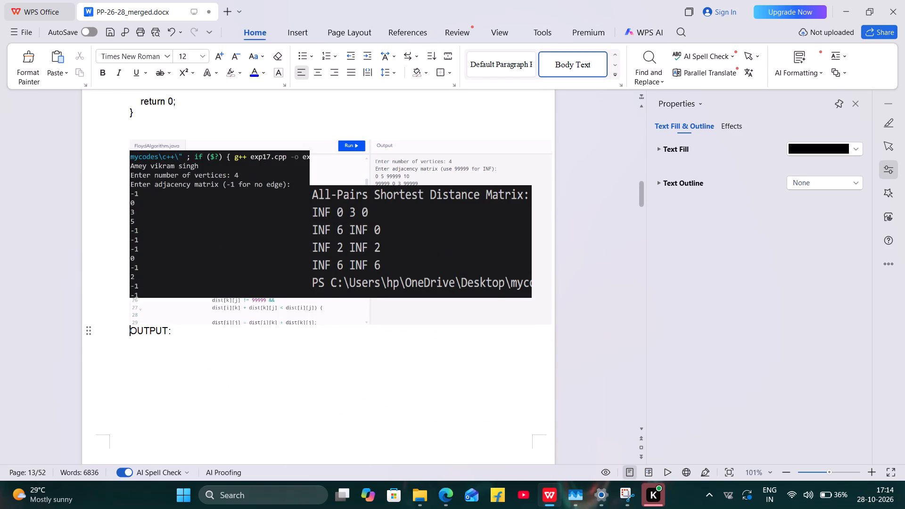
{"action": "left_click", "coordinate": [169, 243]}
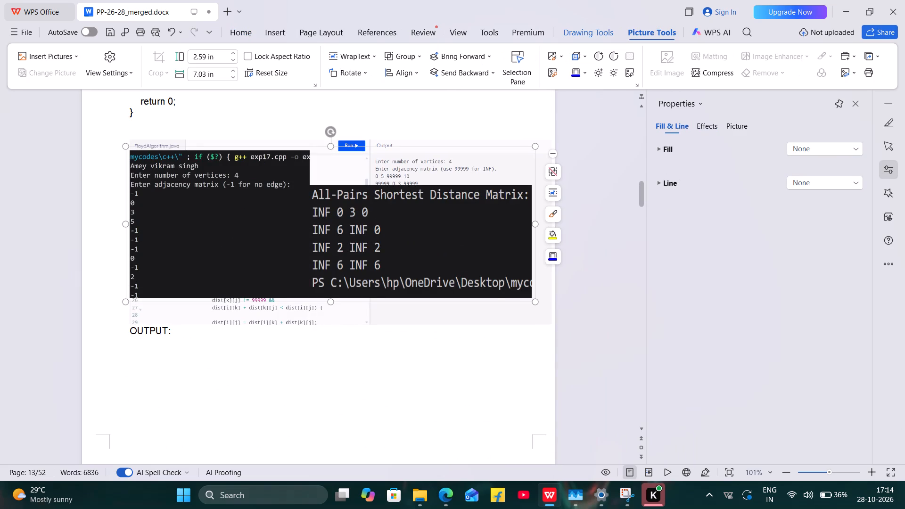
{"action": "key", "text": "BackSpace"}
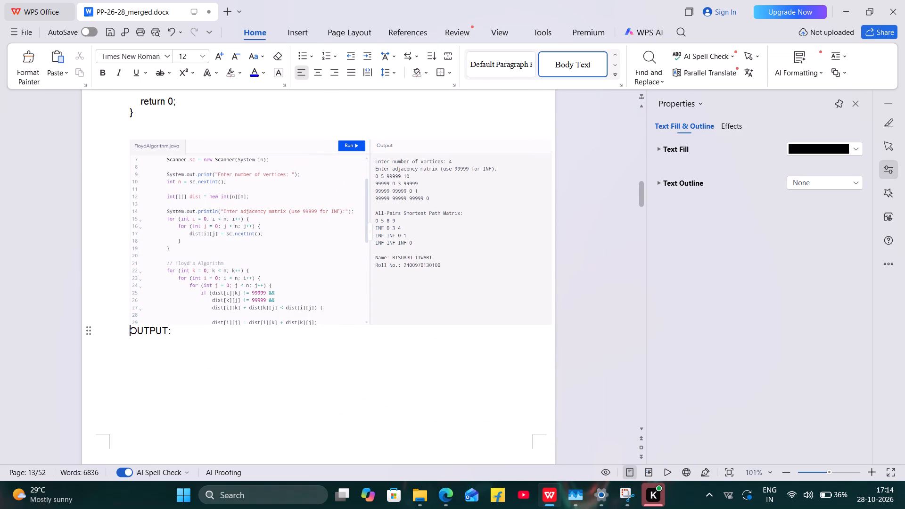
Move the OUTPUT: heading above the Floyd screenshot and add a blank line between it and the code's closing brace.
{"action": "left_click_drag", "start_coordinate": [177, 335], "coordinate": [114, 328]}
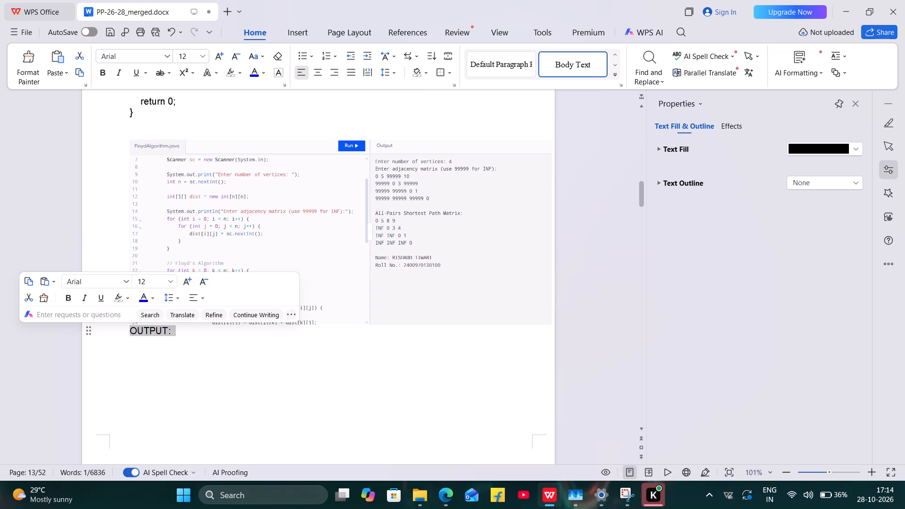
{"action": "key", "text": "ctrl+x"}
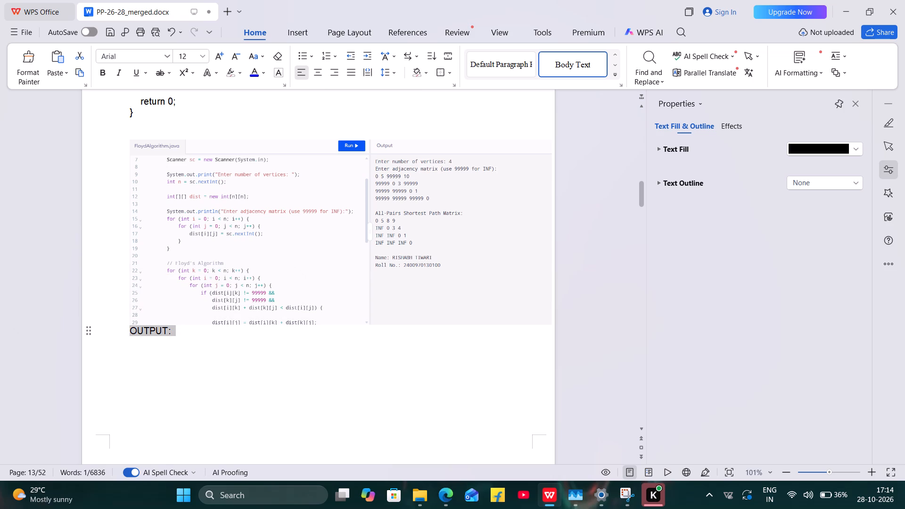
{"action": "left_click", "coordinate": [146, 118]}
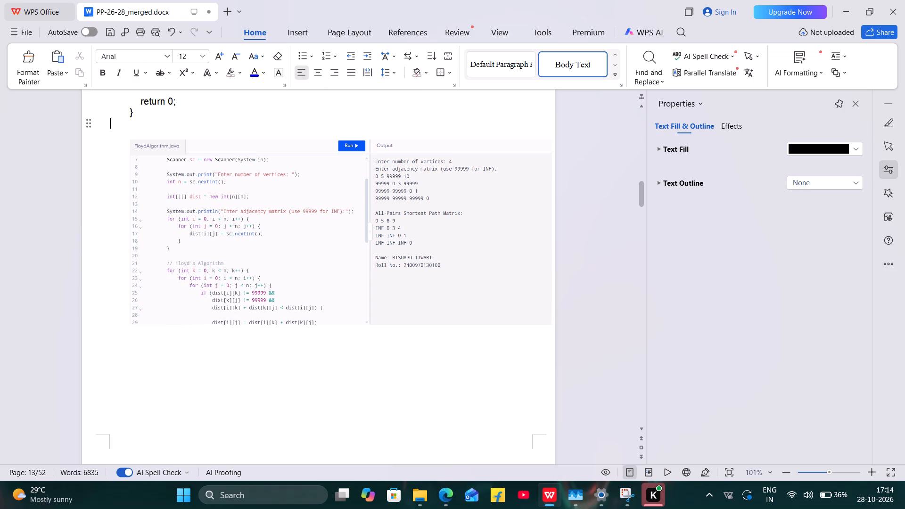
{"action": "key", "text": "ctrl+v"}
{"action": "left_click", "coordinate": [137, 115]}
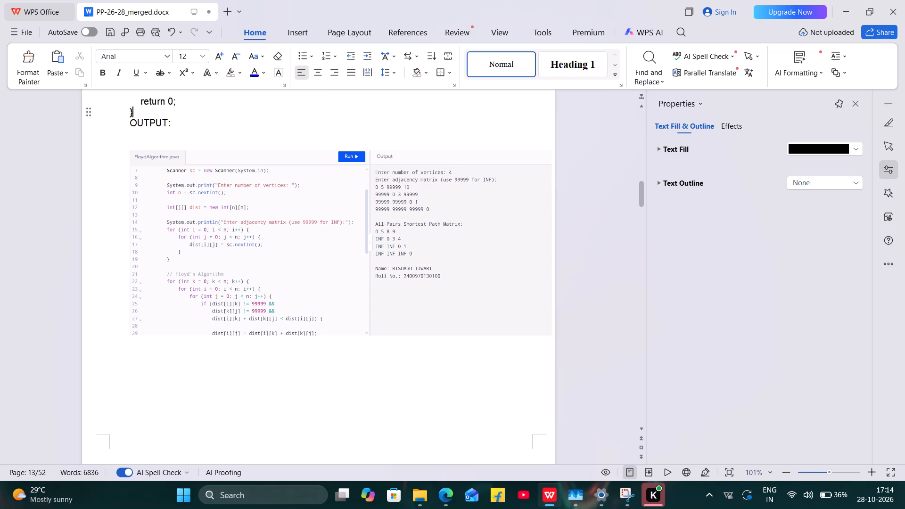
{"action": "key", "text": "Return"}
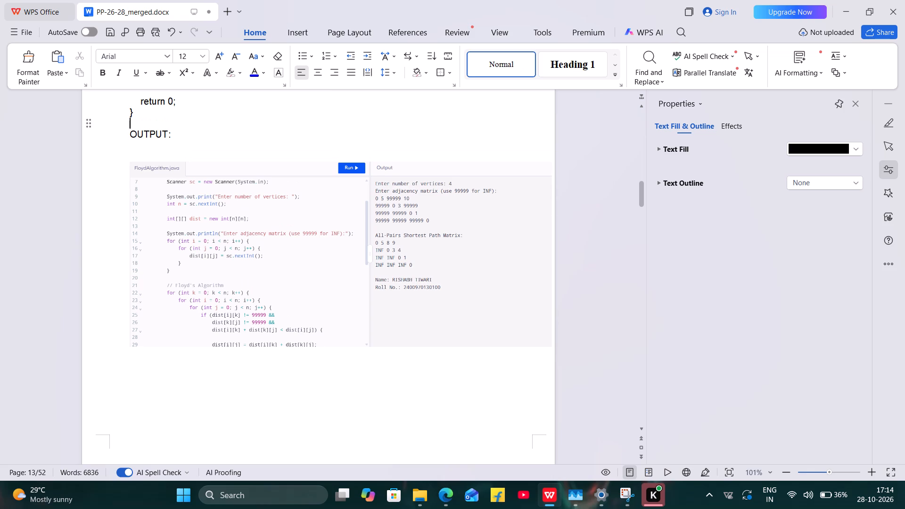
Set the font of Experiment:17's OUTPUT: heading to Times New Roman.
{"action": "left_click_drag", "start_coordinate": [171, 135], "coordinate": [103, 131]}
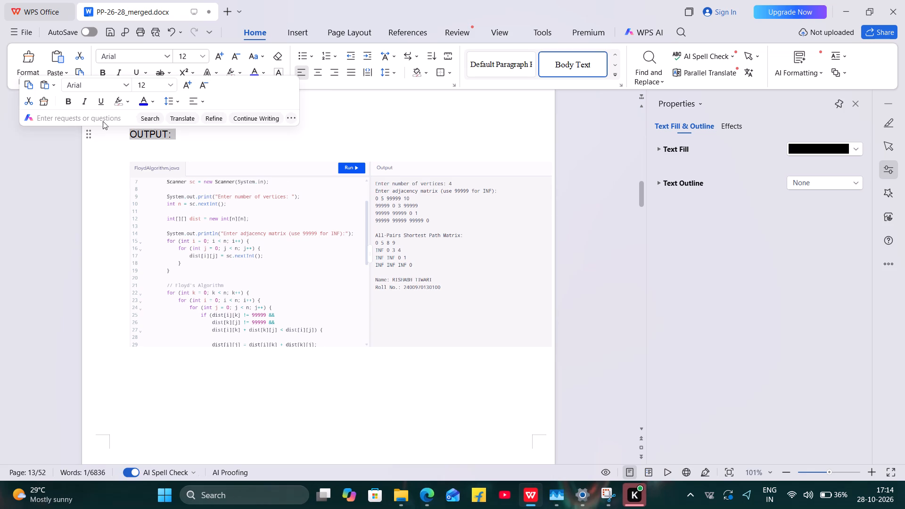
{"action": "left_click", "coordinate": [164, 54]}
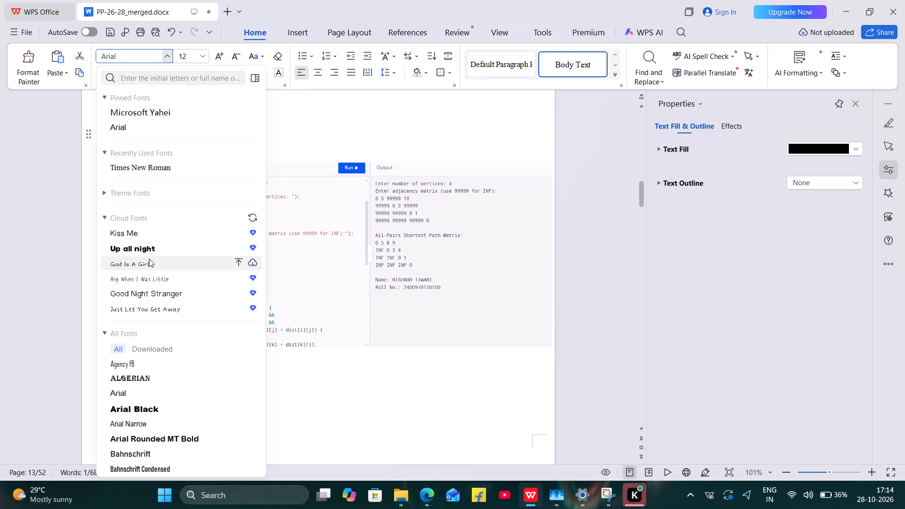
{"action": "left_click", "coordinate": [181, 163]}
{"action": "scroll", "coordinate": [190, 173], "scroll_direction": "up", "scroll_amount": 4}
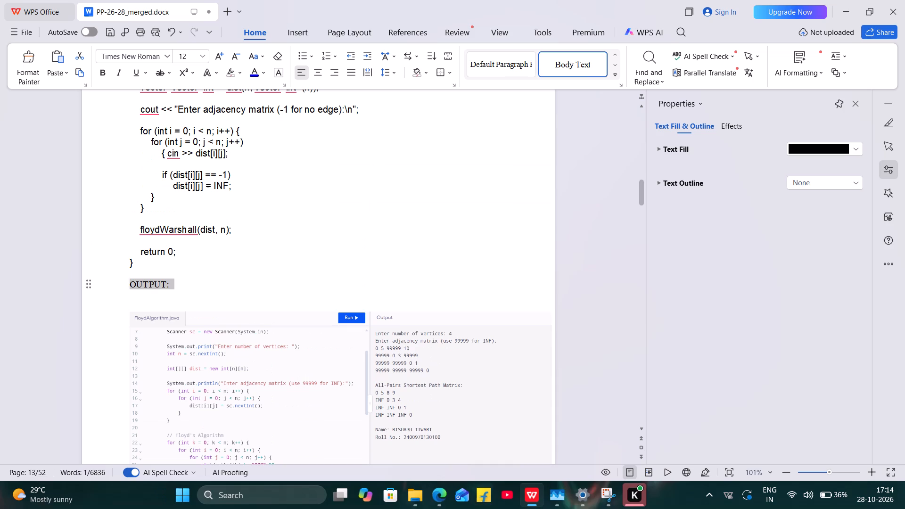
{"action": "left_click", "coordinate": [230, 257]}
Look over Experiment:17's remaining C++ Floyd code across the page break above the OUTPUT: heading.
{"action": "scroll", "coordinate": [250, 284], "scroll_direction": "up", "scroll_amount": 8}
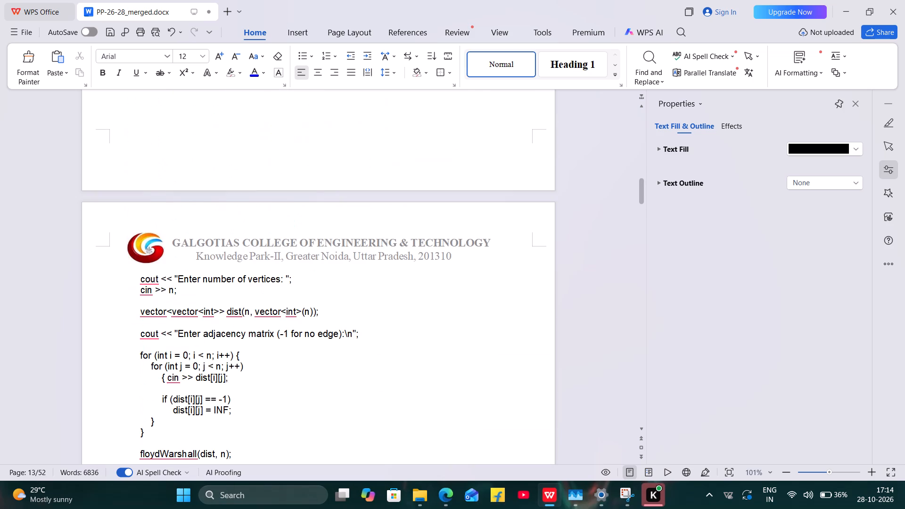
{"action": "scroll", "coordinate": [250, 284], "scroll_direction": "down", "scroll_amount": 5}
{"action": "scroll", "coordinate": [250, 284], "scroll_direction": "up", "scroll_amount": 13}
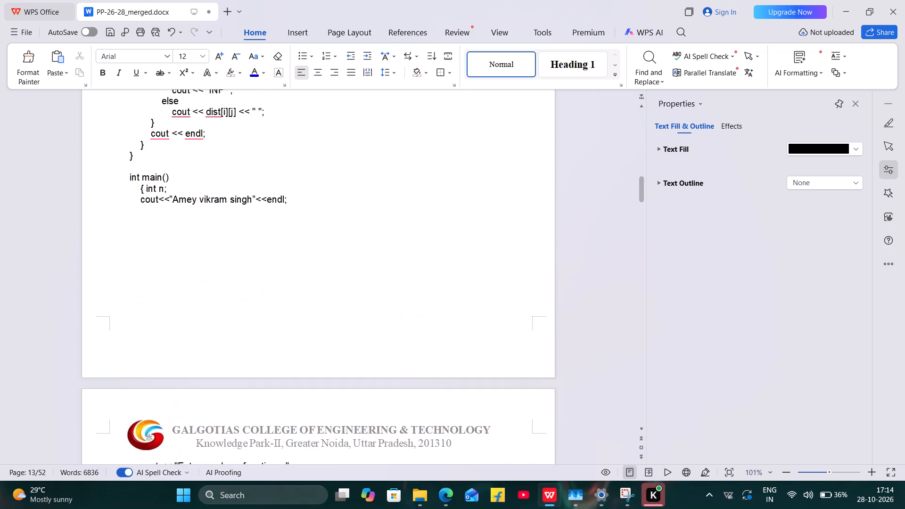
{"action": "scroll", "coordinate": [250, 284], "scroll_direction": "down", "scroll_amount": 3}
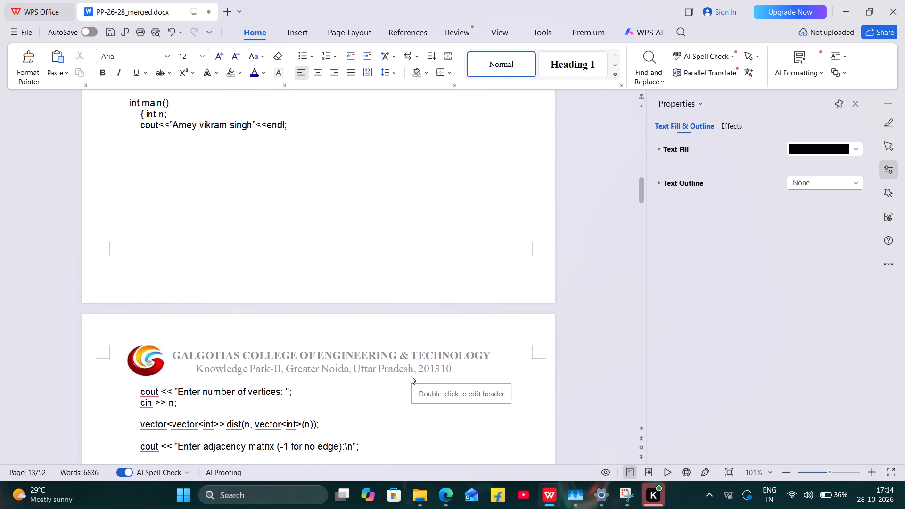
{"action": "scroll", "coordinate": [411, 376], "scroll_direction": "up", "scroll_amount": 4}
{"action": "scroll", "coordinate": [472, 140], "scroll_direction": "up", "scroll_amount": 5}
{"action": "scroll", "coordinate": [472, 140], "scroll_direction": "down", "scroll_amount": 5}
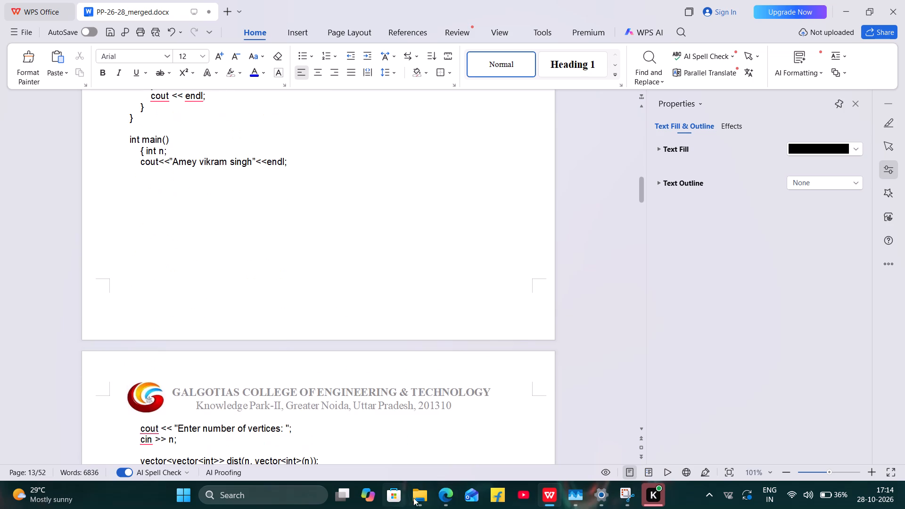
Switch to the Programiz online compiler in Edge and copy the entire FloydAlgorithm.java source code.
{"action": "left_click", "coordinate": [443, 499]}
{"action": "scroll", "coordinate": [402, 425], "scroll_direction": "down", "scroll_amount": 1}
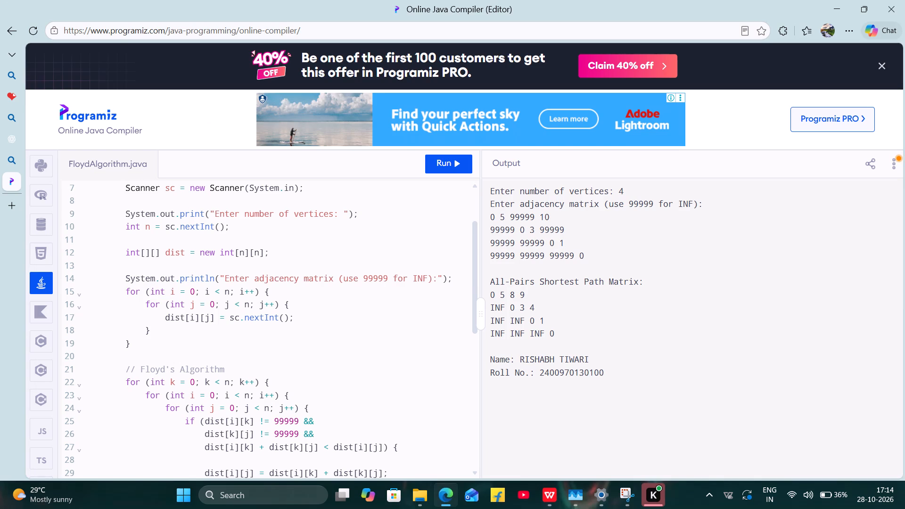
{"action": "scroll", "coordinate": [402, 425], "scroll_direction": "down", "scroll_amount": 7}
{"action": "scroll", "coordinate": [293, 418], "scroll_direction": "down", "scroll_amount": 5}
{"action": "left_click_drag", "start_coordinate": [107, 413], "coordinate": [107, 413]}
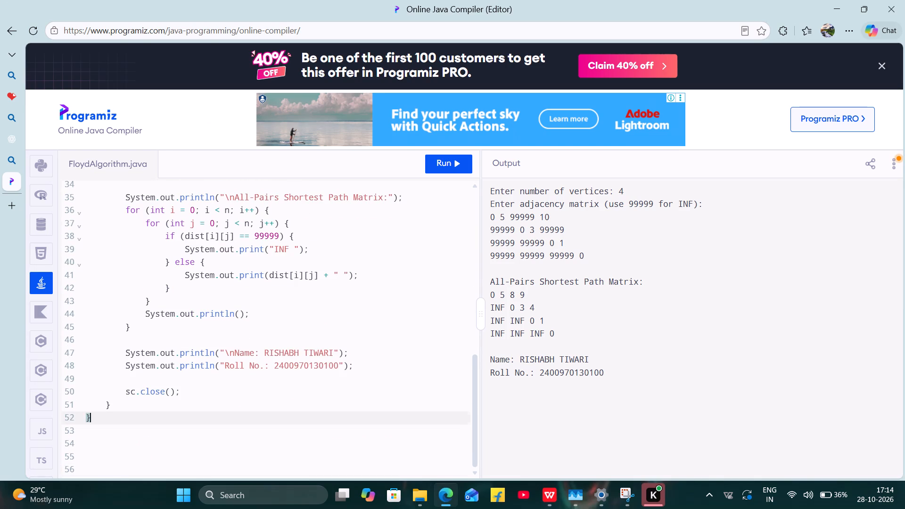
{"action": "left_click_drag", "start_coordinate": [107, 413], "coordinate": [75, 71]}
{"action": "key", "text": "ctrl+c"}
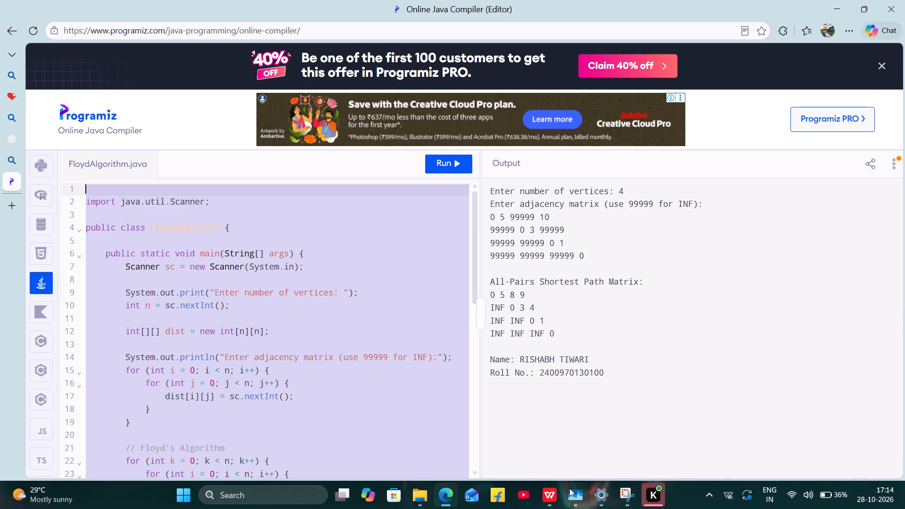
Back in the WPS document, delete Experiment:17's C++ Floyd code between the CODE: and OUTPUT: headings.
{"action": "left_click", "coordinate": [543, 488]}
{"action": "scroll", "coordinate": [302, 278], "scroll_direction": "down", "scroll_amount": 9}
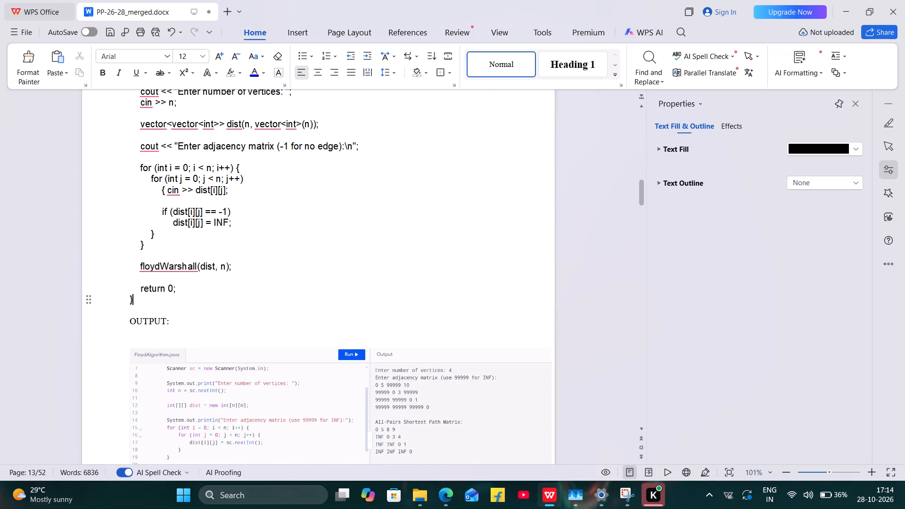
{"action": "left_click_drag", "start_coordinate": [134, 301], "coordinate": [105, 92]}
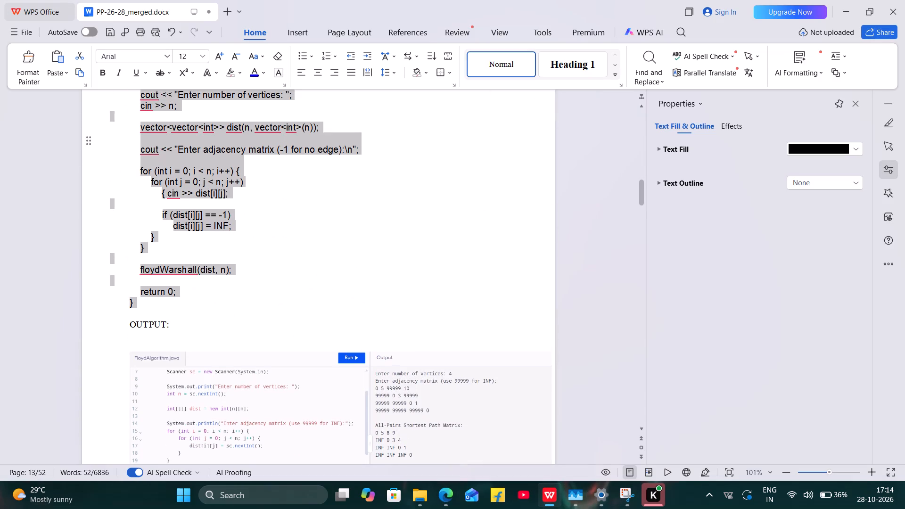
{"action": "left_click_drag", "start_coordinate": [105, 92], "coordinate": [152, 91]}
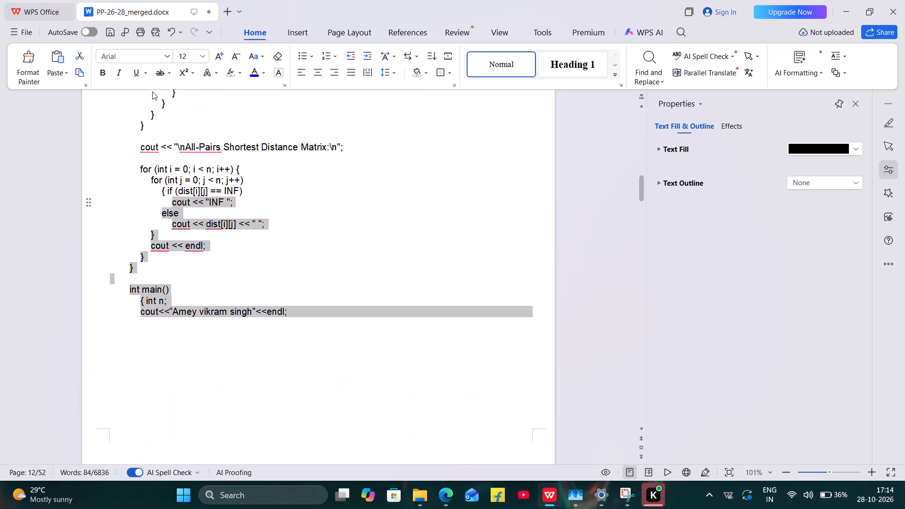
{"action": "left_click_drag", "start_coordinate": [152, 91], "coordinate": [143, 320]}
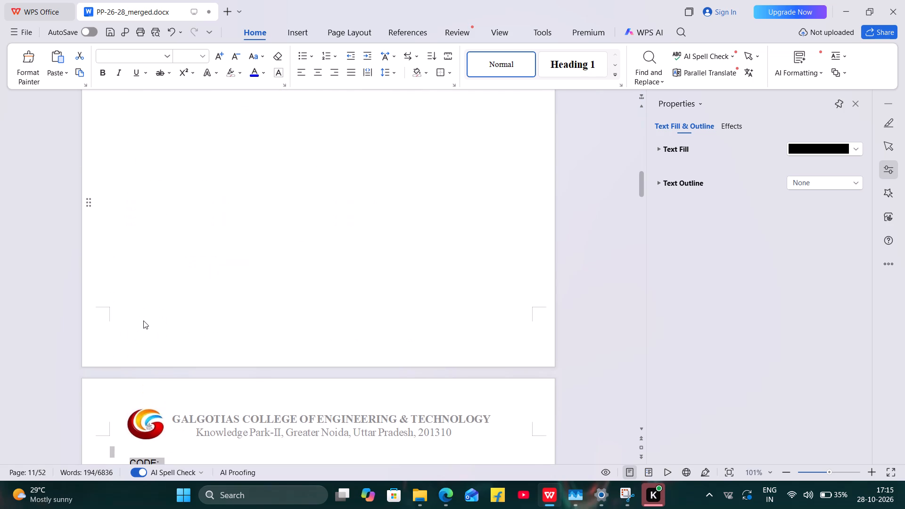
{"action": "left_click_drag", "start_coordinate": [143, 320], "coordinate": [136, 398]}
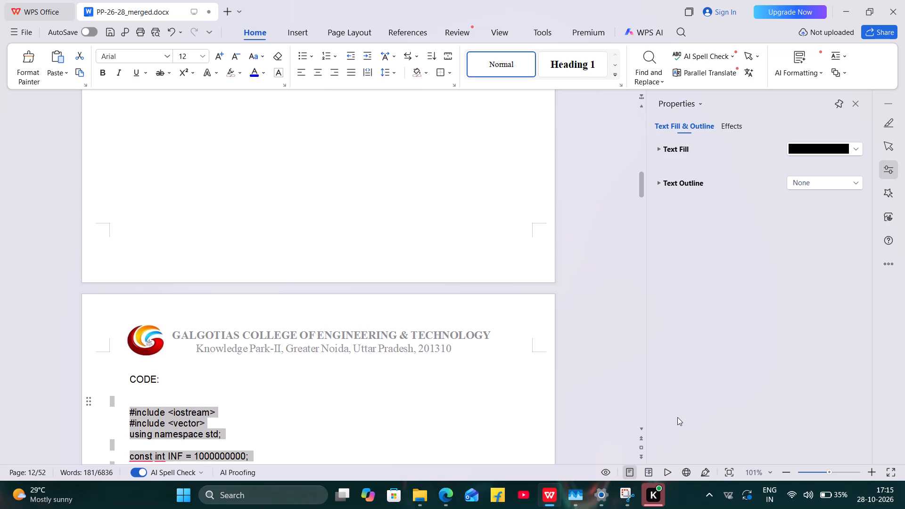
{"action": "key", "text": "v"}
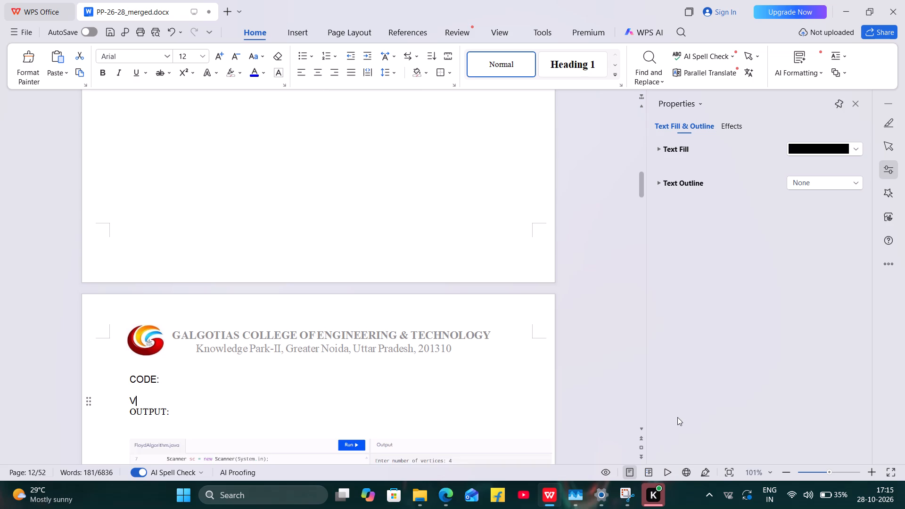
{"action": "key", "text": "BackSpace"}
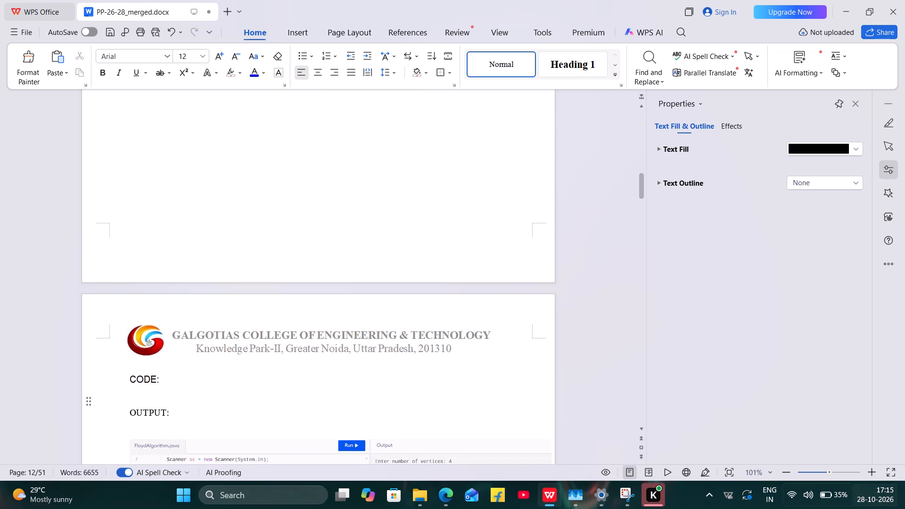
Copy the full FloydAlgorithm.java code from the Edge compiler again and paste it under the CODE: heading in the WPS document.
{"action": "left_click", "coordinate": [443, 499]}
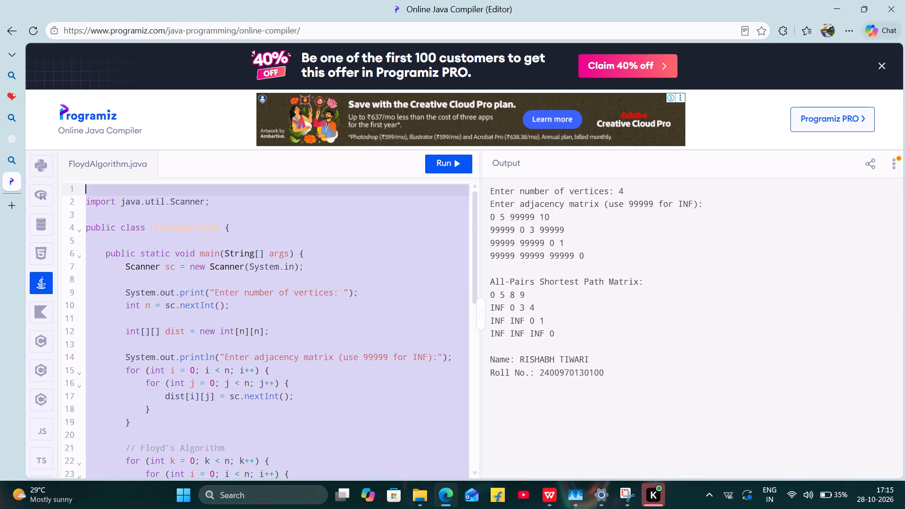
{"action": "key", "text": "v"}
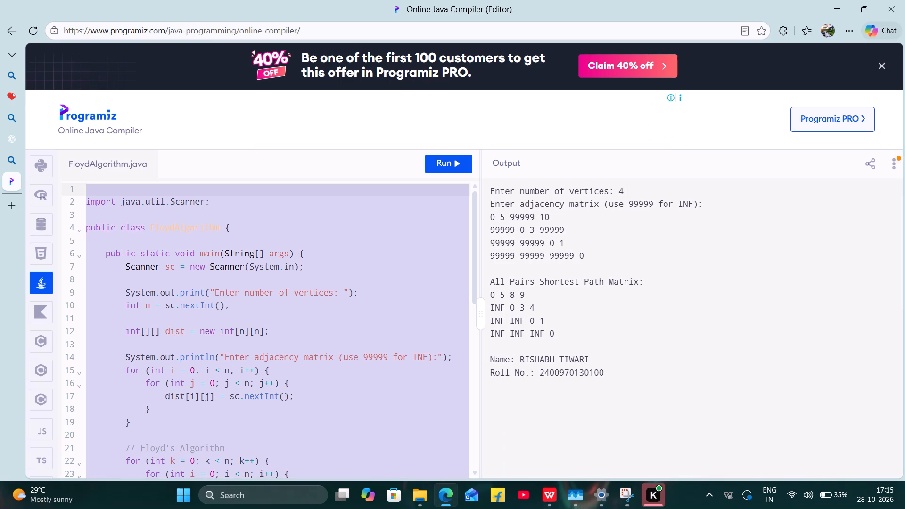
{"action": "scroll", "coordinate": [325, 415], "scroll_direction": "down", "scroll_amount": 1}
{"action": "key", "text": "BackSpace"}
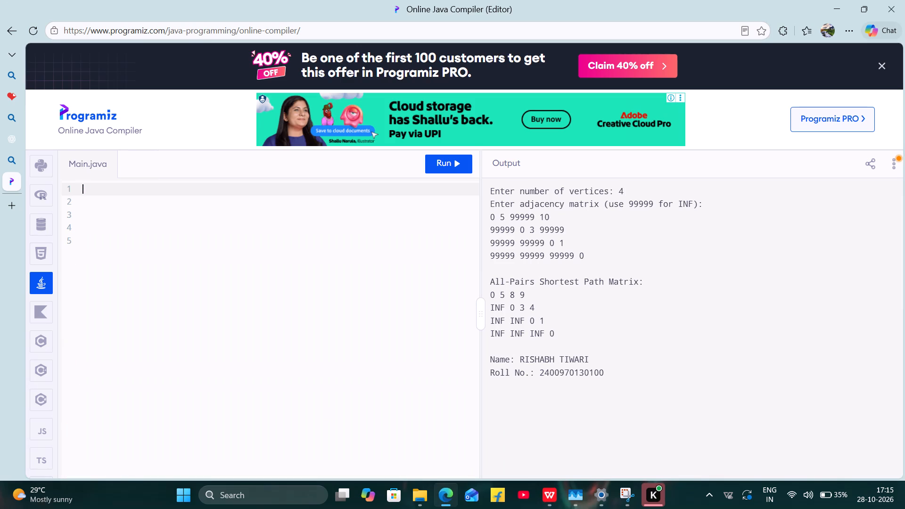
{"action": "key", "text": "ctrl+z"}
{"action": "key", "text": "ctrl+z"}
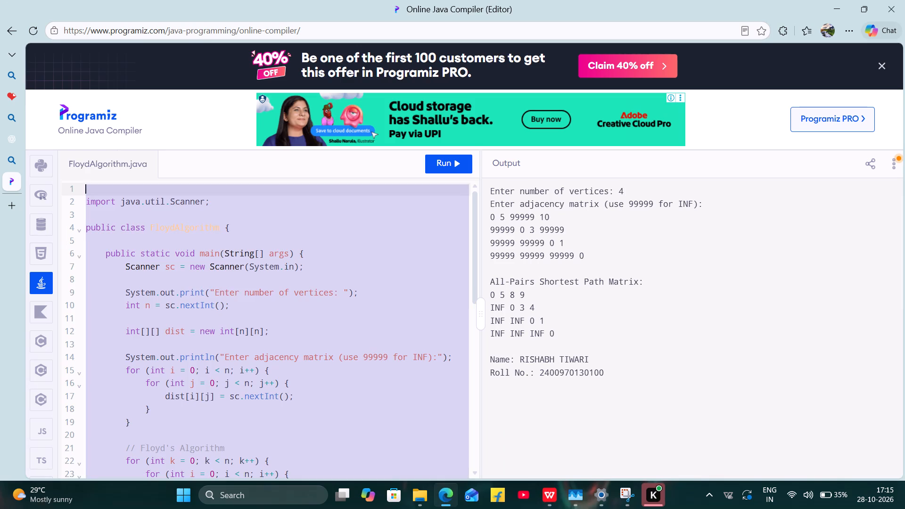
{"action": "key", "text": "ctrl+c"}
{"action": "left_click", "coordinate": [557, 498]}
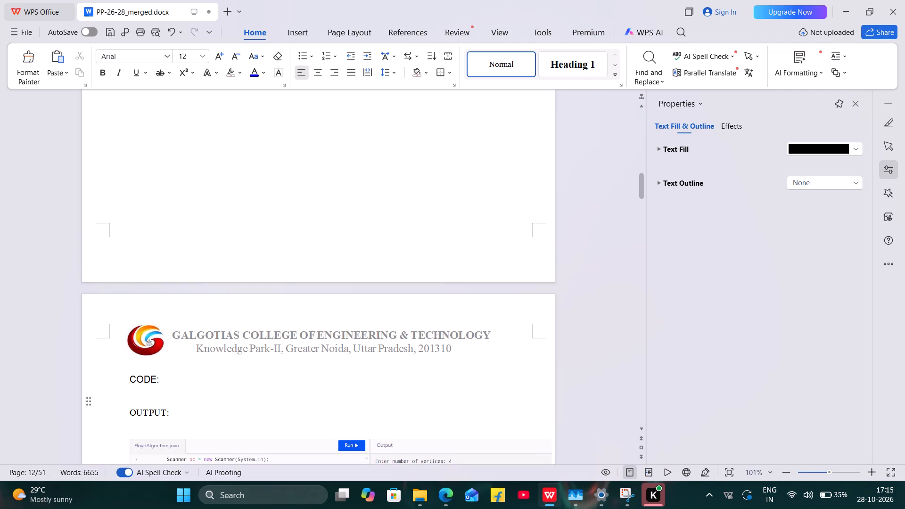
{"action": "key", "text": "ctrl+v"}
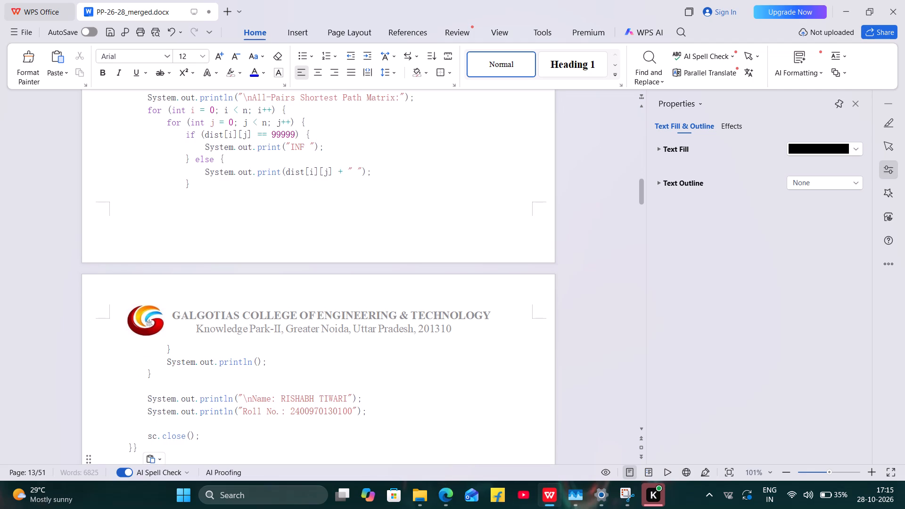
Set the font of all the pasted Java Floyd code to Times New Roman.
{"action": "scroll", "coordinate": [372, 378], "scroll_direction": "down", "scroll_amount": 10}
{"action": "scroll", "coordinate": [271, 255], "scroll_direction": "up", "scroll_amount": 1}
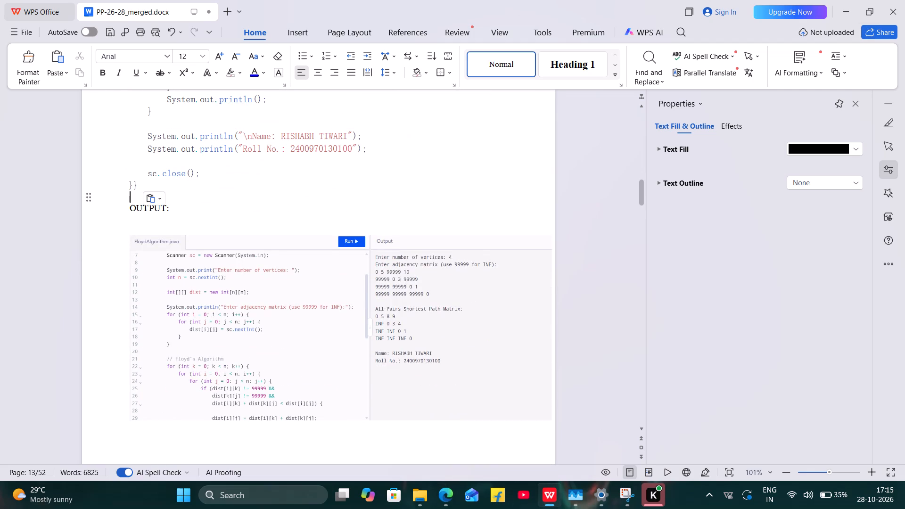
{"action": "left_click_drag", "start_coordinate": [142, 180], "coordinate": [94, 85]}
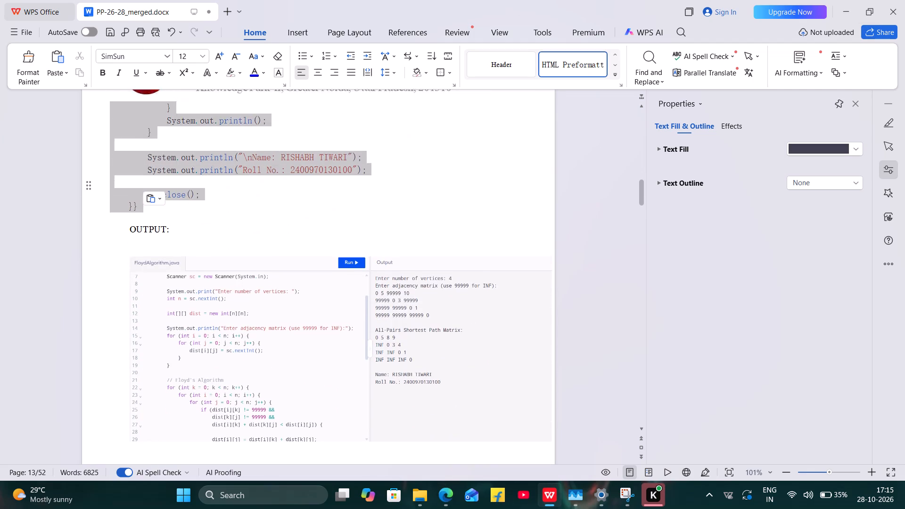
{"action": "left_click_drag", "start_coordinate": [94, 85], "coordinate": [93, 96]}
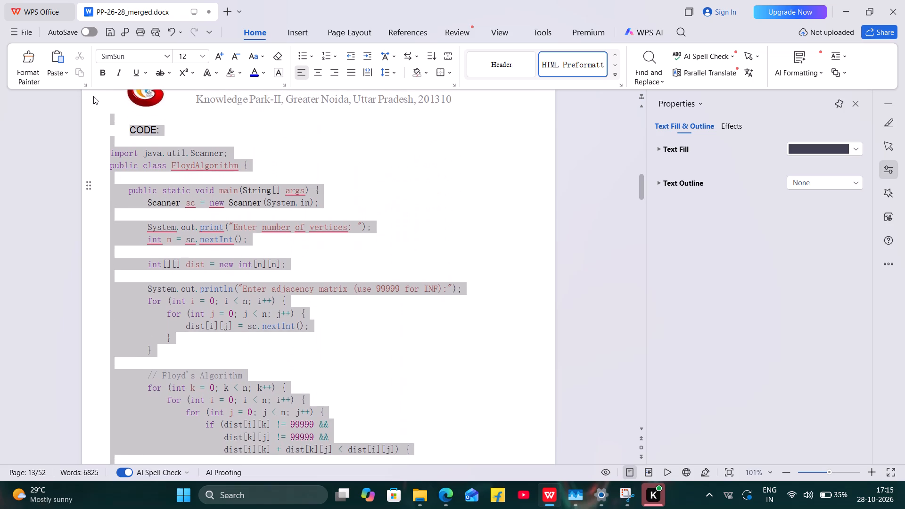
{"action": "left_click_drag", "start_coordinate": [93, 96], "coordinate": [106, 162]}
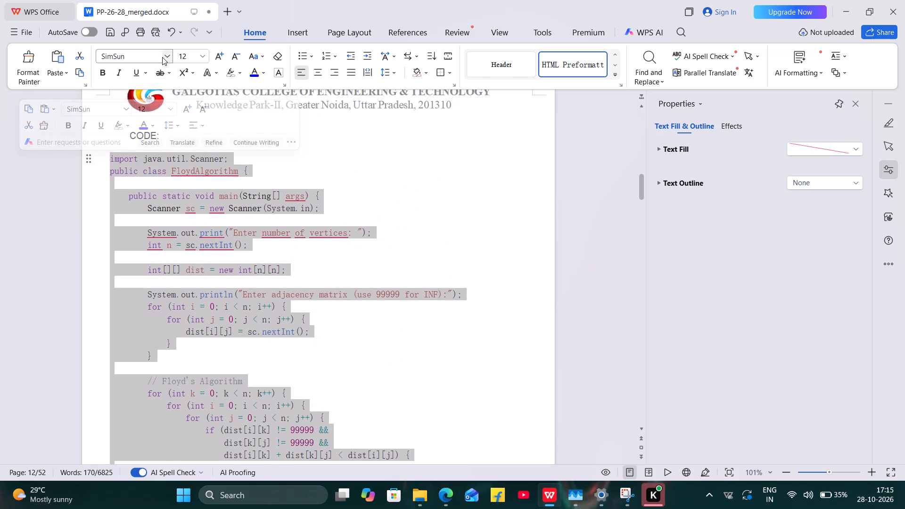
{"action": "left_click", "coordinate": [162, 57]}
{"action": "left_click", "coordinate": [155, 170]}
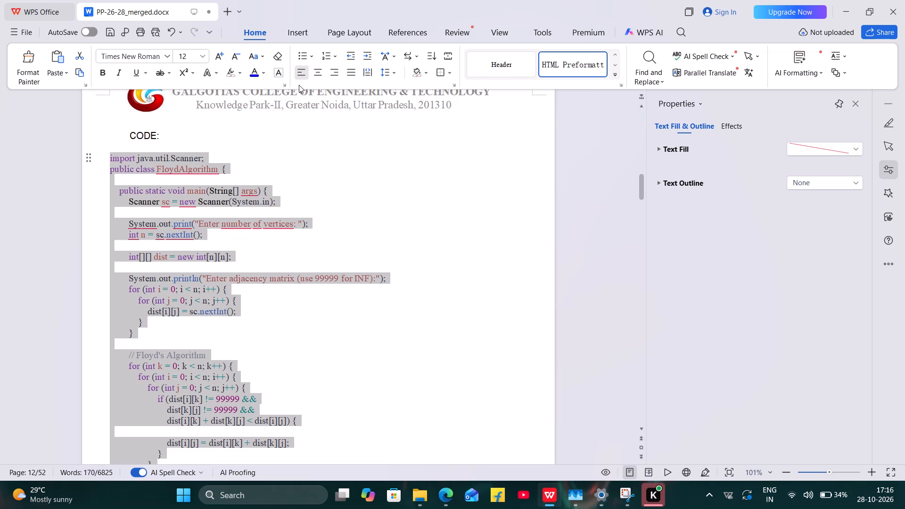
Justify the selected Java Floyd code and set its text colour to black.
{"action": "left_click", "coordinate": [355, 70]}
{"action": "left_click", "coordinate": [263, 74]}
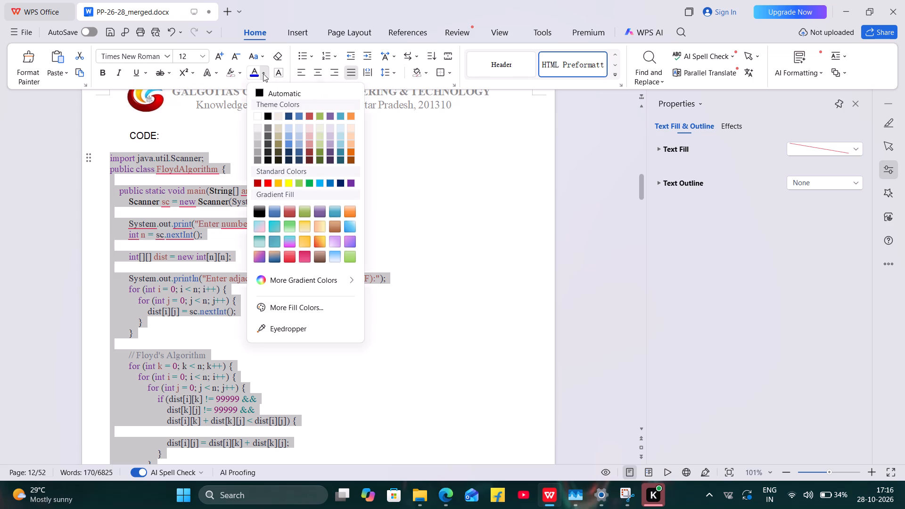
{"action": "left_click", "coordinate": [267, 113]}
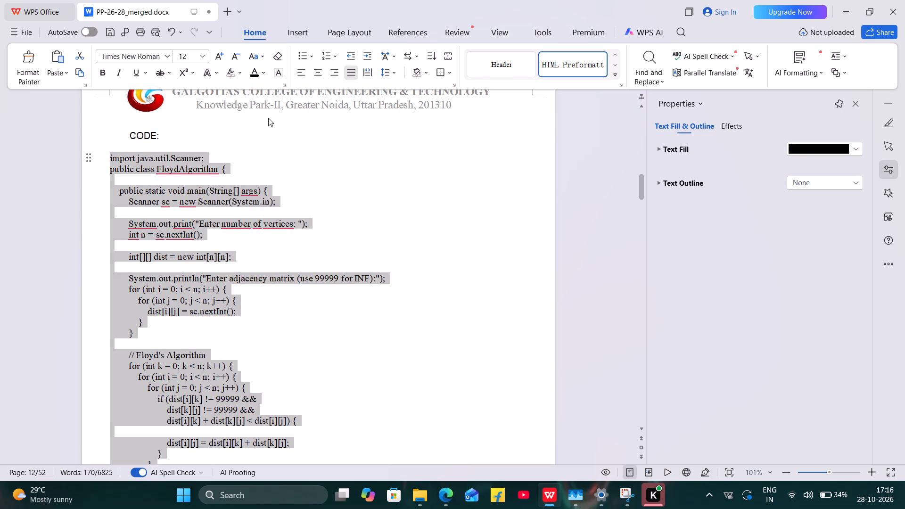
Check the formatted Java Floyd code from its first line through to the OUTPUT: heading and screenshot.
{"action": "scroll", "coordinate": [274, 149], "scroll_direction": "down", "scroll_amount": 12}
{"action": "scroll", "coordinate": [267, 240], "scroll_direction": "down", "scroll_amount": 4}
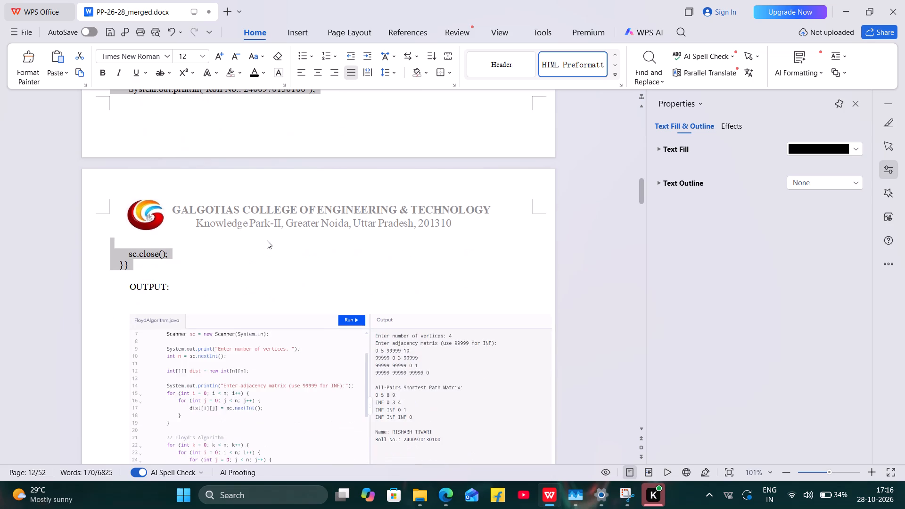
{"action": "scroll", "coordinate": [267, 241], "scroll_direction": "up", "scroll_amount": 19}
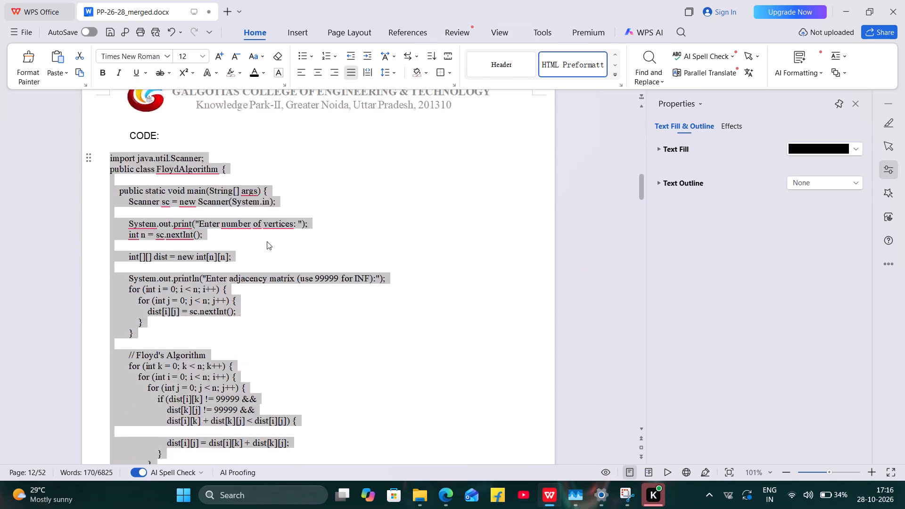
Set the font of the CODE: heading above the Java Floyd code to Times New Roman.
{"action": "scroll", "coordinate": [267, 241], "scroll_direction": "up", "scroll_amount": 4}
{"action": "left_click", "coordinate": [161, 288]}
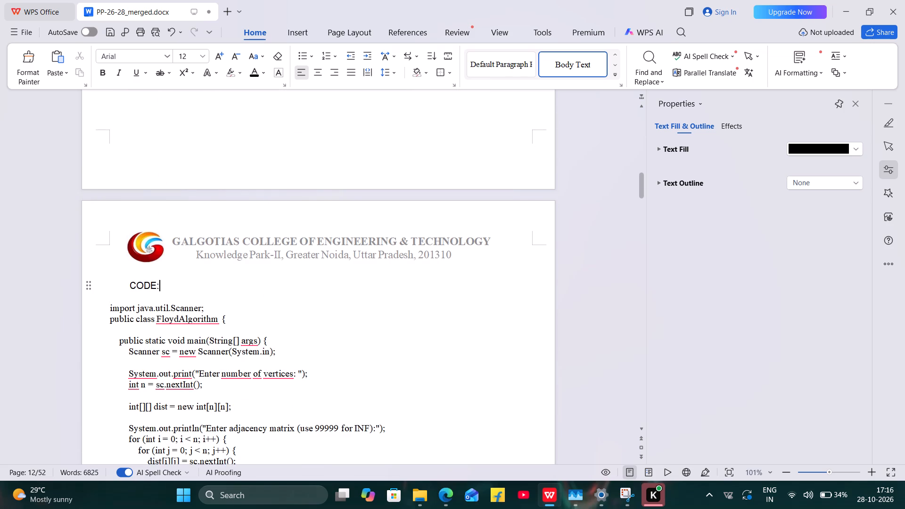
{"action": "left_click_drag", "start_coordinate": [161, 288], "coordinate": [113, 294]}
{"action": "left_click", "coordinate": [162, 287]}
{"action": "left_click_drag", "start_coordinate": [162, 286], "coordinate": [74, 289]}
{"action": "left_click", "coordinate": [163, 56]}
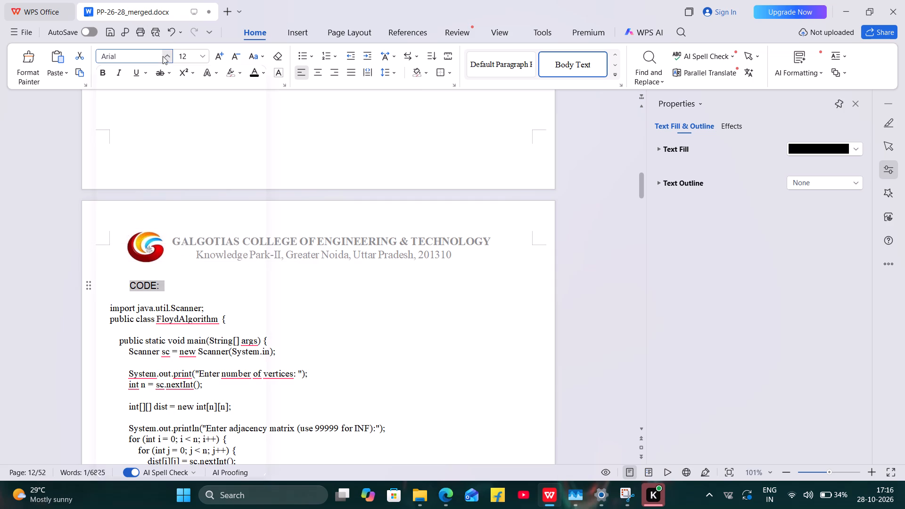
{"action": "left_click", "coordinate": [160, 171]}
Try to remove the empty space below the "starting city 0" line on the page before the CODE: heading.
{"action": "scroll", "coordinate": [264, 175], "scroll_direction": "up", "scroll_amount": 3}
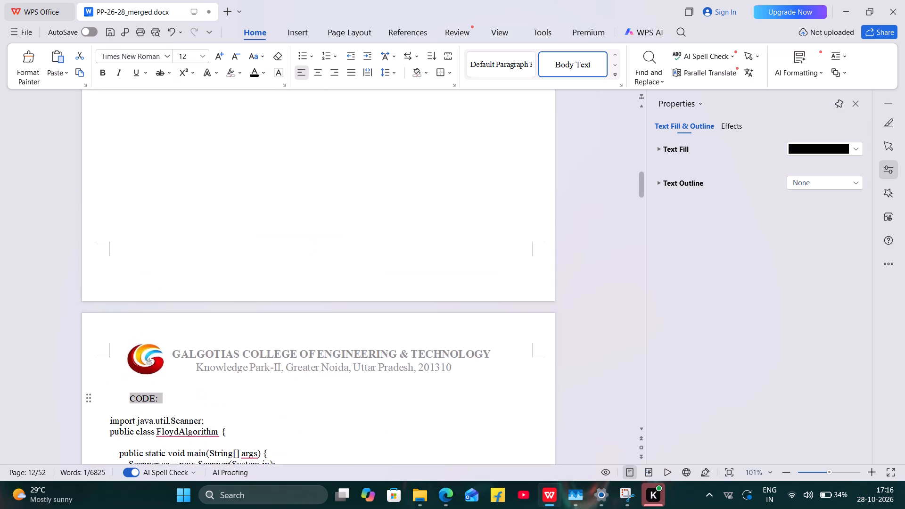
{"action": "scroll", "coordinate": [264, 174], "scroll_direction": "up", "scroll_amount": 9}
{"action": "scroll", "coordinate": [270, 264], "scroll_direction": "down", "scroll_amount": 8}
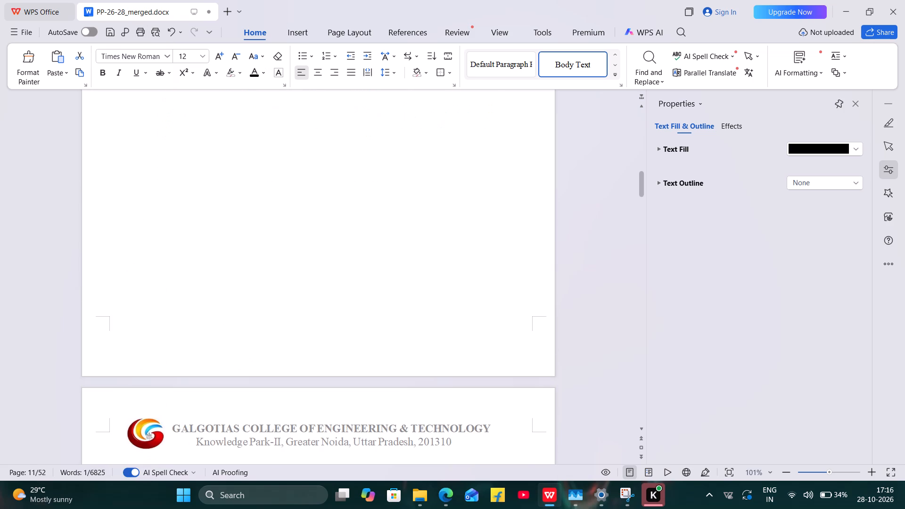
{"action": "left_click", "coordinate": [151, 347]}
{"action": "key", "text": "BackSpace"}
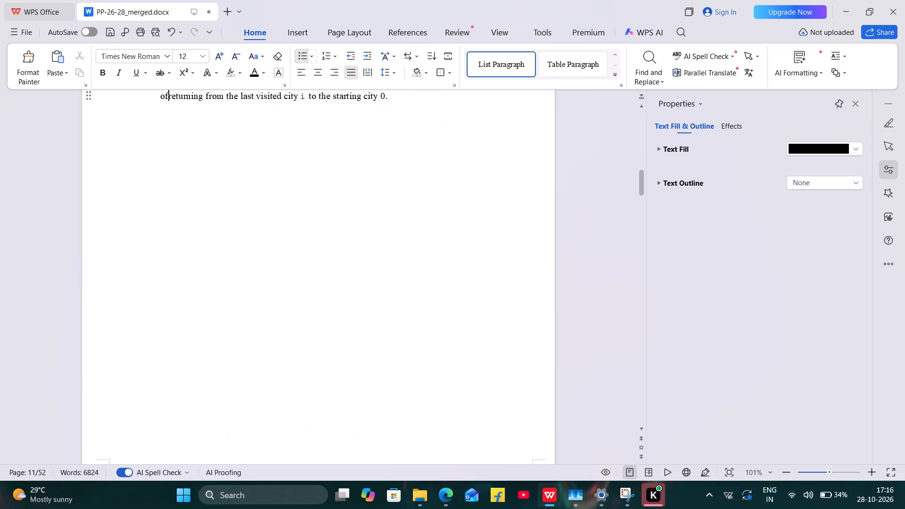
{"action": "key", "text": "BackSpace"}
{"action": "scroll", "coordinate": [161, 338], "scroll_direction": "up", "scroll_amount": 2}
{"action": "scroll", "coordinate": [170, 378], "scroll_direction": "down", "scroll_amount": 6}
{"action": "left_click", "coordinate": [172, 349]}
{"action": "left_click", "coordinate": [322, 216]}
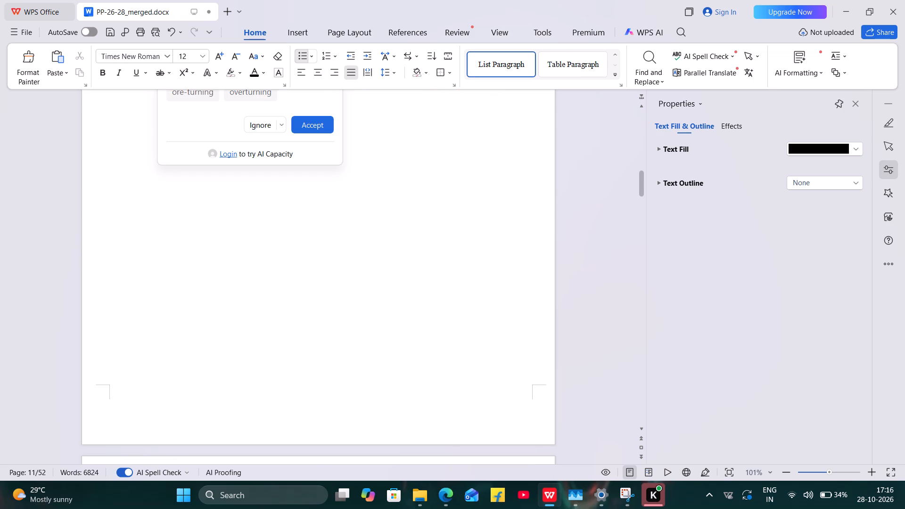
{"action": "scroll", "coordinate": [322, 216], "scroll_direction": "up", "scroll_amount": 1}
{"action": "scroll", "coordinate": [322, 216], "scroll_direction": "down", "scroll_amount": 12}
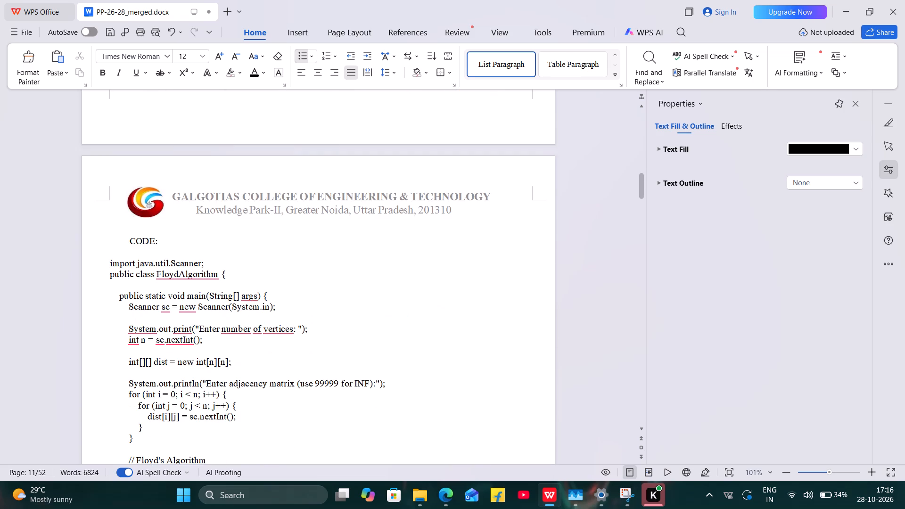
Move the CODE: heading and the entire Java Floyd code to a new line directly below the "starting city 0" line.
{"action": "left_click_drag", "start_coordinate": [123, 234], "coordinate": [224, 486]}
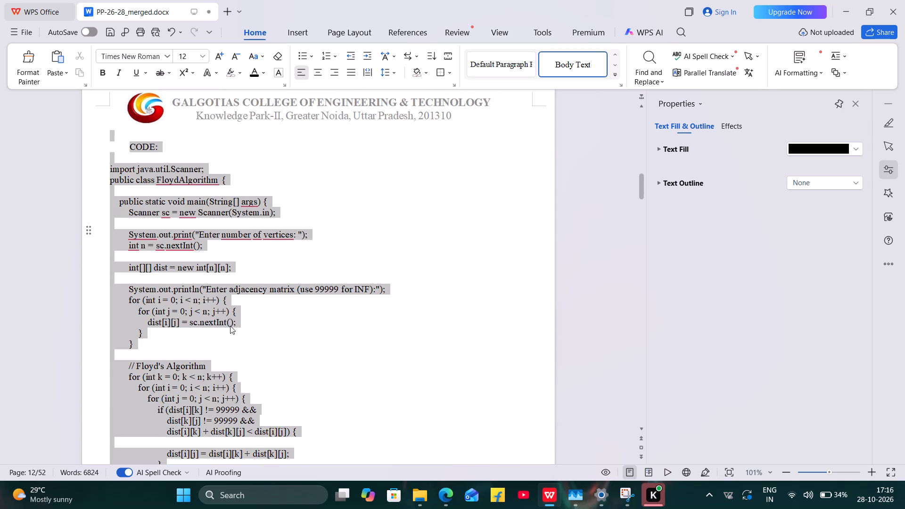
{"action": "scroll", "coordinate": [270, 222], "scroll_direction": "down", "scroll_amount": 10}
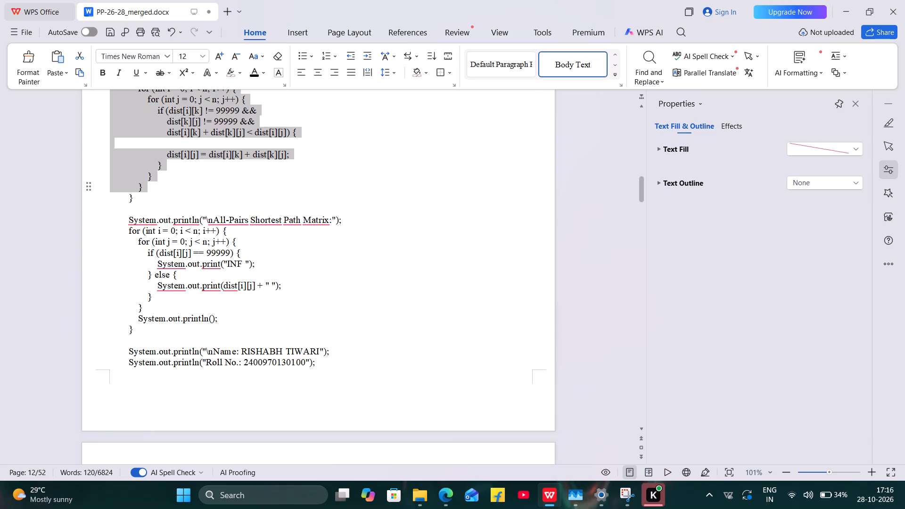
{"action": "scroll", "coordinate": [291, 349], "scroll_direction": "down", "scroll_amount": 9}
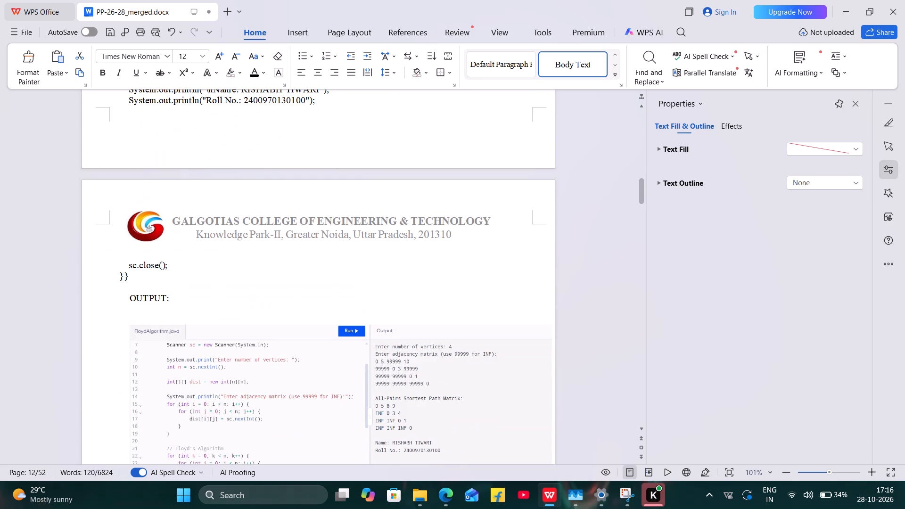
{"action": "left_click_drag", "start_coordinate": [144, 288], "coordinate": [115, 70]}
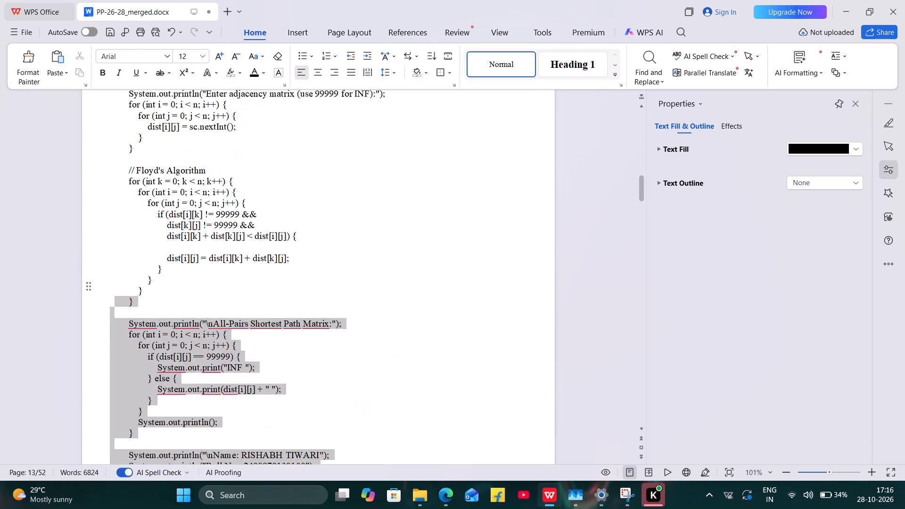
{"action": "left_click_drag", "start_coordinate": [115, 70], "coordinate": [128, 203]}
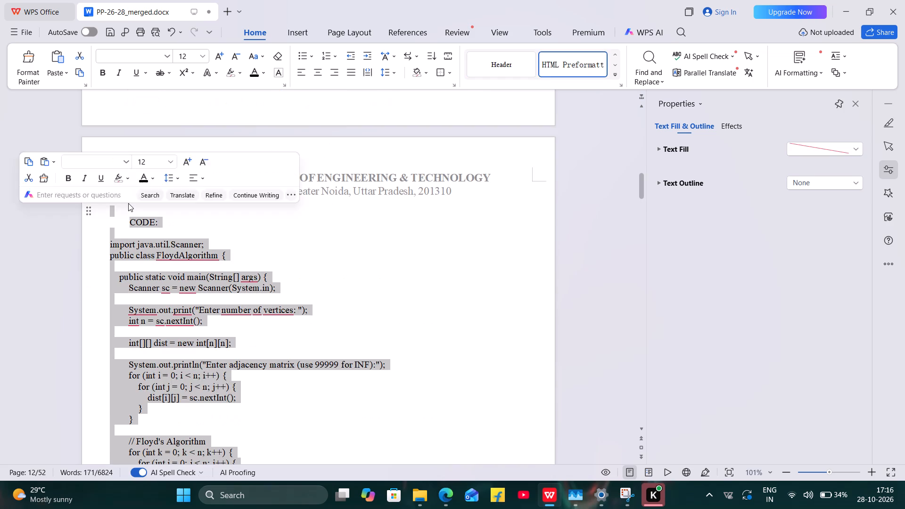
{"action": "key", "text": "ctrl+x"}
{"action": "scroll", "coordinate": [128, 203], "scroll_direction": "up", "scroll_amount": 18}
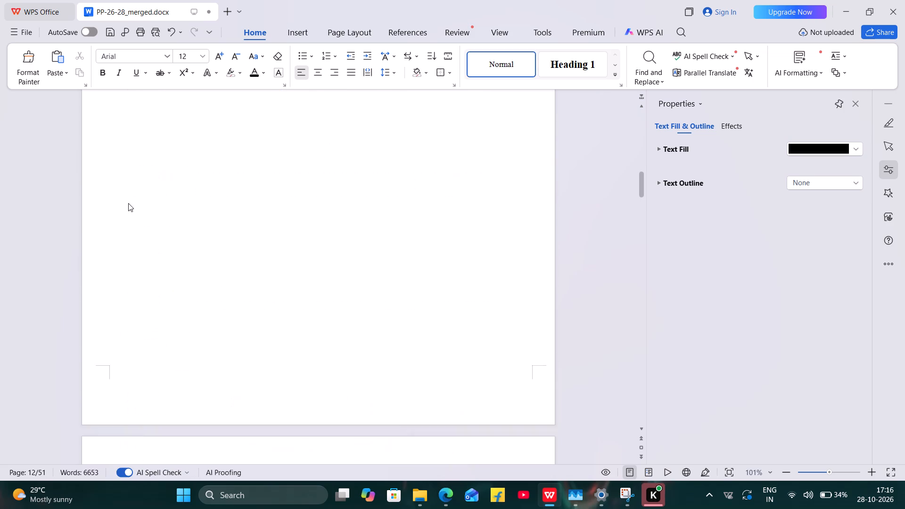
{"action": "scroll", "coordinate": [128, 203], "scroll_direction": "up", "scroll_amount": 6}
{"action": "left_click", "coordinate": [406, 256]}
{"action": "left_click", "coordinate": [403, 269]}
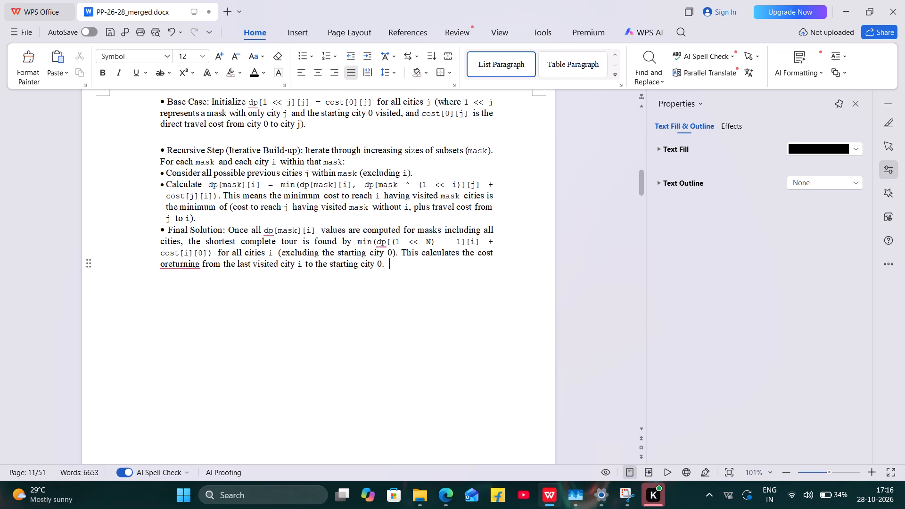
{"action": "key", "text": "Return"}
{"action": "key", "text": "ctrl+v"}
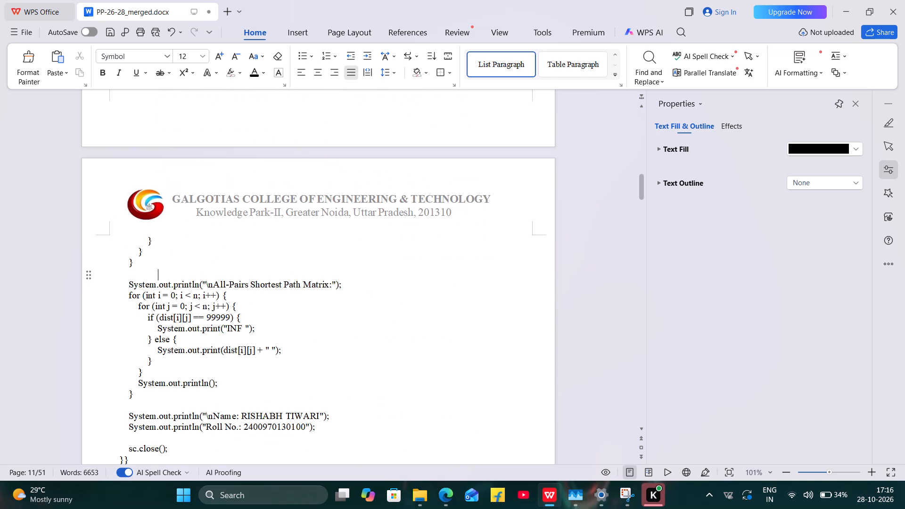
Cut the OUTPUT: heading and the Floyd output screenshot from the page following the code.
{"action": "scroll", "coordinate": [179, 256], "scroll_direction": "up", "scroll_amount": 20}
{"action": "scroll", "coordinate": [179, 256], "scroll_direction": "up", "scroll_amount": 4}
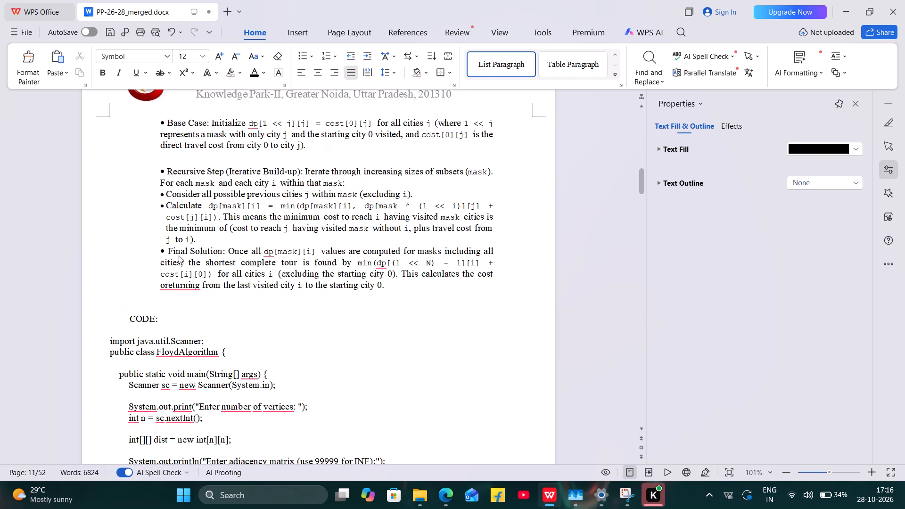
{"action": "scroll", "coordinate": [513, 331], "scroll_direction": "down", "scroll_amount": 12}
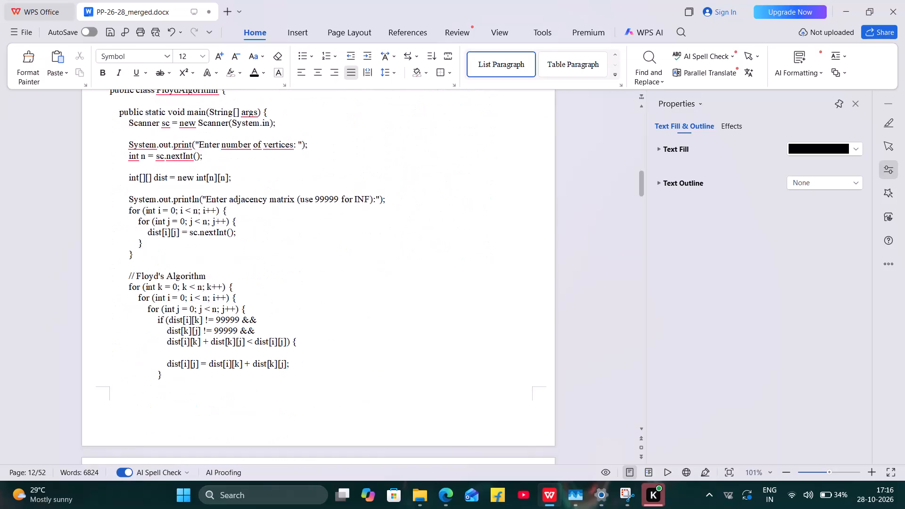
{"action": "scroll", "coordinate": [513, 331], "scroll_direction": "down", "scroll_amount": 20}
{"action": "scroll", "coordinate": [513, 331], "scroll_direction": "down", "scroll_amount": 8}
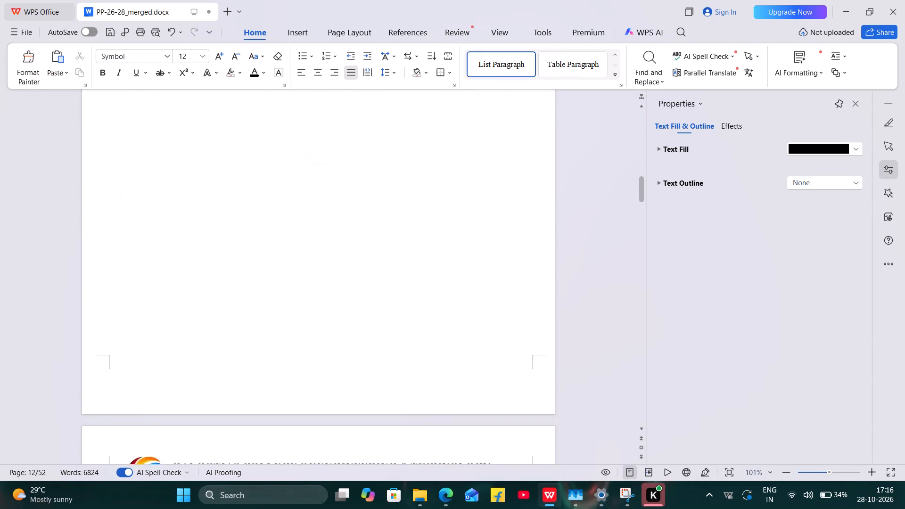
{"action": "scroll", "coordinate": [513, 331], "scroll_direction": "down", "scroll_amount": 12}
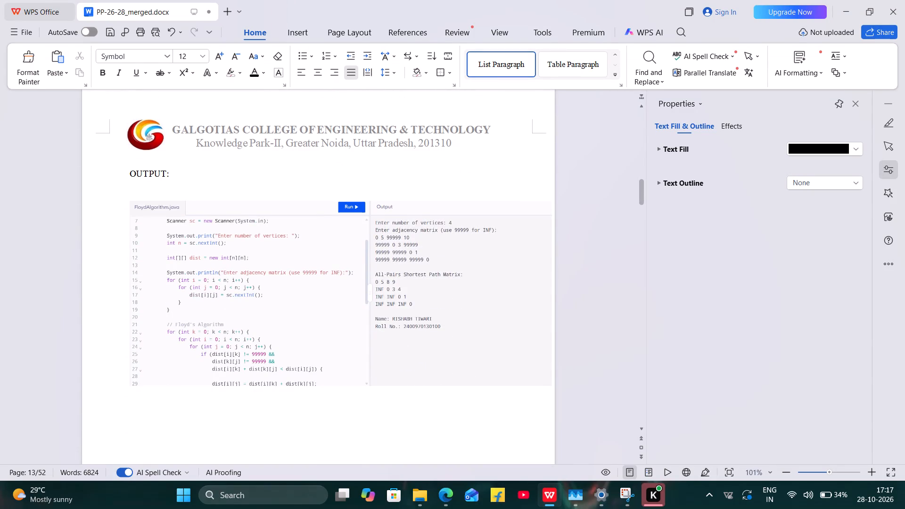
{"action": "left_click_drag", "start_coordinate": [122, 174], "coordinate": [443, 466]}
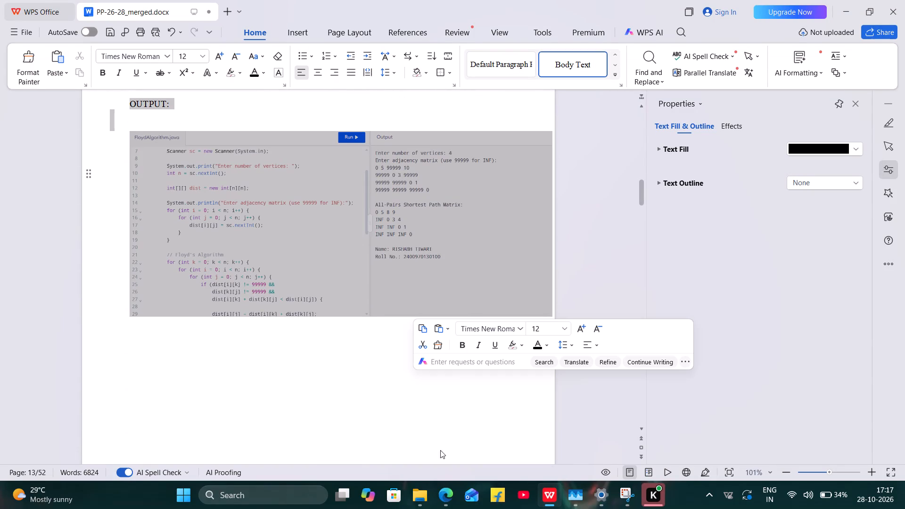
{"action": "key", "text": "ctrl+x"}
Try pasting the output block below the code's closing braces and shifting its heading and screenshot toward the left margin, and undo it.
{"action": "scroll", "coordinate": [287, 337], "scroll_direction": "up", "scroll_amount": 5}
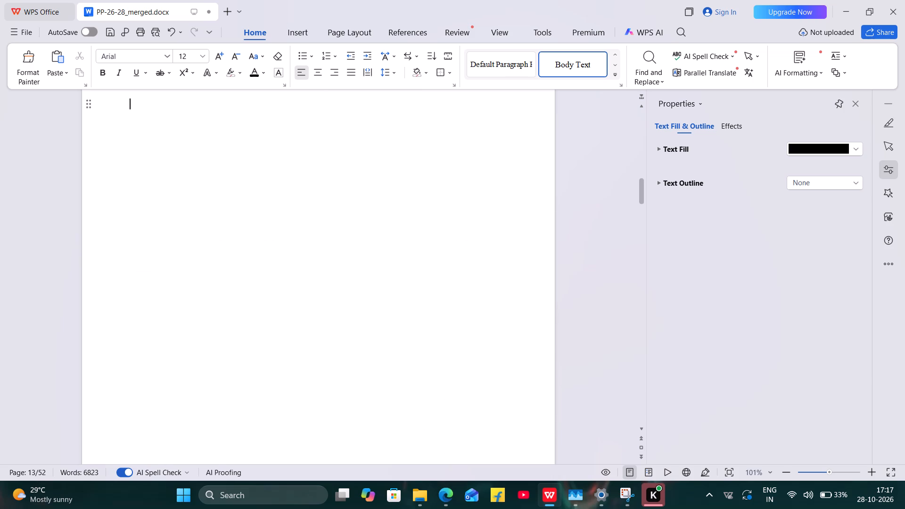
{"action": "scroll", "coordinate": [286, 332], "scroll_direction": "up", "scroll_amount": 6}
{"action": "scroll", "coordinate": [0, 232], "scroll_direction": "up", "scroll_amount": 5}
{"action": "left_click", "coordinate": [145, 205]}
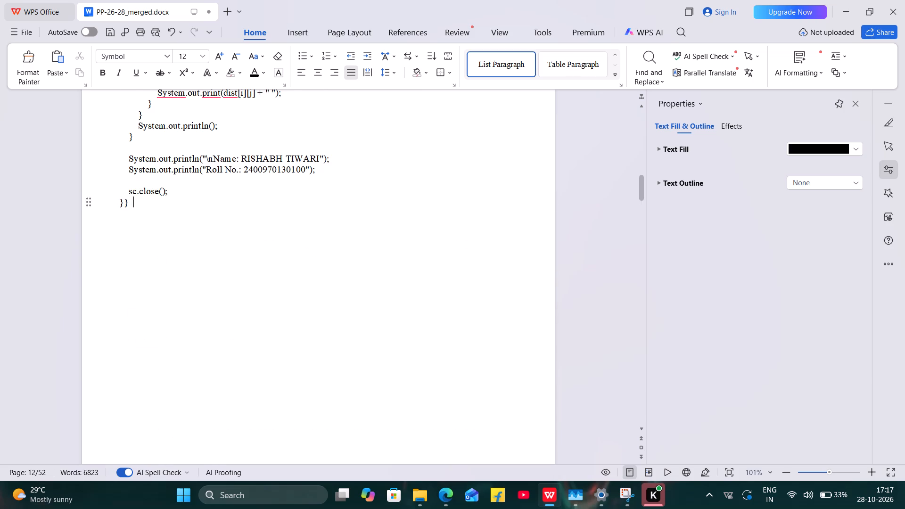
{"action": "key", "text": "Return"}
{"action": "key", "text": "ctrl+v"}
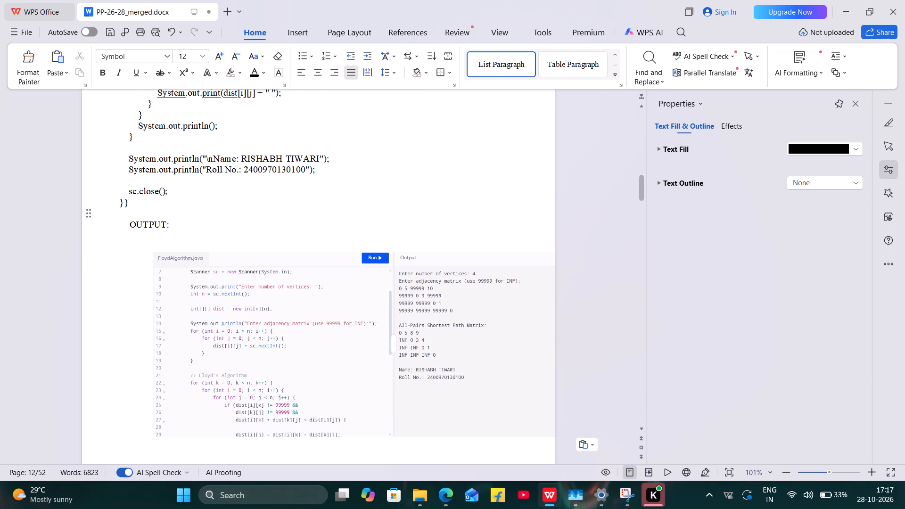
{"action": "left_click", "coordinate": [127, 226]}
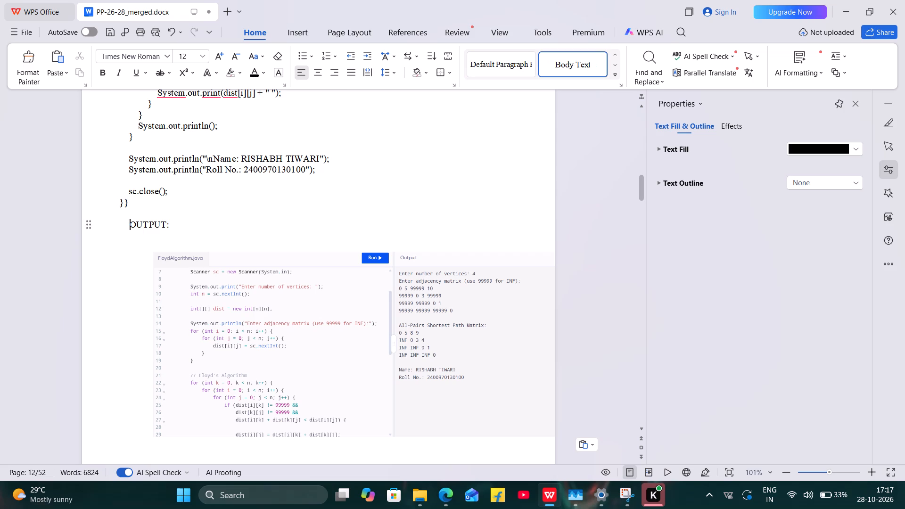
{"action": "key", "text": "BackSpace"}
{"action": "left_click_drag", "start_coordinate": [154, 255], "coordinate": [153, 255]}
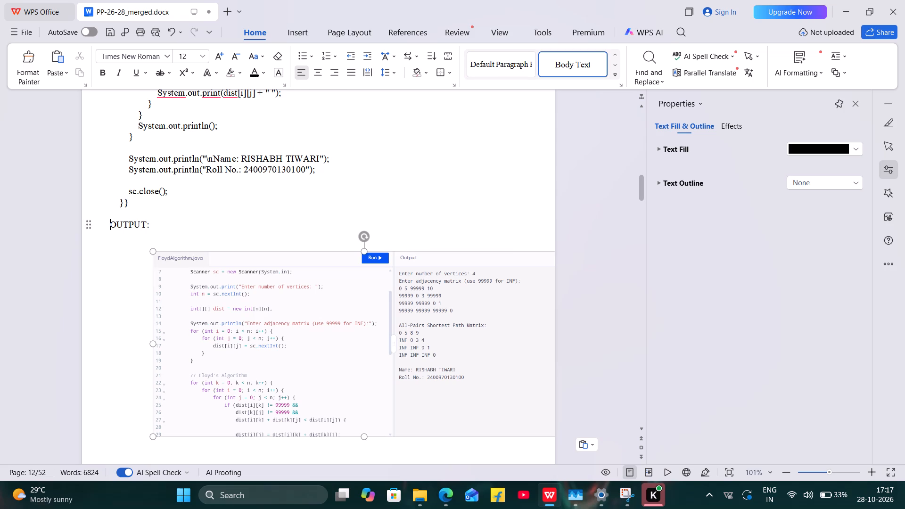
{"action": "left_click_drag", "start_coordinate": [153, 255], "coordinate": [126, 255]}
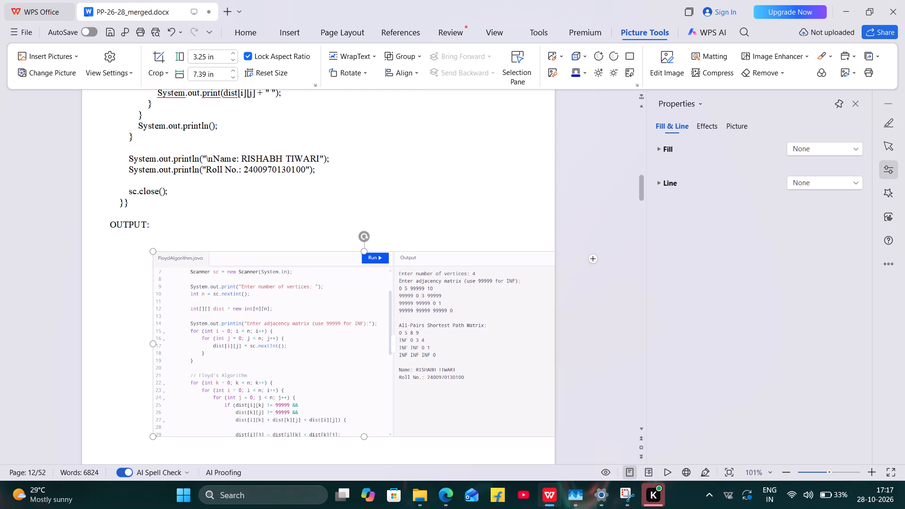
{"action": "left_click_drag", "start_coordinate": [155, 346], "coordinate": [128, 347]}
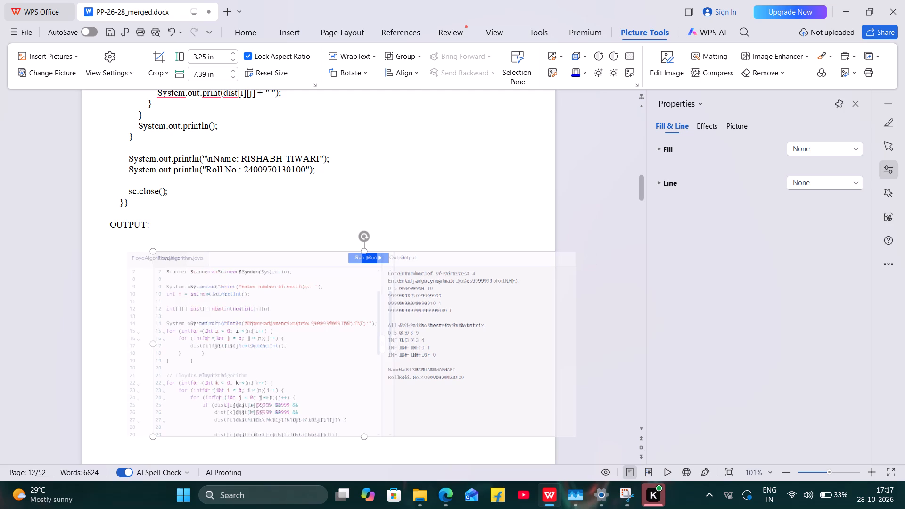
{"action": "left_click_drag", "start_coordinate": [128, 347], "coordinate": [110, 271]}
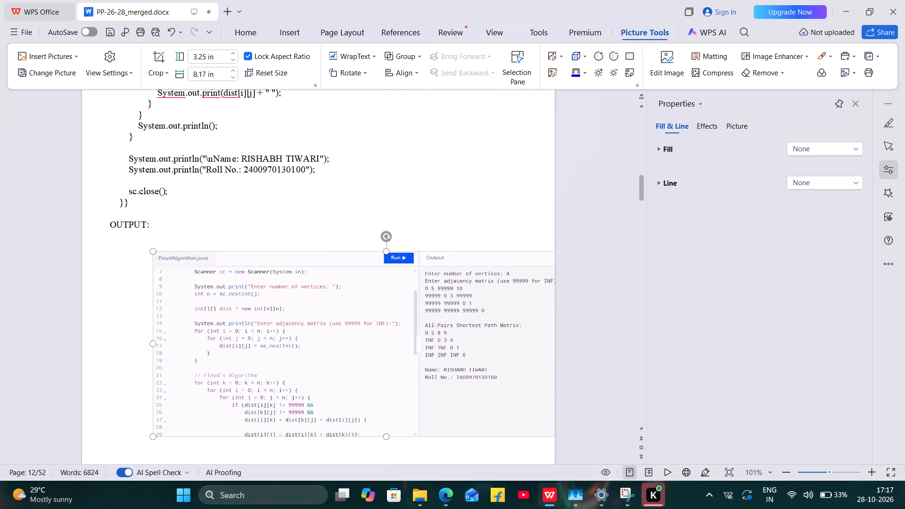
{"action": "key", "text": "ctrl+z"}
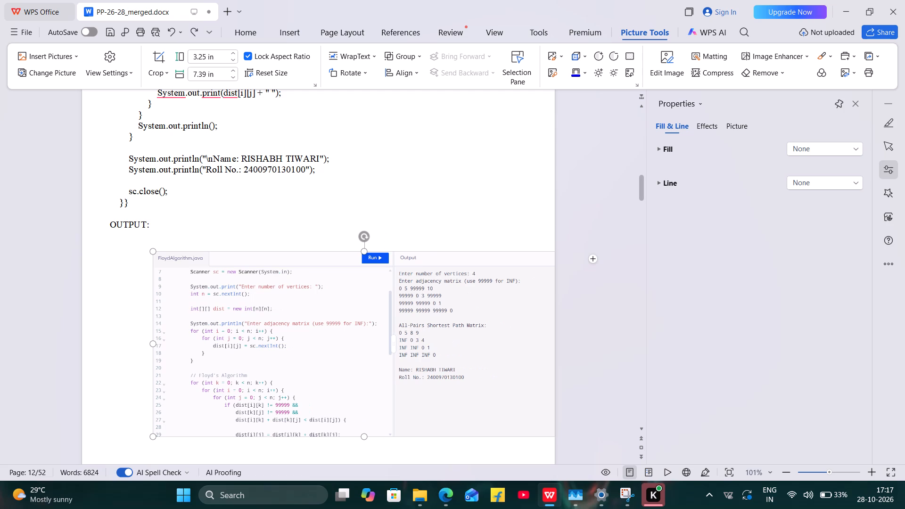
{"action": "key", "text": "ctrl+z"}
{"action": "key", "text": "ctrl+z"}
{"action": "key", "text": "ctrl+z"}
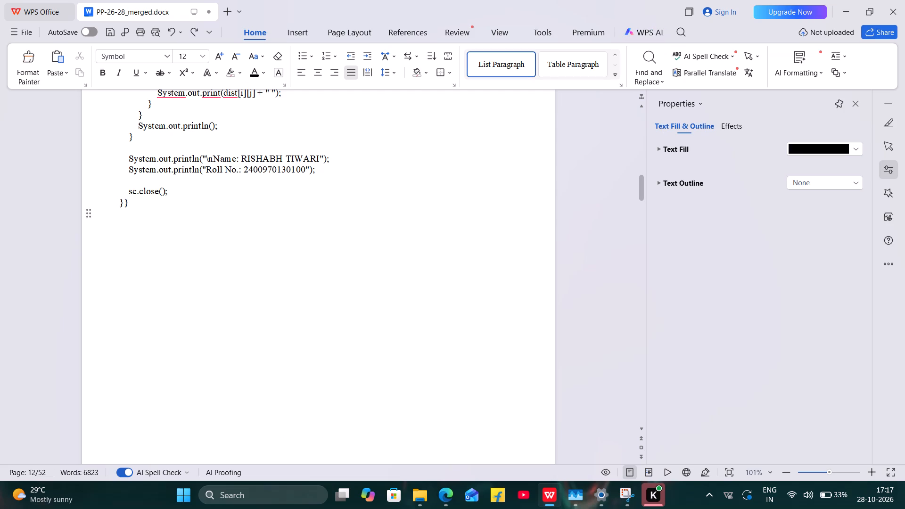
Paste the OUTPUT: heading and screenshot directly after the code's closing braces, with one blank line above the heading.
{"action": "key", "text": "BackSpace"}
{"action": "key", "text": "BackSpace"}
{"action": "key", "text": "BackSpace"}
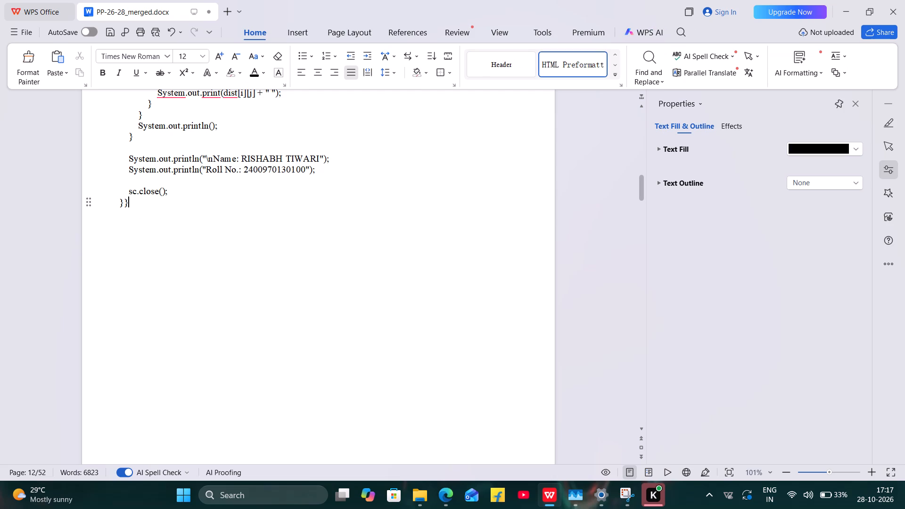
{"action": "key", "text": "Return"}
{"action": "key", "text": "ctrl+v"}
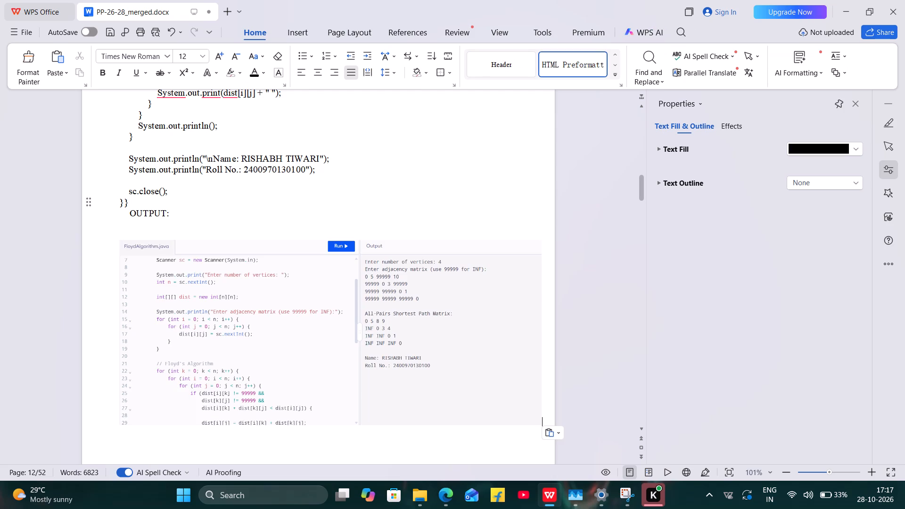
{"action": "left_click", "coordinate": [131, 202]}
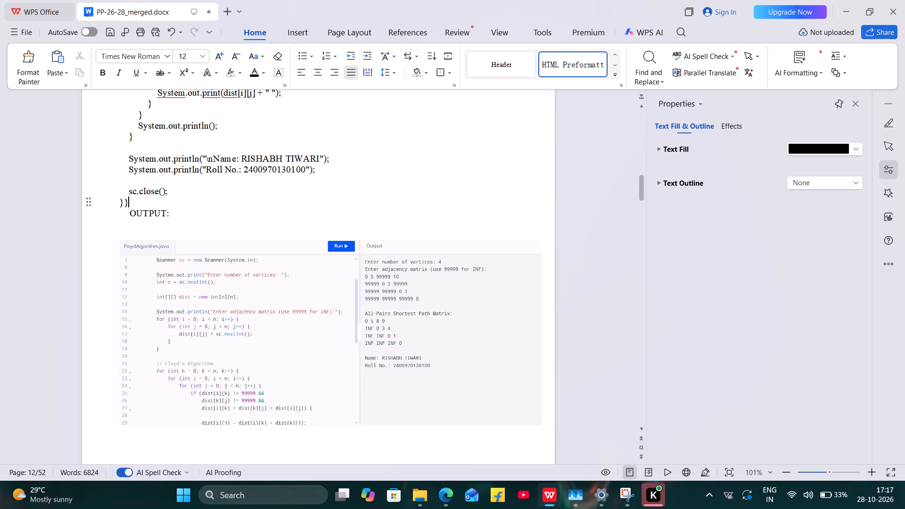
{"action": "key", "text": "Return"}
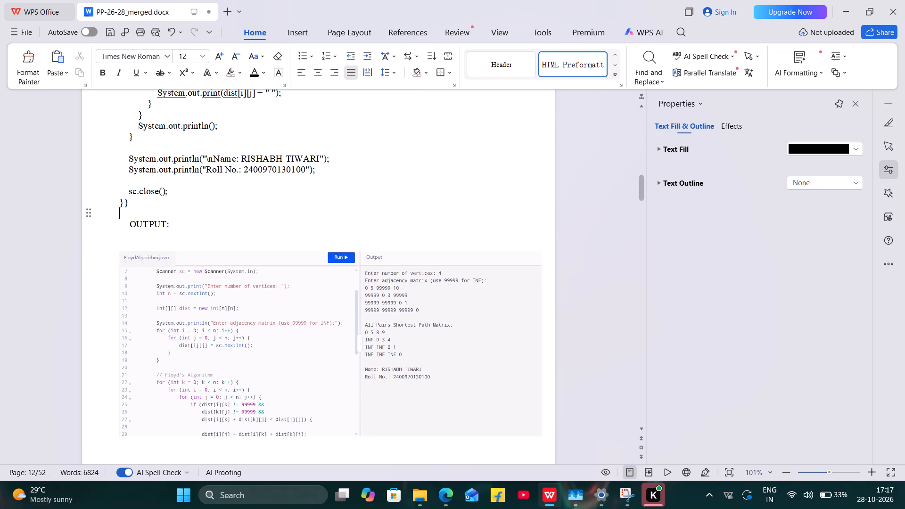
Delete the blank lines above the Experiment:18 heading and on the empty page preceding it.
{"action": "scroll", "coordinate": [180, 249], "scroll_direction": "down", "scroll_amount": 17}
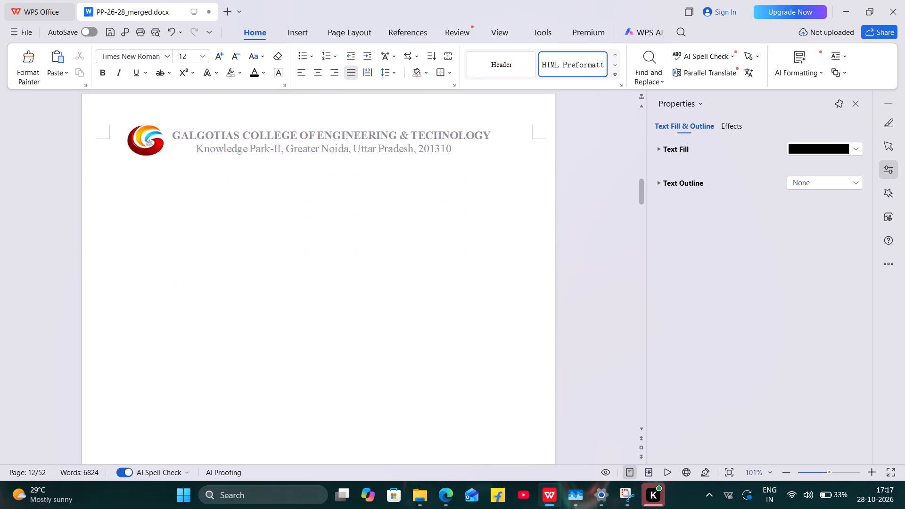
{"action": "scroll", "coordinate": [189, 272], "scroll_direction": "down", "scroll_amount": 19}
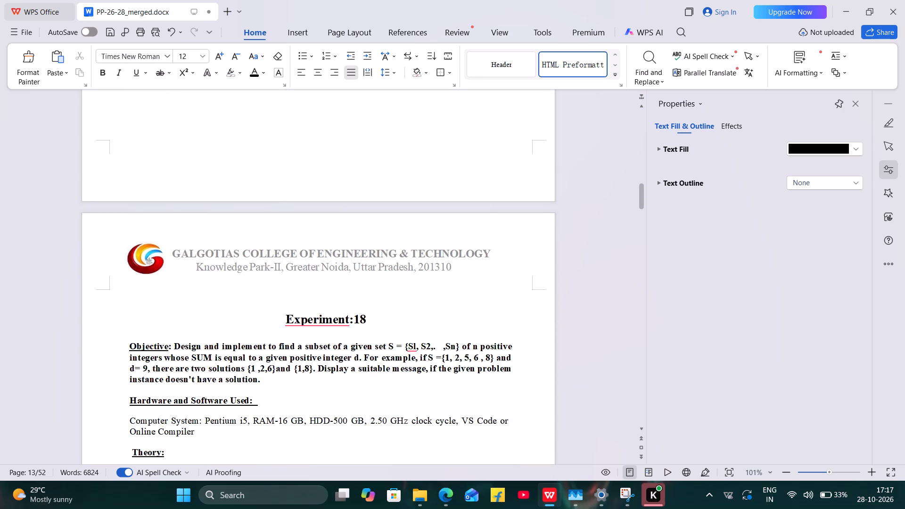
{"action": "scroll", "coordinate": [266, 316], "scroll_direction": "down", "scroll_amount": 9}
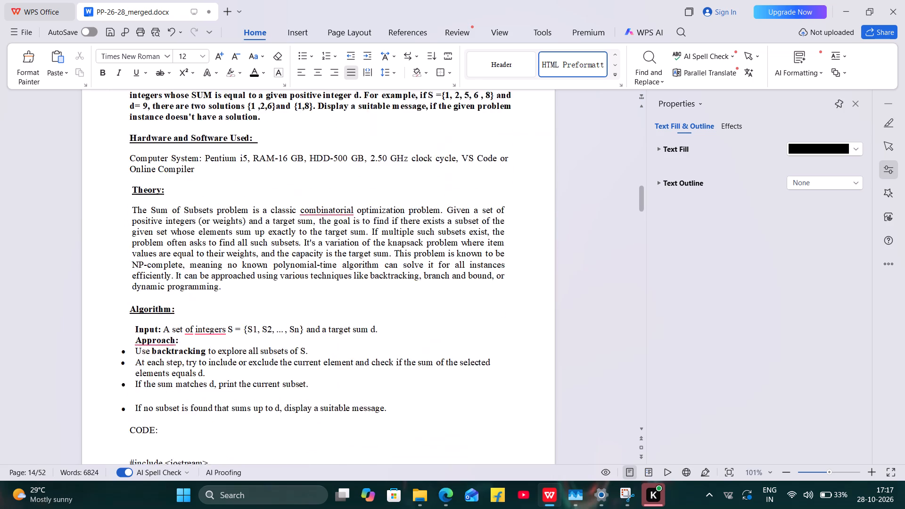
{"action": "scroll", "coordinate": [266, 316], "scroll_direction": "up", "scroll_amount": 10}
{"action": "left_click", "coordinate": [286, 291]}
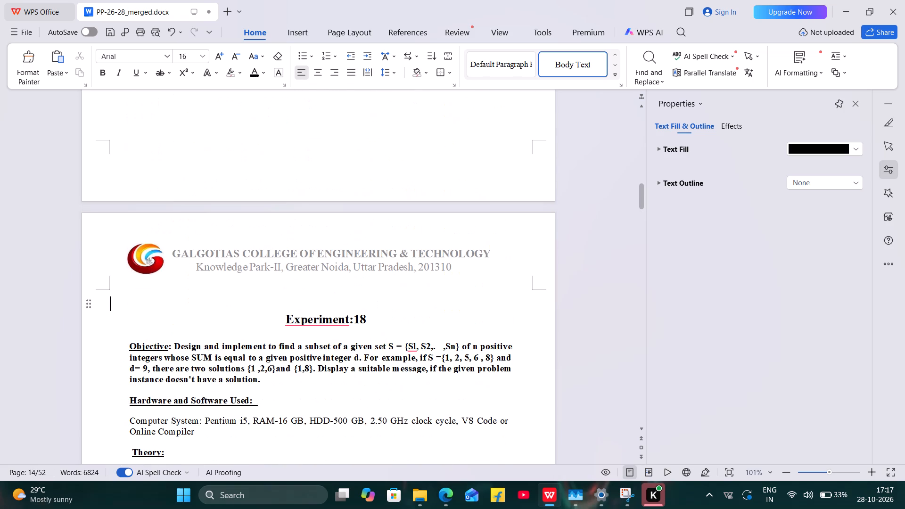
{"action": "key", "text": "BackSpace"}
{"action": "scroll", "coordinate": [286, 291], "scroll_direction": "up", "scroll_amount": 3}
{"action": "scroll", "coordinate": [286, 291], "scroll_direction": "down", "scroll_amount": 2}
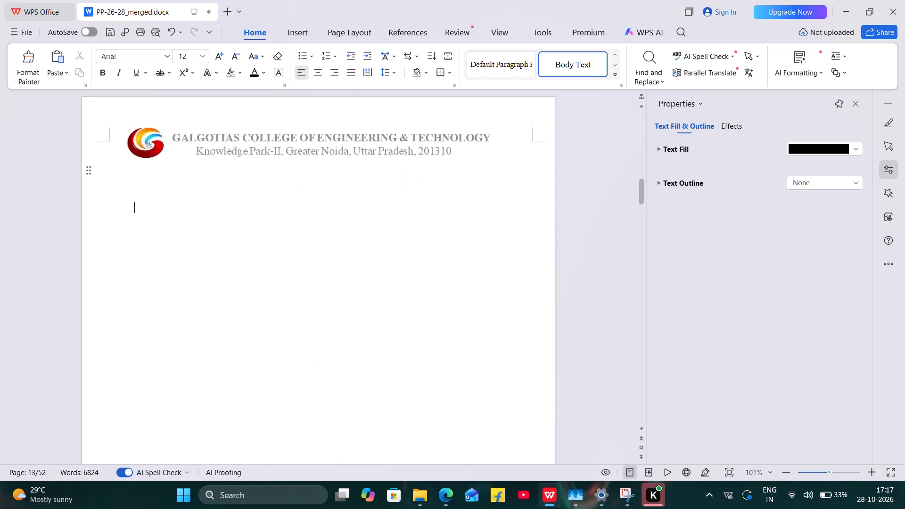
{"action": "scroll", "coordinate": [286, 291], "scroll_direction": "down", "scroll_amount": 14}
{"action": "scroll", "coordinate": [286, 291], "scroll_direction": "up", "scroll_amount": 3}
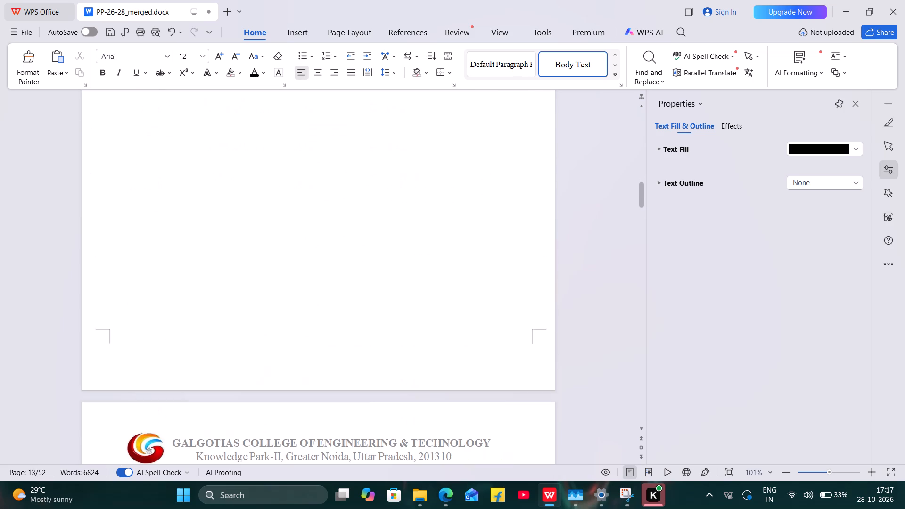
{"action": "scroll", "coordinate": [286, 291], "scroll_direction": "up", "scroll_amount": 11}
{"action": "key", "text": "BackSpace"}
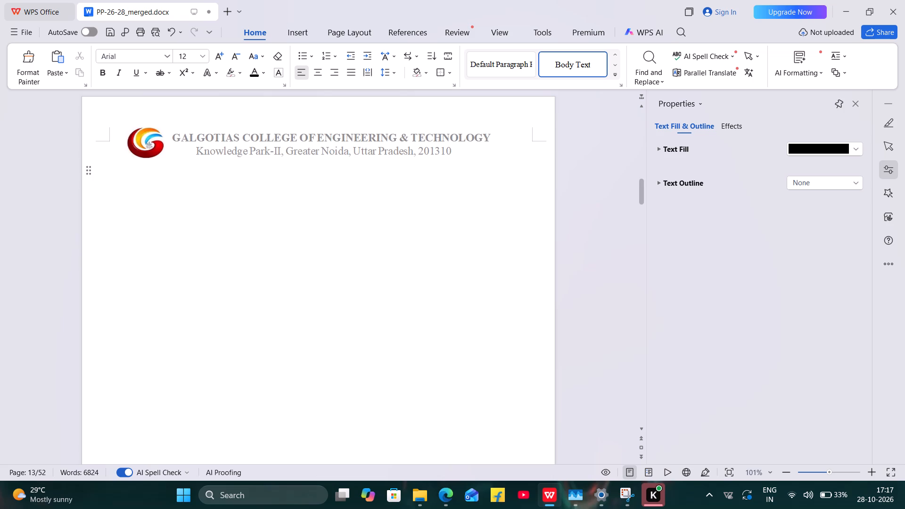
{"action": "key", "text": "BackSpace"}
Look through Experiment:18 from its objective and theory to the C++ subset-sum code and the Output screenshot.
{"action": "scroll", "coordinate": [286, 291], "scroll_direction": "up", "scroll_amount": 2}
{"action": "scroll", "coordinate": [286, 291], "scroll_direction": "down", "scroll_amount": 3}
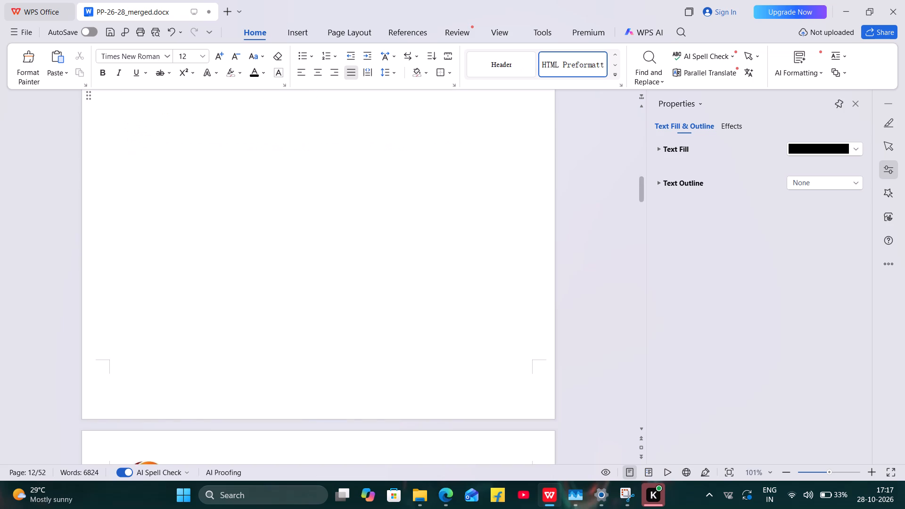
{"action": "scroll", "coordinate": [286, 291], "scroll_direction": "down", "scroll_amount": 20}
{"action": "scroll", "coordinate": [286, 291], "scroll_direction": "down", "scroll_amount": 15}
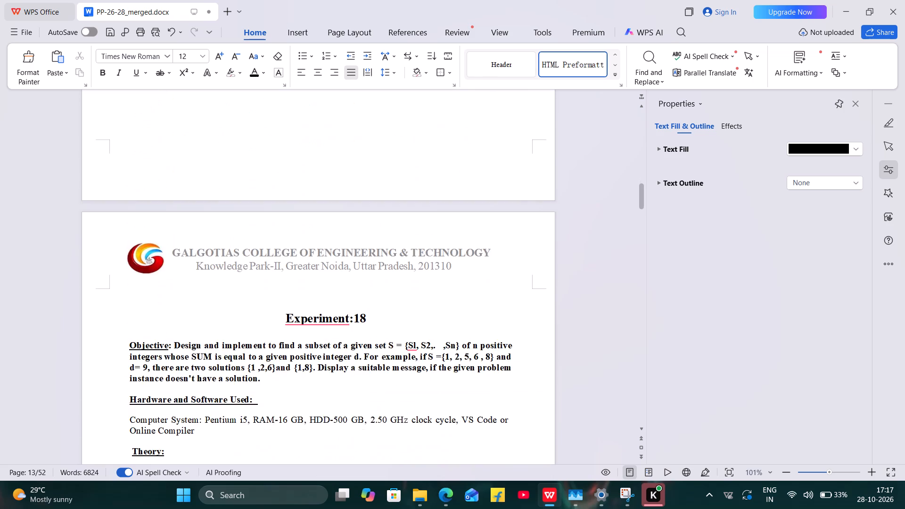
{"action": "scroll", "coordinate": [286, 291], "scroll_direction": "down", "scroll_amount": 18}
{"action": "scroll", "coordinate": [286, 291], "scroll_direction": "down", "scroll_amount": 12}
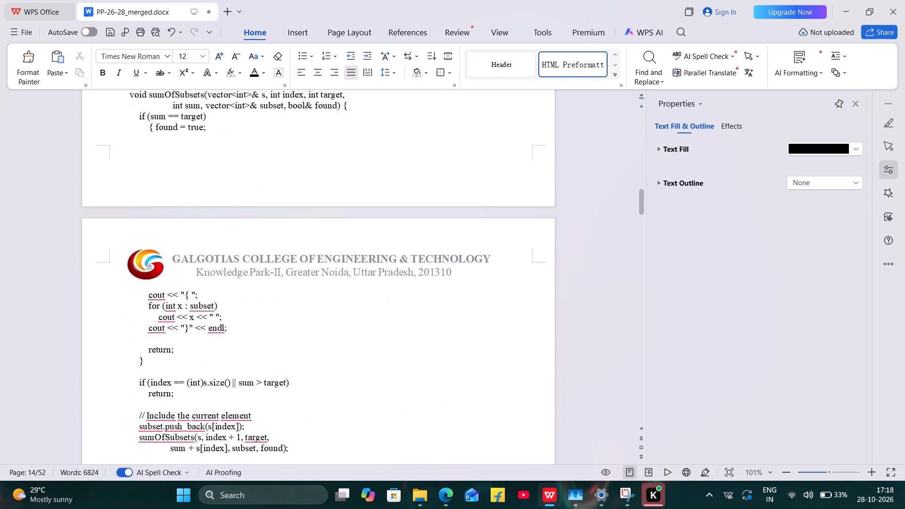
{"action": "scroll", "coordinate": [286, 291], "scroll_direction": "down", "scroll_amount": 17}
{"action": "scroll", "coordinate": [286, 291], "scroll_direction": "down", "scroll_amount": 12}
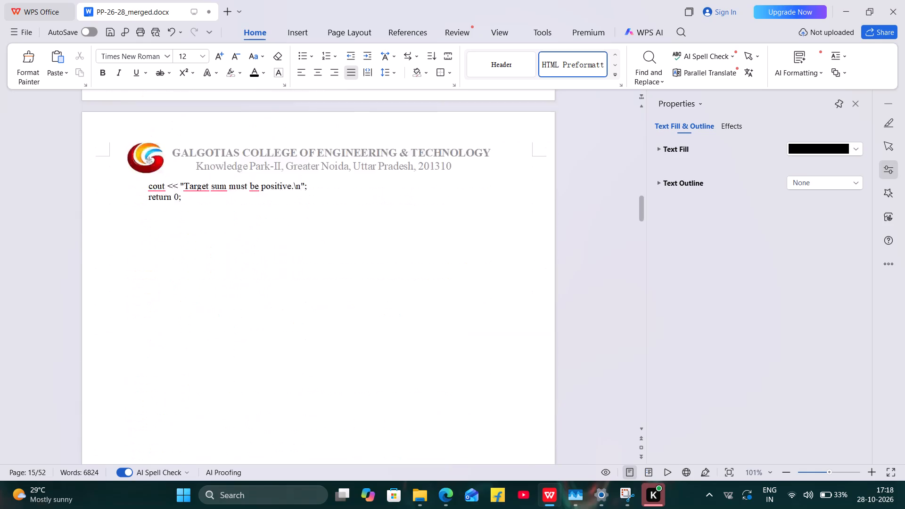
{"action": "scroll", "coordinate": [286, 291], "scroll_direction": "down", "scroll_amount": 17}
{"action": "scroll", "coordinate": [286, 291], "scroll_direction": "down", "scroll_amount": 11}
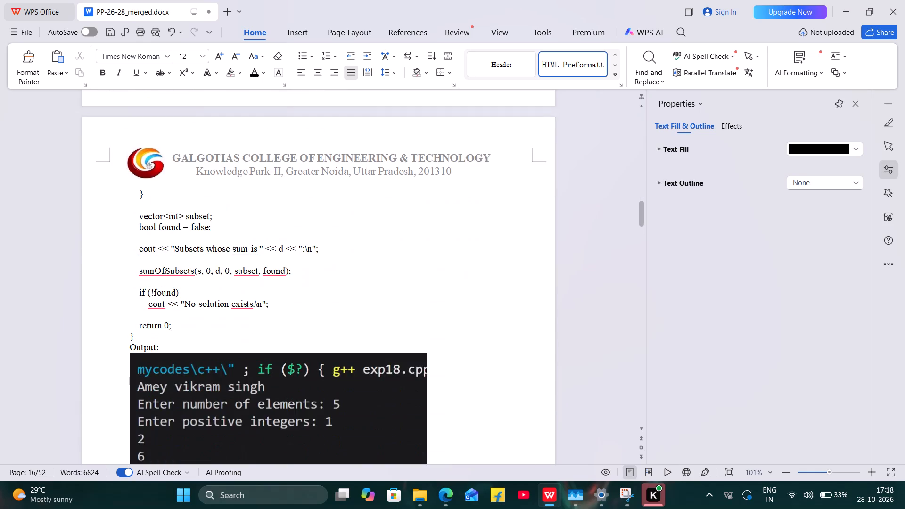
{"action": "scroll", "coordinate": [286, 291], "scroll_direction": "down", "scroll_amount": 11}
{"action": "scroll", "coordinate": [286, 291], "scroll_direction": "up", "scroll_amount": 14}
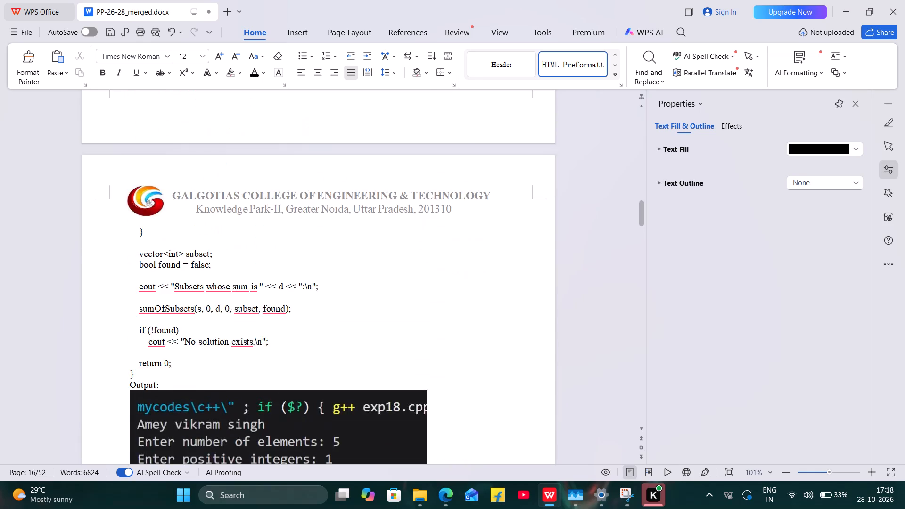
{"action": "scroll", "coordinate": [286, 291], "scroll_direction": "up", "scroll_amount": 2}
{"action": "scroll", "coordinate": [286, 291], "scroll_direction": "down", "scroll_amount": 6}
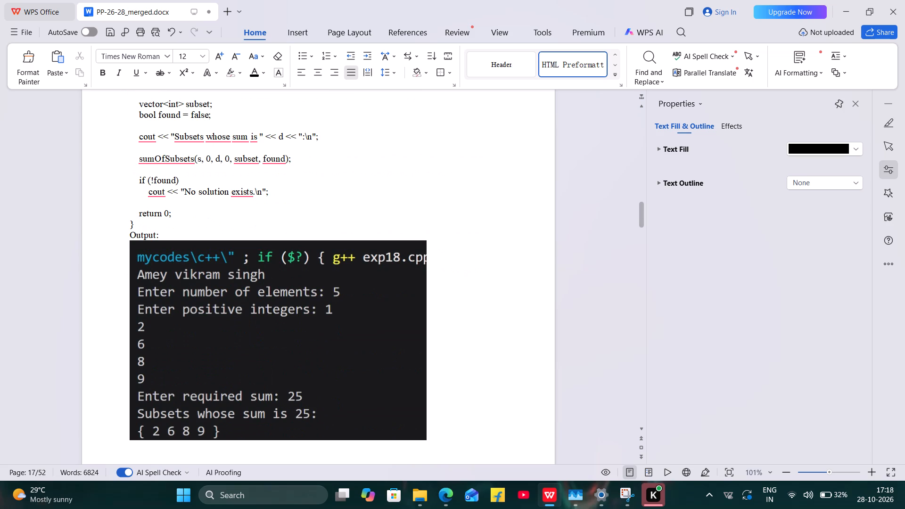
{"action": "scroll", "coordinate": [287, 290], "scroll_direction": "down", "scroll_amount": 1}
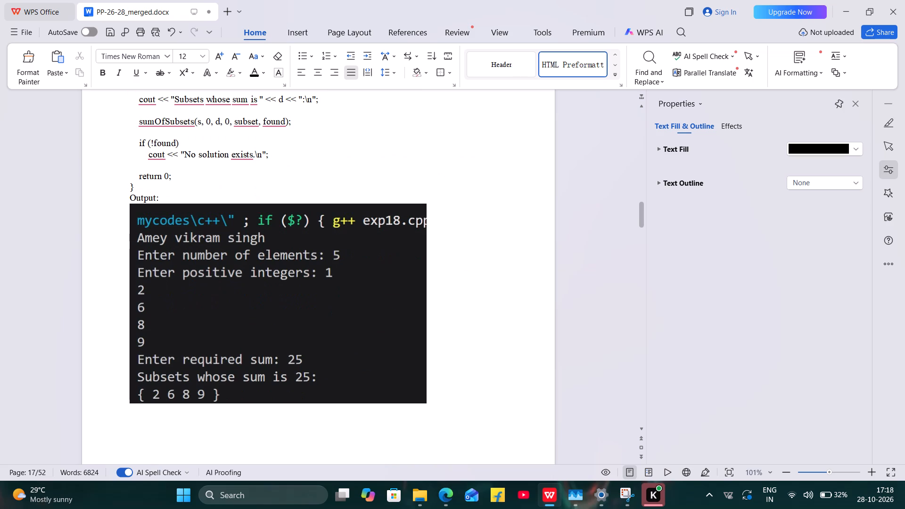
{"action": "scroll", "coordinate": [259, 365], "scroll_direction": "up", "scroll_amount": 2}
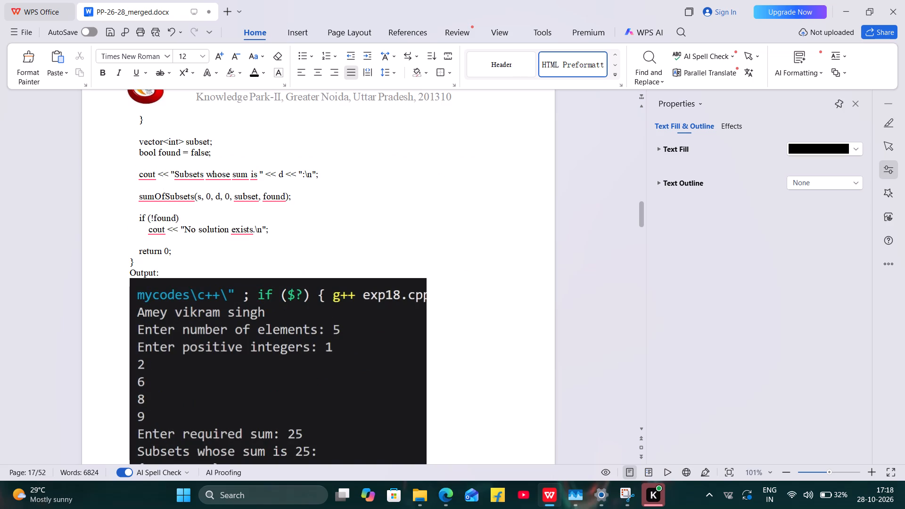
{"action": "scroll", "coordinate": [156, 302], "scroll_direction": "up", "scroll_amount": 3}
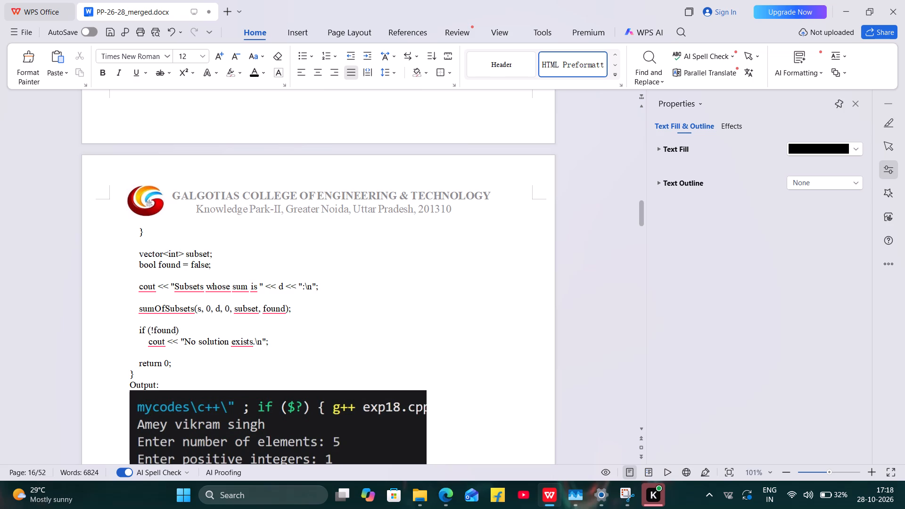
{"action": "scroll", "coordinate": [158, 369], "scroll_direction": "up", "scroll_amount": 4}
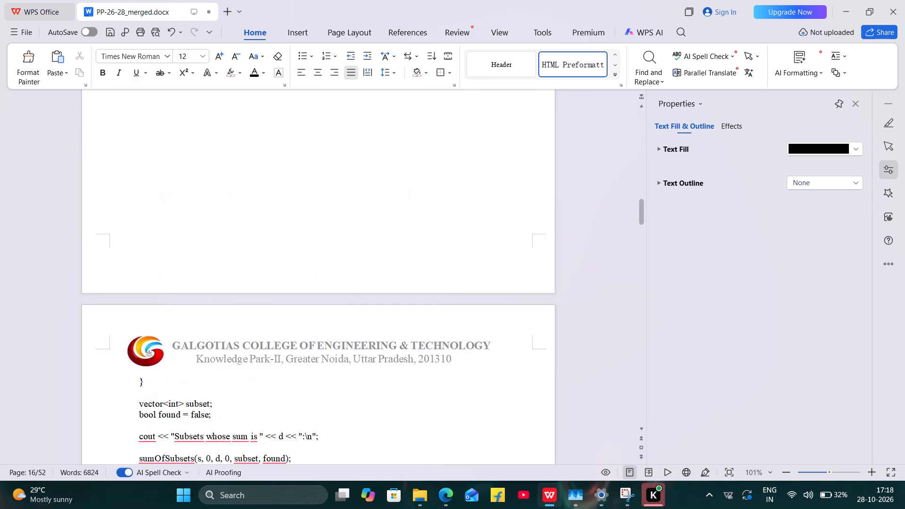
{"action": "scroll", "coordinate": [158, 369], "scroll_direction": "up", "scroll_amount": 20}
{"action": "scroll", "coordinate": [158, 369], "scroll_direction": "up", "scroll_amount": 2}
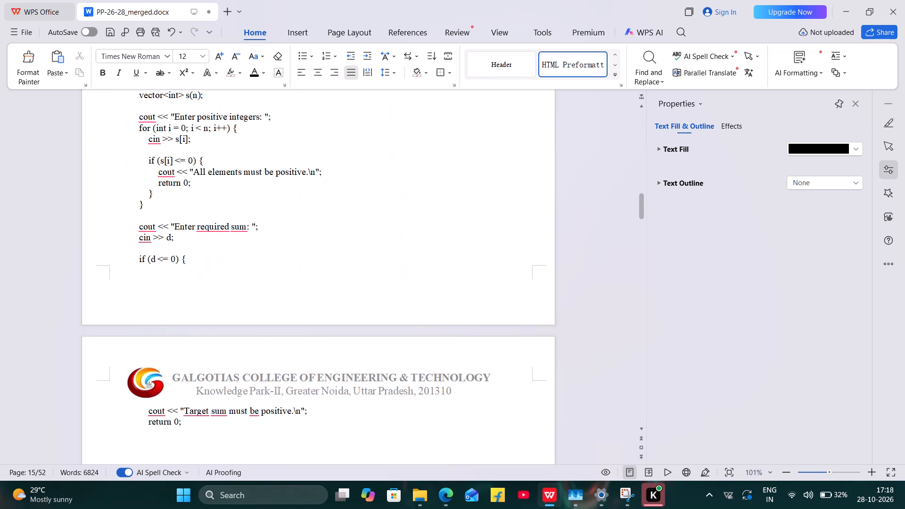
{"action": "scroll", "coordinate": [158, 369], "scroll_direction": "up", "scroll_amount": 20}
{"action": "scroll", "coordinate": [158, 369], "scroll_direction": "up", "scroll_amount": 8}
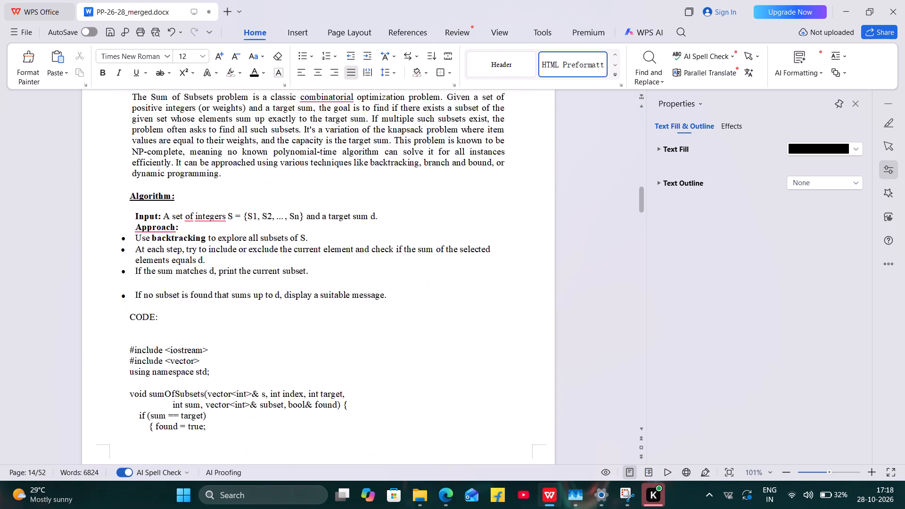
Cut the empty paragraph from the blank page between Experiment:17's output and Experiment:18.
{"action": "scroll", "coordinate": [158, 369], "scroll_direction": "up", "scroll_amount": 12}
{"action": "scroll", "coordinate": [158, 369], "scroll_direction": "up", "scroll_amount": 13}
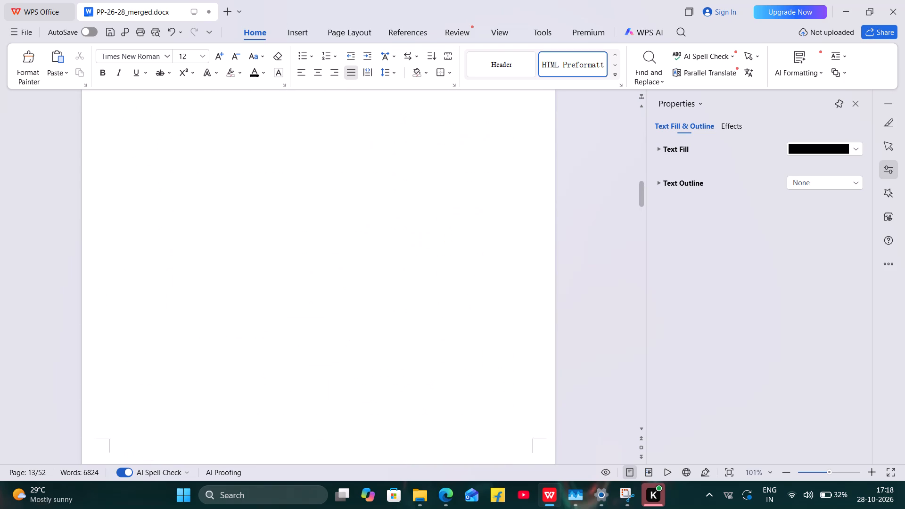
{"action": "scroll", "coordinate": [158, 369], "scroll_direction": "up", "scroll_amount": 7}
{"action": "scroll", "coordinate": [158, 369], "scroll_direction": "down", "scroll_amount": 1}
{"action": "scroll", "coordinate": [158, 369], "scroll_direction": "up", "scroll_amount": 5}
{"action": "double_click", "coordinate": [149, 316]}
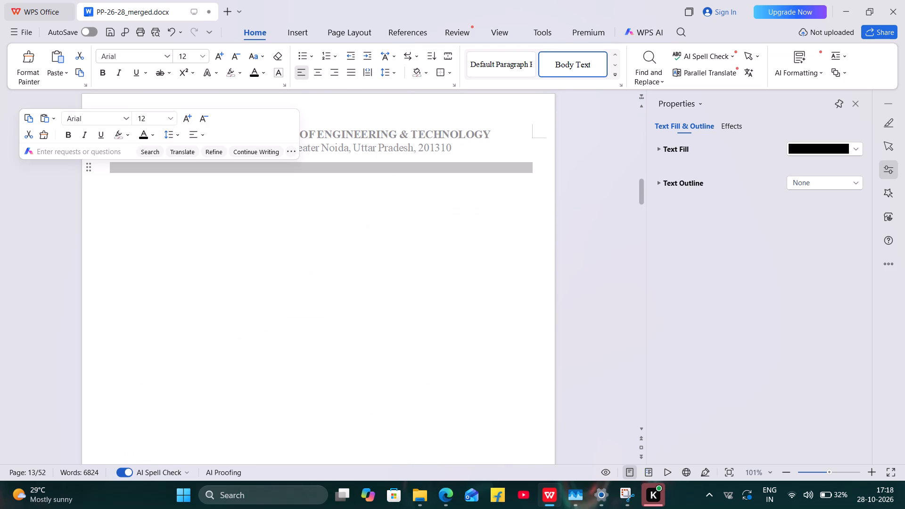
{"action": "key", "text": "ctrl+x"}
{"action": "scroll", "coordinate": [149, 316], "scroll_direction": "up", "scroll_amount": 12}
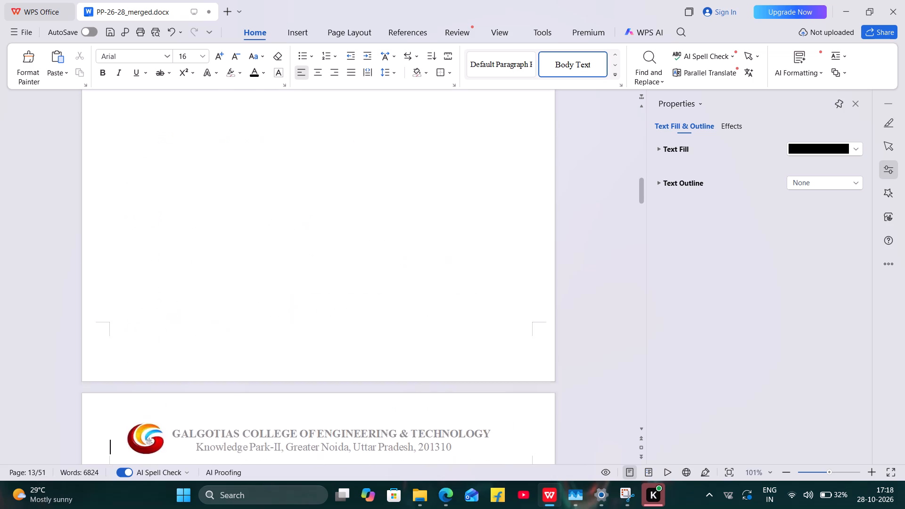
{"action": "scroll", "coordinate": [149, 316], "scroll_direction": "up", "scroll_amount": 11}
{"action": "scroll", "coordinate": [150, 316], "scroll_direction": "down", "scroll_amount": 5}
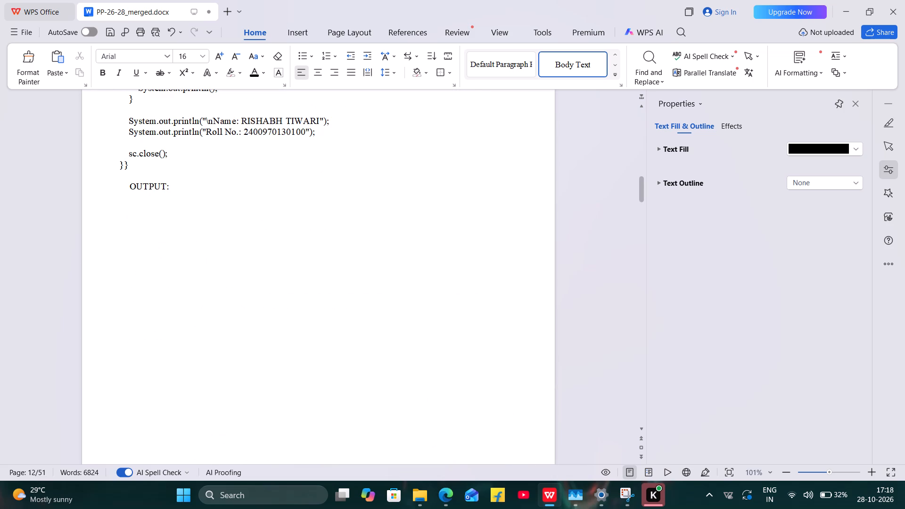
Switch from the document to the online Java compiler in Edge and view the FloydAlgorithm program's output.
{"action": "left_click", "coordinate": [205, 182]}
{"action": "scroll", "coordinate": [492, 323], "scroll_direction": "down", "scroll_amount": 16}
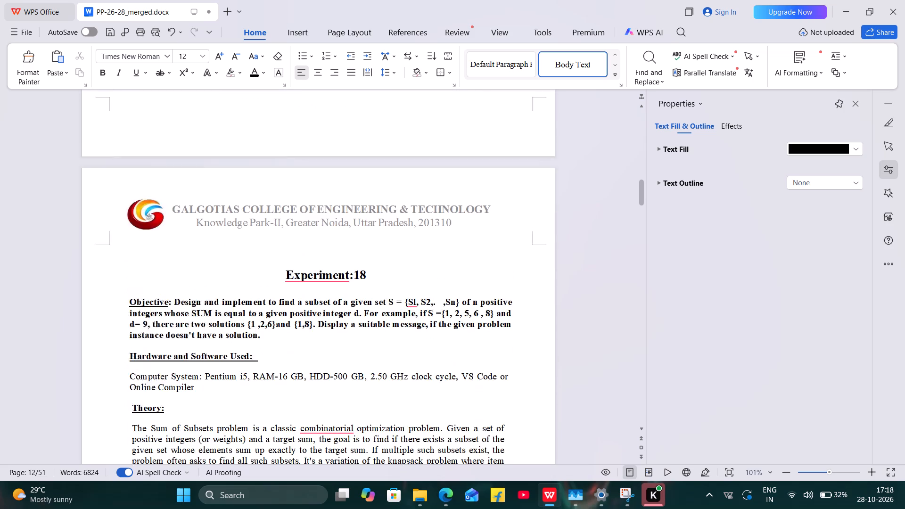
{"action": "scroll", "coordinate": [495, 328], "scroll_direction": "down", "scroll_amount": 7}
{"action": "left_click", "coordinate": [448, 496]}
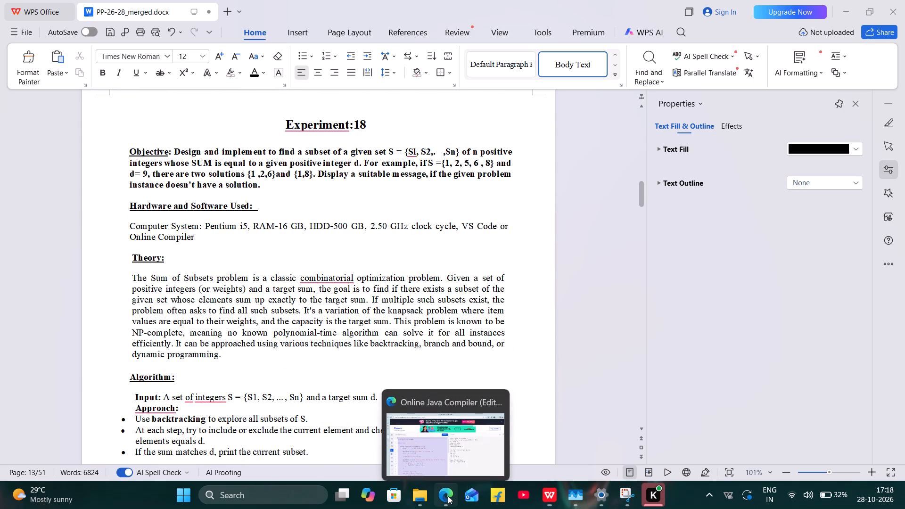
{"action": "left_click", "coordinate": [423, 451]}
{"action": "left_click", "coordinate": [597, 392]}
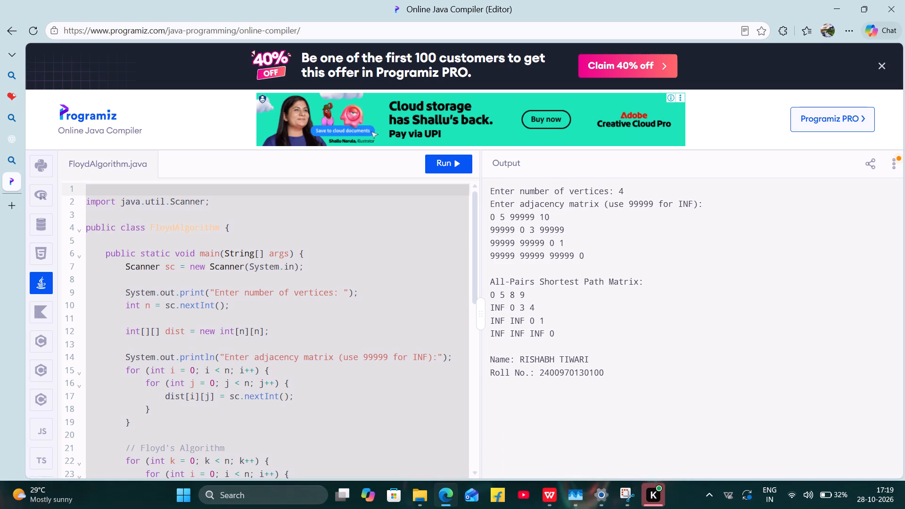
{"action": "left_click", "coordinate": [511, 401]}
{"action": "left_click", "coordinate": [686, 324]}
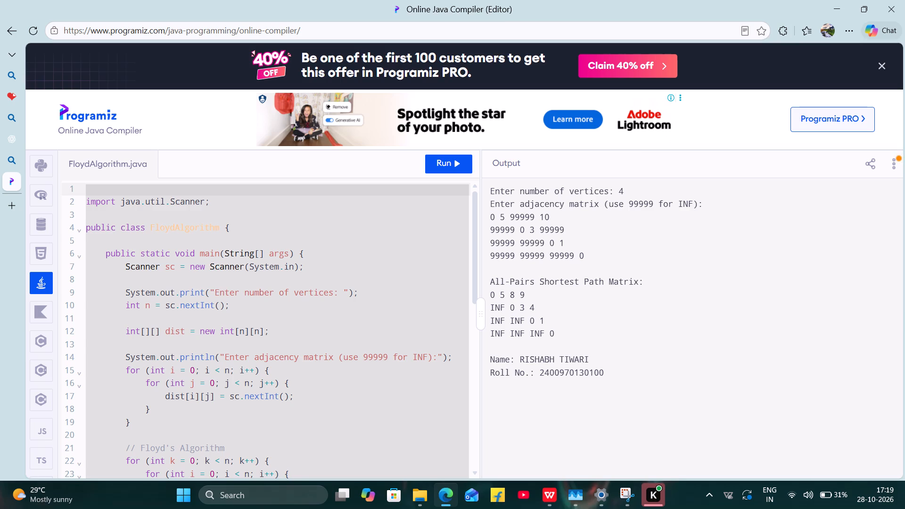
Check the File Explorer Gallery for an output screenshot and return to Experiment:17's OUTPUT: section in the document.
{"action": "left_click", "coordinate": [432, 501]}
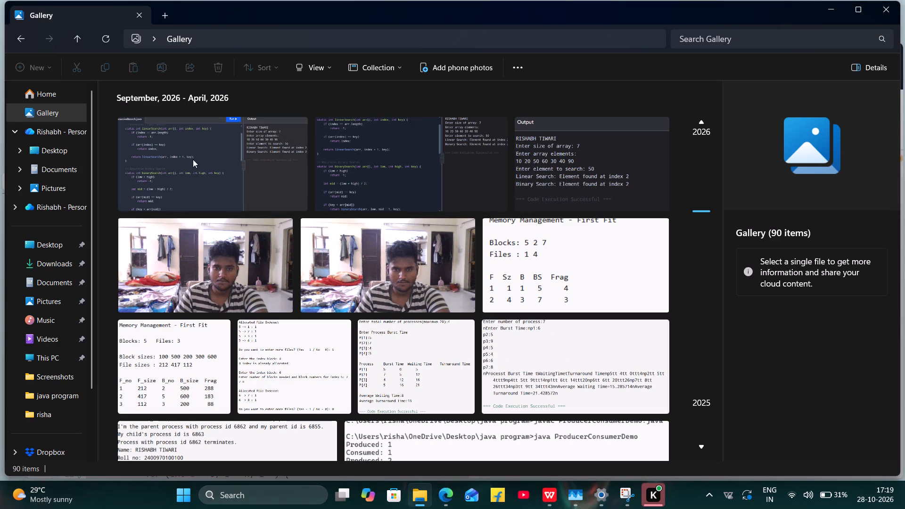
{"action": "left_click", "coordinate": [540, 283]}
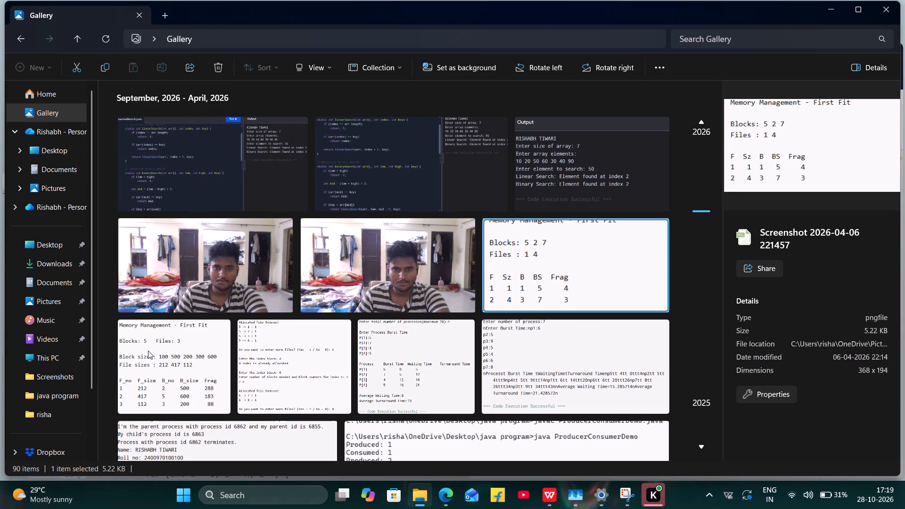
{"action": "left_click", "coordinate": [554, 498]}
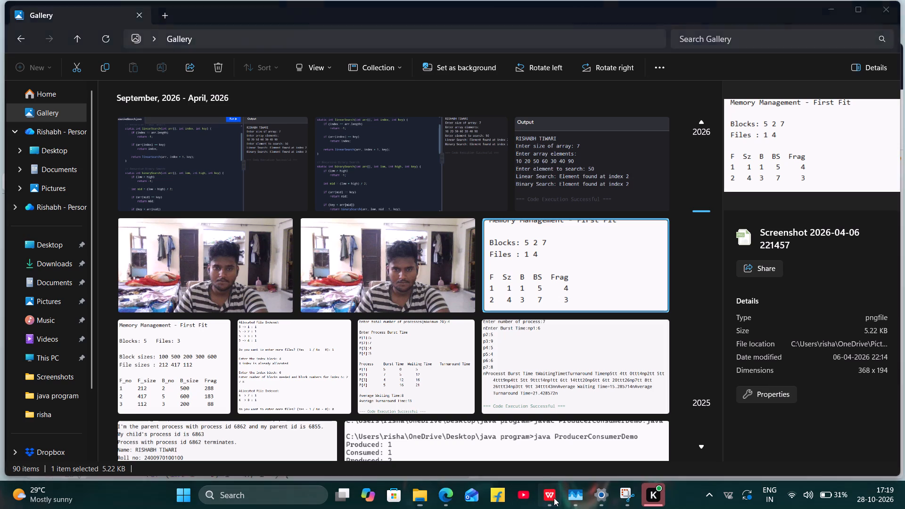
{"action": "scroll", "coordinate": [324, 290], "scroll_direction": "down", "scroll_amount": 1}
{"action": "scroll", "coordinate": [324, 290], "scroll_direction": "up", "scroll_amount": 13}
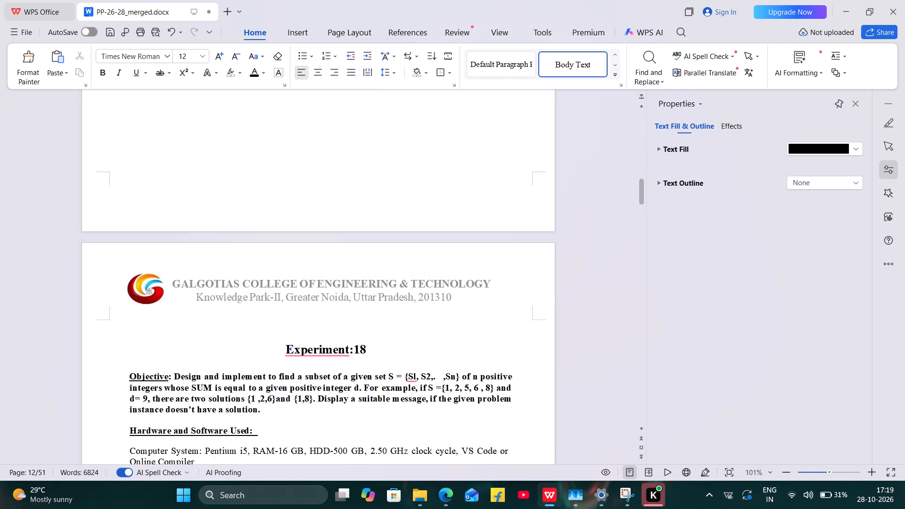
{"action": "scroll", "coordinate": [324, 290], "scroll_direction": "up", "scroll_amount": 7}
{"action": "scroll", "coordinate": [324, 290], "scroll_direction": "down", "scroll_amount": 5}
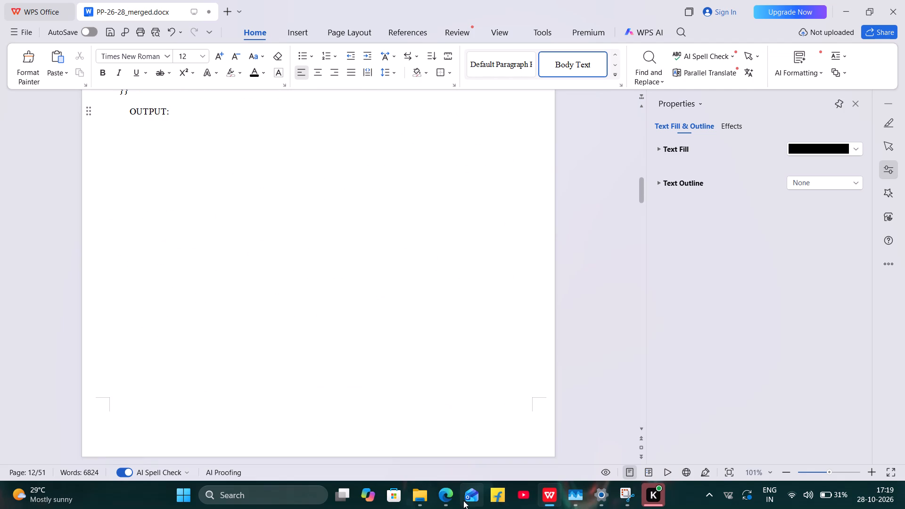
Switch to the online Java compiler in Edge and capture a screenshot of the FloydAlgorithm code beside its program output.
{"action": "left_click", "coordinate": [450, 498]}
{"action": "left_click", "coordinate": [451, 419]}
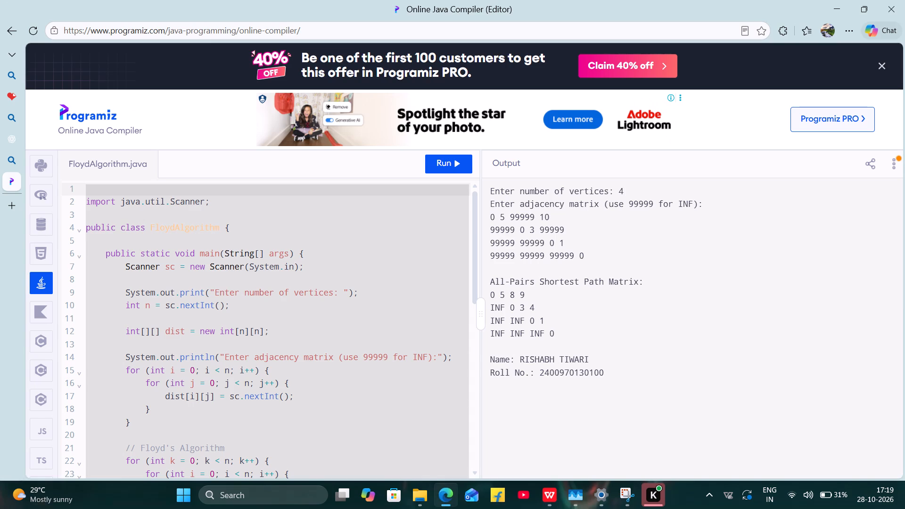
{"action": "scroll", "coordinate": [280, 383], "scroll_direction": "down", "scroll_amount": 9}
{"action": "scroll", "coordinate": [280, 383], "scroll_direction": "up", "scroll_amount": 10}
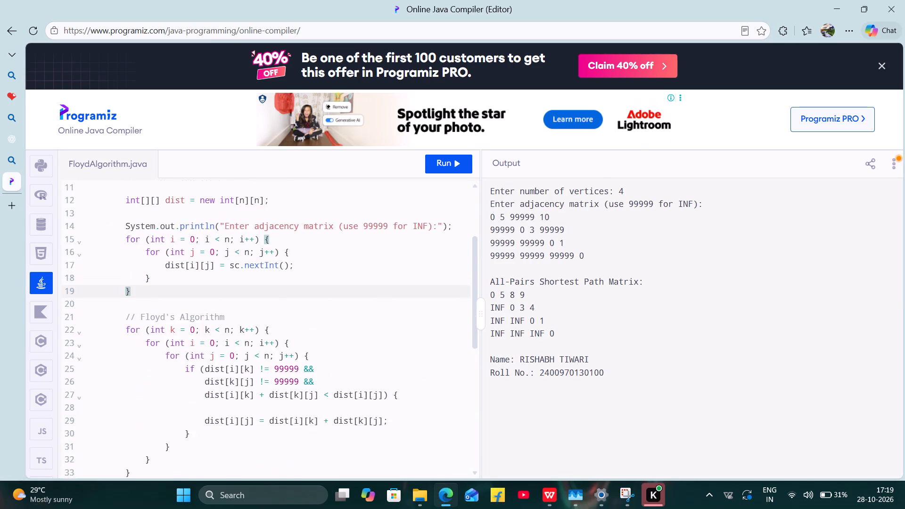
{"action": "scroll", "coordinate": [320, 347], "scroll_direction": "up", "scroll_amount": 1}
{"action": "left_click", "coordinate": [444, 284]}
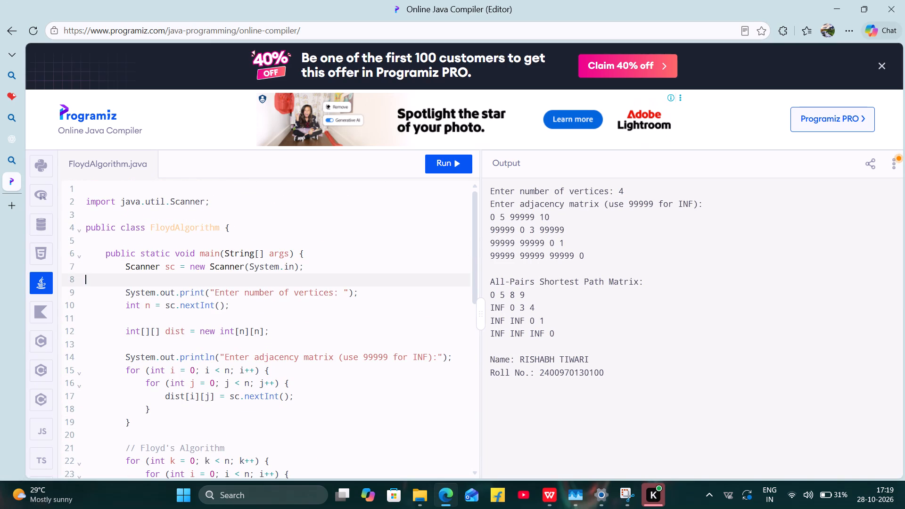
{"action": "scroll", "coordinate": [444, 284], "scroll_direction": "up", "scroll_amount": 3}
{"action": "scroll", "coordinate": [334, 302], "scroll_direction": "down", "scroll_amount": 9}
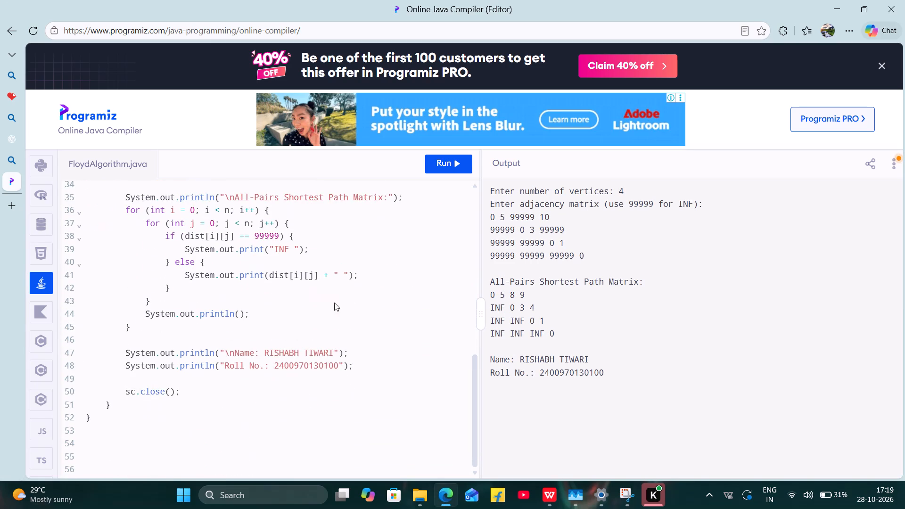
{"action": "scroll", "coordinate": [334, 303], "scroll_direction": "up", "scroll_amount": 2}
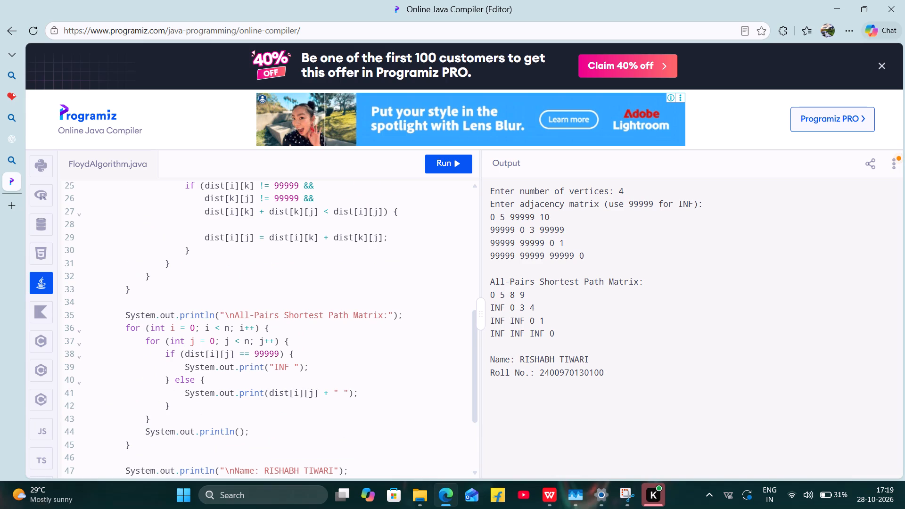
{"action": "key", "text": "Print"}
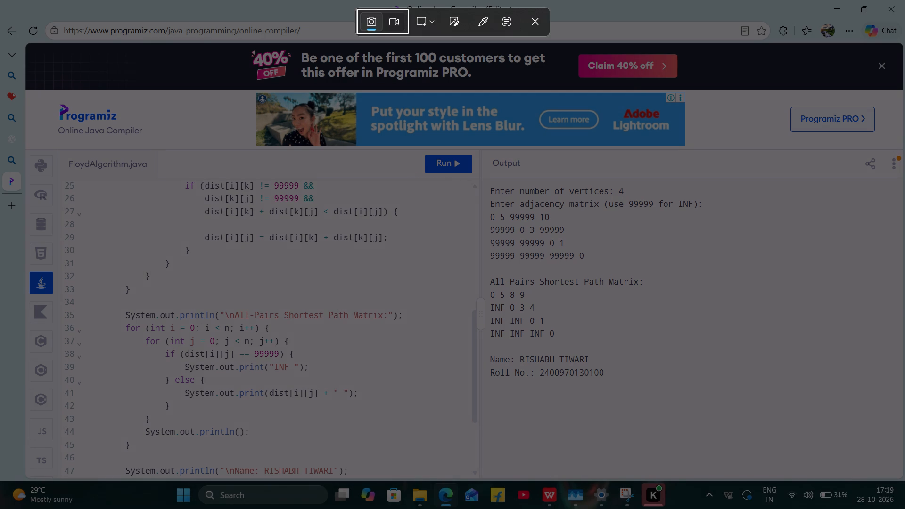
{"action": "left_click_drag", "start_coordinate": [63, 150], "coordinate": [767, 491]}
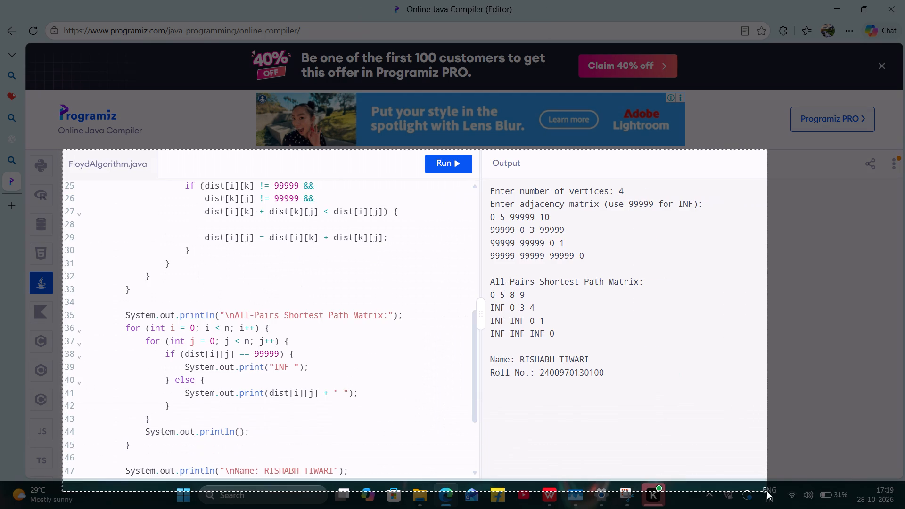
{"action": "left_click_drag", "start_coordinate": [767, 491], "coordinate": [765, 484]}
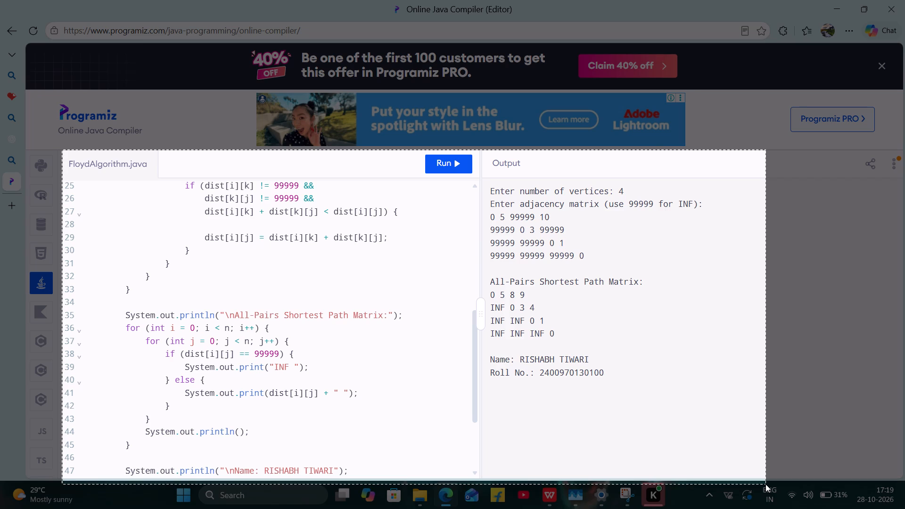
{"action": "left_click_drag", "start_coordinate": [765, 484], "coordinate": [765, 482]}
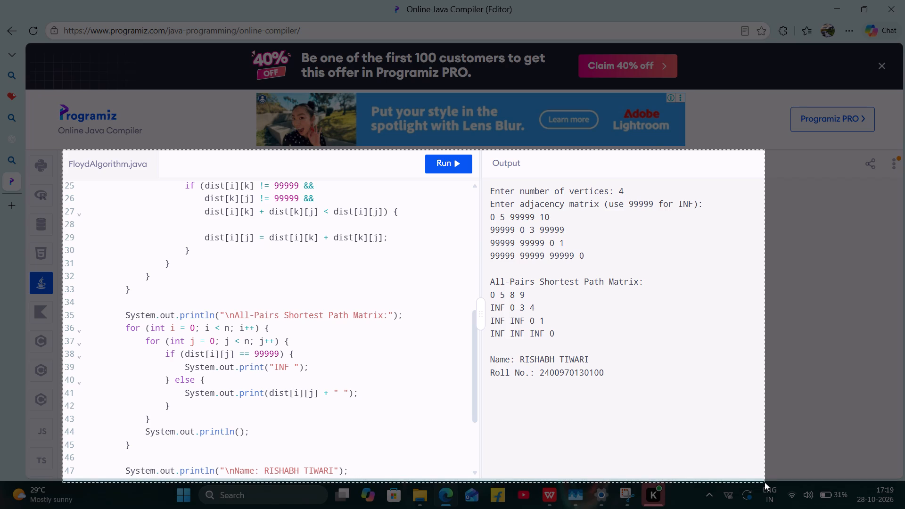
{"action": "left_click_drag", "start_coordinate": [765, 482], "coordinate": [762, 478]}
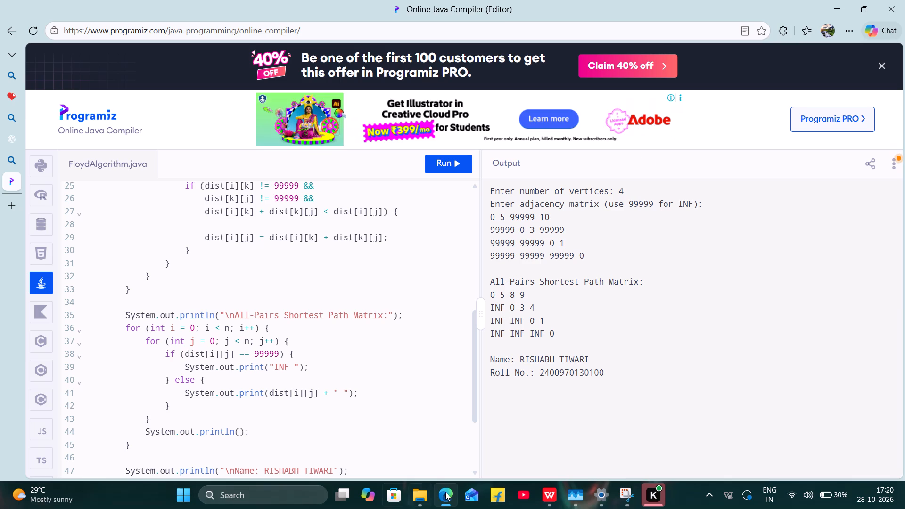
Return to the WPS document and paste the captured screenshot on a new line below Experiment:17's OUTPUT: label.
{"action": "left_click", "coordinate": [542, 500]}
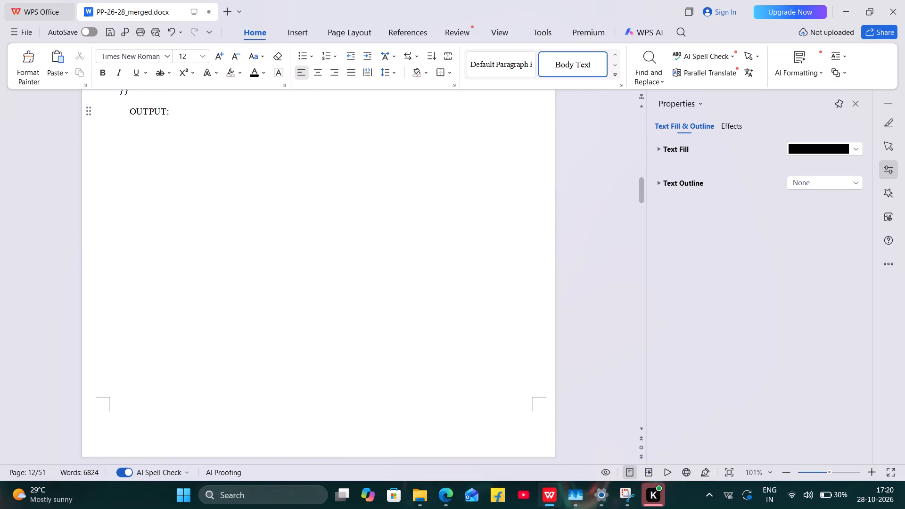
{"action": "scroll", "coordinate": [390, 425], "scroll_direction": "up", "scroll_amount": 4}
{"action": "left_click", "coordinate": [200, 264]}
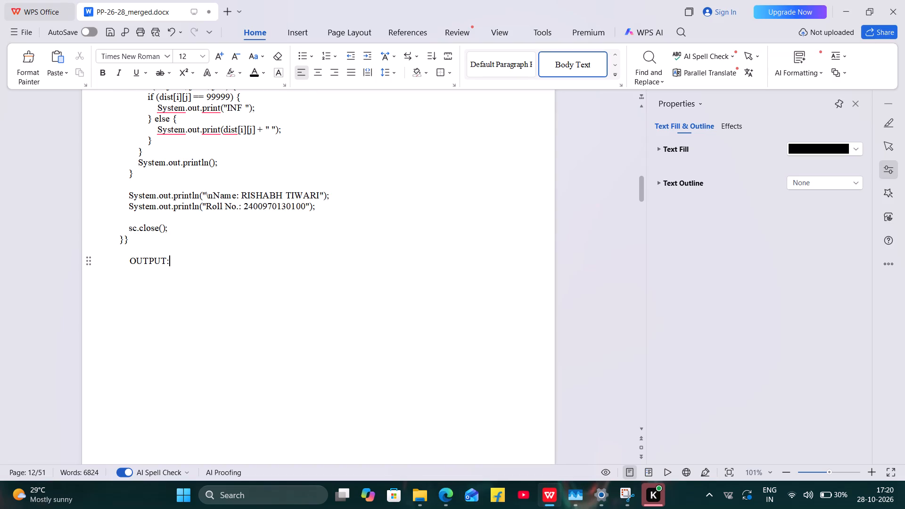
{"action": "key", "text": "Return"}
{"action": "key", "text": "ctrl+v"}
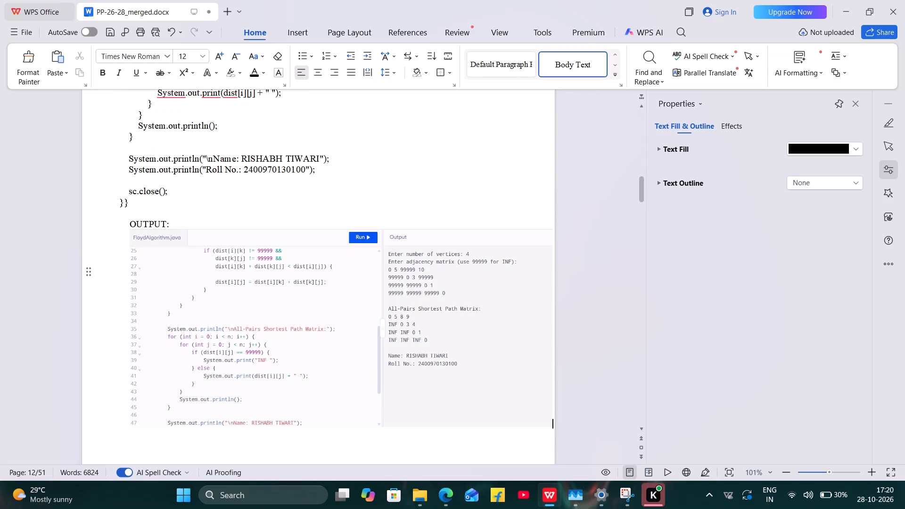
{"action": "scroll", "coordinate": [263, 358], "scroll_direction": "up", "scroll_amount": 1}
{"action": "scroll", "coordinate": [286, 402], "scroll_direction": "down", "scroll_amount": 4}
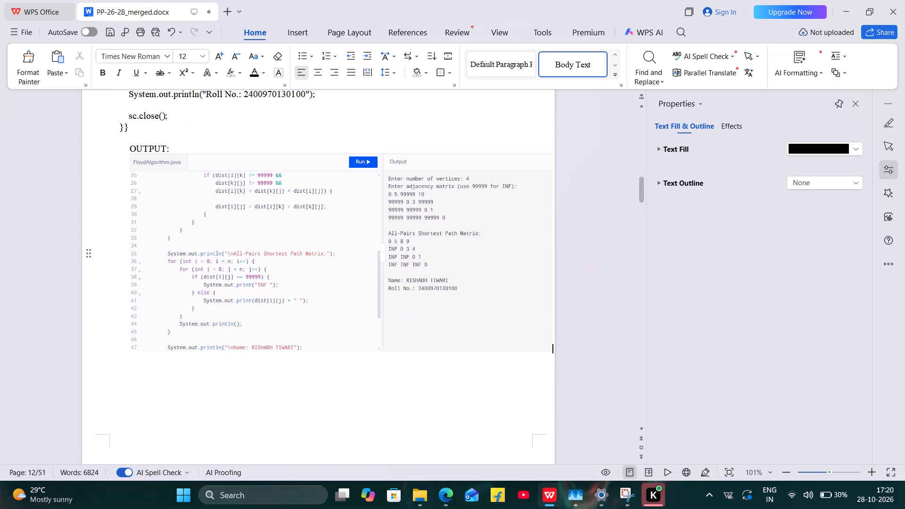
{"action": "left_click", "coordinate": [189, 140]}
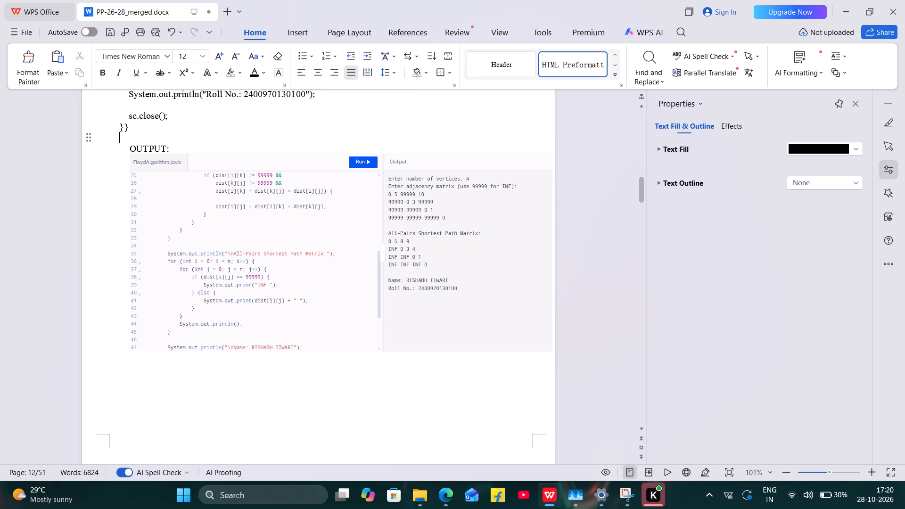
Look through Experiment:18's C++ subset-sum code and back up to its algorithm, theory and objective.
{"action": "scroll", "coordinate": [189, 140], "scroll_direction": "down", "scroll_amount": 6}
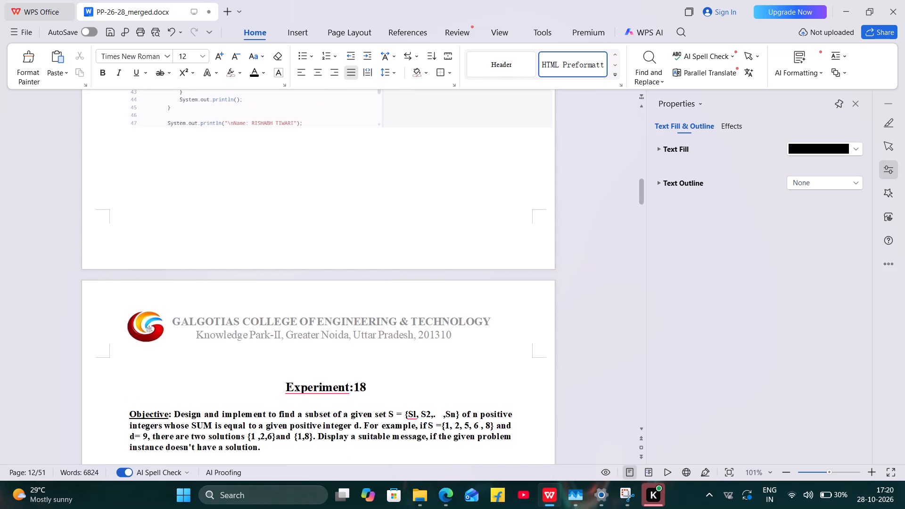
{"action": "scroll", "coordinate": [181, 160], "scroll_direction": "down", "scroll_amount": 20}
{"action": "scroll", "coordinate": [181, 160], "scroll_direction": "down", "scroll_amount": 15}
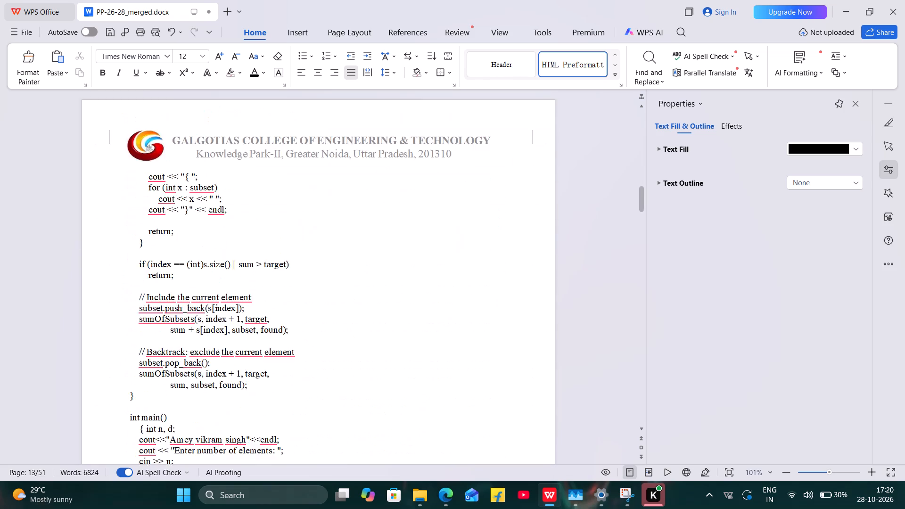
{"action": "scroll", "coordinate": [173, 174], "scroll_direction": "down", "scroll_amount": 20}
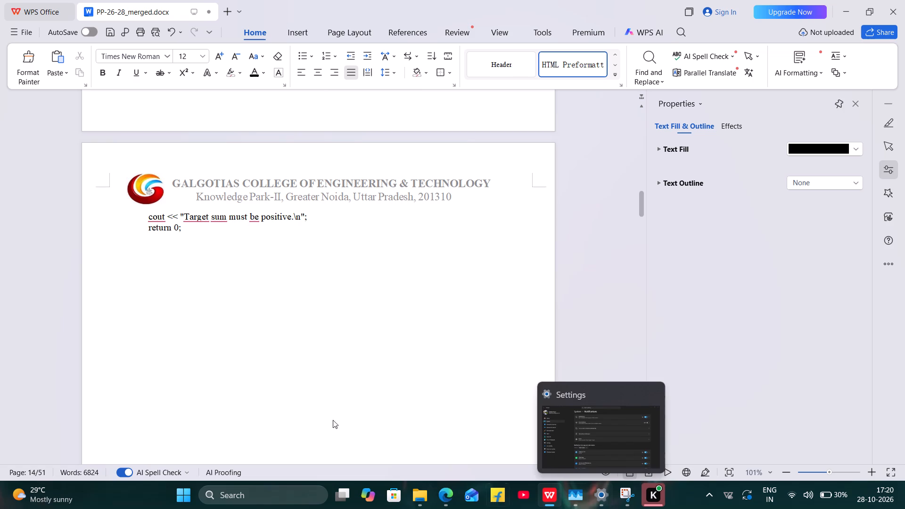
{"action": "scroll", "coordinate": [264, 287], "scroll_direction": "up", "scroll_amount": 4}
{"action": "scroll", "coordinate": [84, 273], "scroll_direction": "up", "scroll_amount": 4}
{"action": "scroll", "coordinate": [146, 296], "scroll_direction": "up", "scroll_amount": 2}
{"action": "scroll", "coordinate": [193, 345], "scroll_direction": "down", "scroll_amount": 4}
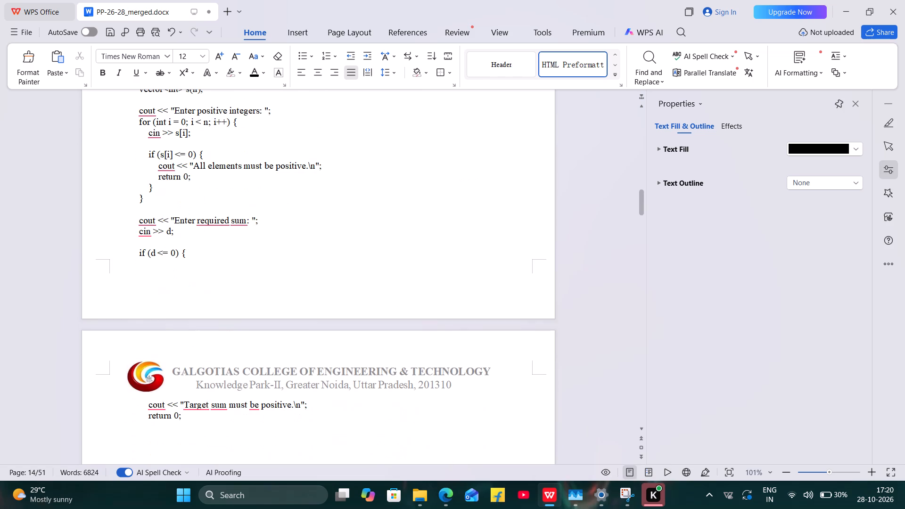
{"action": "scroll", "coordinate": [195, 381], "scroll_direction": "up", "scroll_amount": 17}
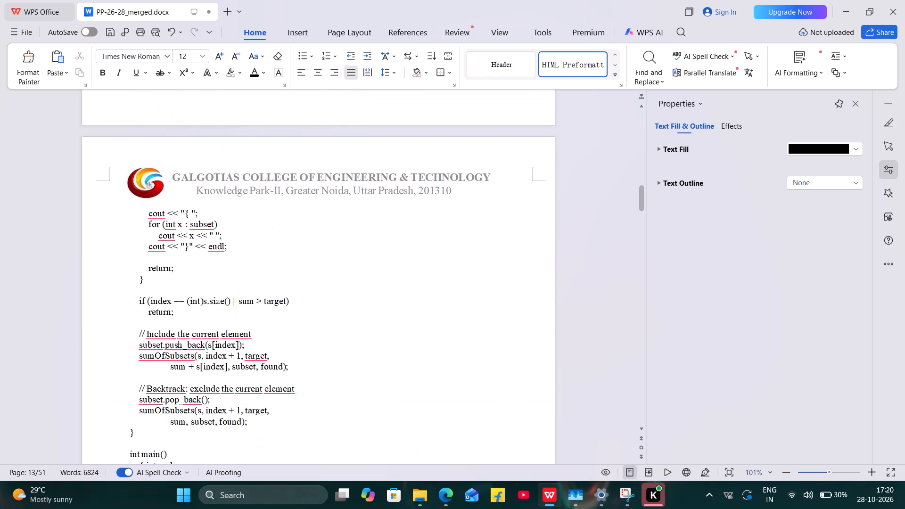
{"action": "scroll", "coordinate": [189, 364], "scroll_direction": "up", "scroll_amount": 11}
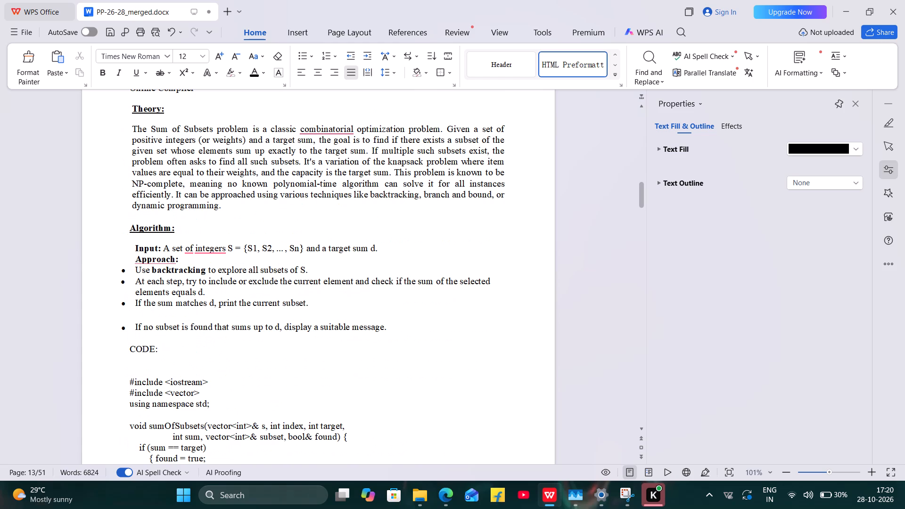
{"action": "scroll", "coordinate": [189, 364], "scroll_direction": "up", "scroll_amount": 4}
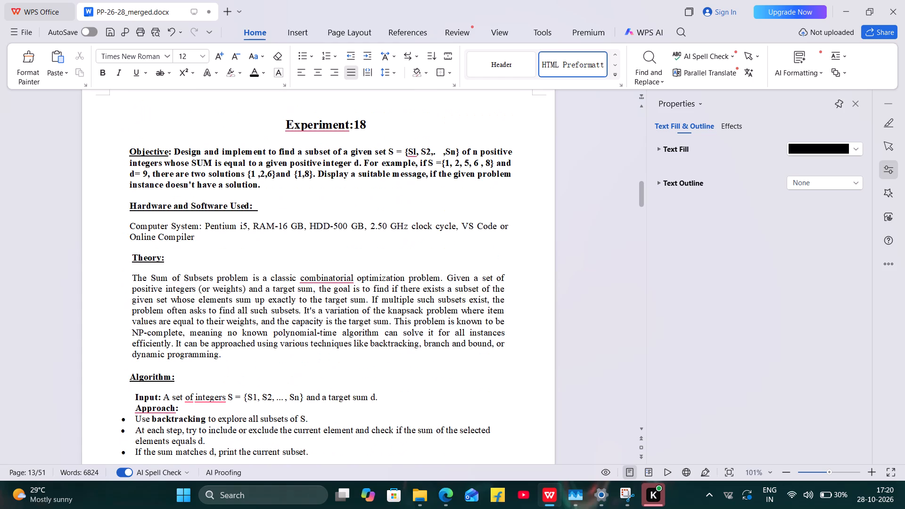
Review Experiment:17 from the pasted output and Java Floyd code back to its theory and two-part objective.
{"action": "scroll", "coordinate": [189, 364], "scroll_direction": "up", "scroll_amount": 7}
{"action": "scroll", "coordinate": [189, 364], "scroll_direction": "down", "scroll_amount": 1}
{"action": "scroll", "coordinate": [189, 364], "scroll_direction": "up", "scroll_amount": 6}
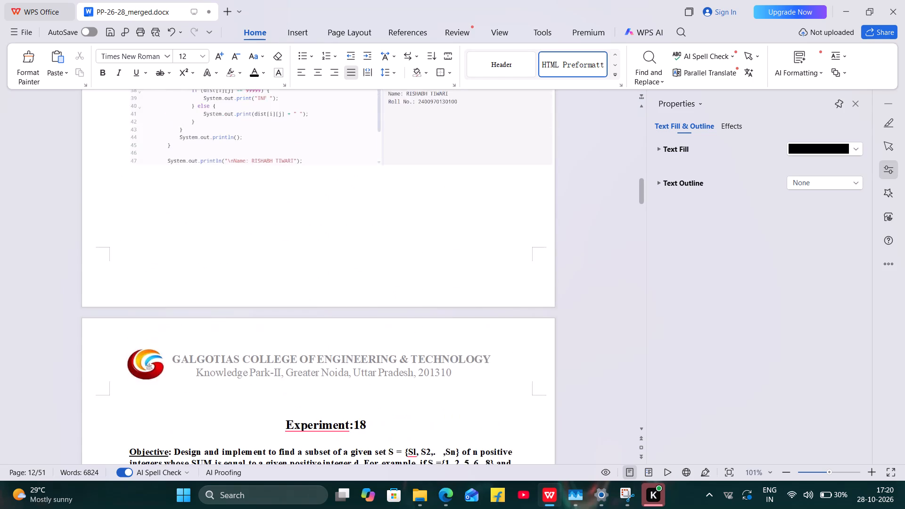
{"action": "scroll", "coordinate": [189, 364], "scroll_direction": "up", "scroll_amount": 18}
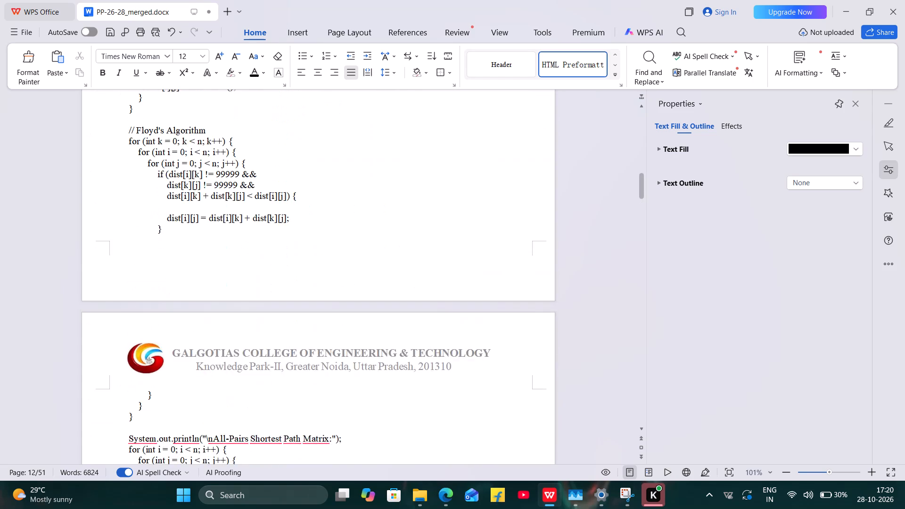
{"action": "scroll", "coordinate": [189, 364], "scroll_direction": "up", "scroll_amount": 11}
{"action": "scroll", "coordinate": [189, 364], "scroll_direction": "down", "scroll_amount": 5}
{"action": "scroll", "coordinate": [189, 364], "scroll_direction": "up", "scroll_amount": 4}
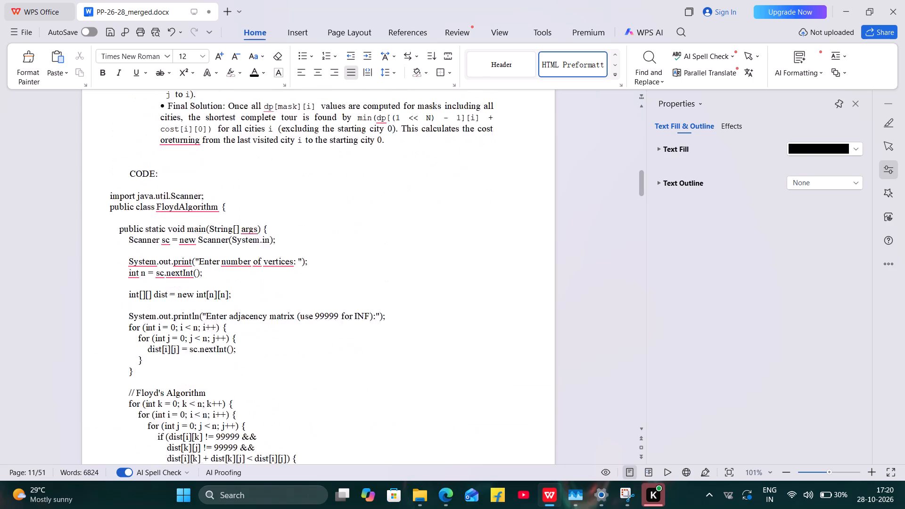
{"action": "scroll", "coordinate": [189, 364], "scroll_direction": "up", "scroll_amount": 9}
{"action": "scroll", "coordinate": [189, 364], "scroll_direction": "down", "scroll_amount": 15}
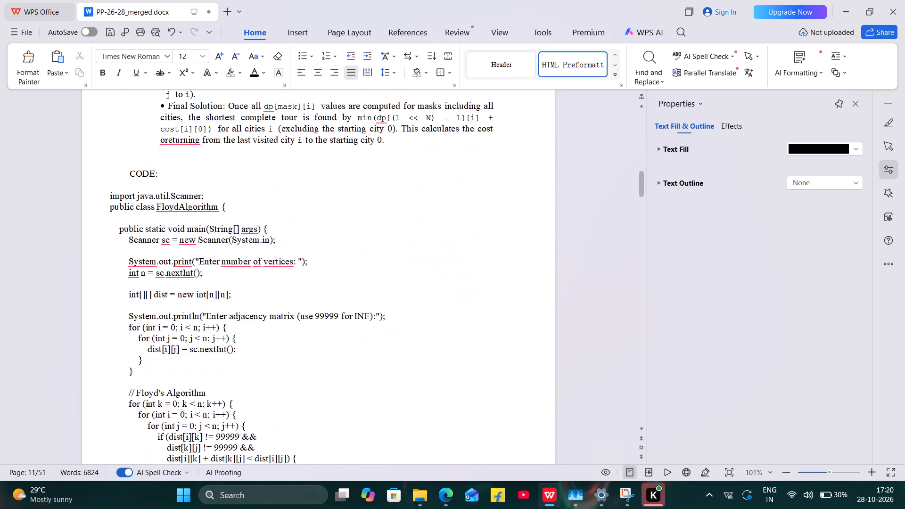
{"action": "scroll", "coordinate": [189, 364], "scroll_direction": "down", "scroll_amount": 16}
{"action": "scroll", "coordinate": [189, 364], "scroll_direction": "down", "scroll_amount": 6}
{"action": "scroll", "coordinate": [189, 364], "scroll_direction": "up", "scroll_amount": 1}
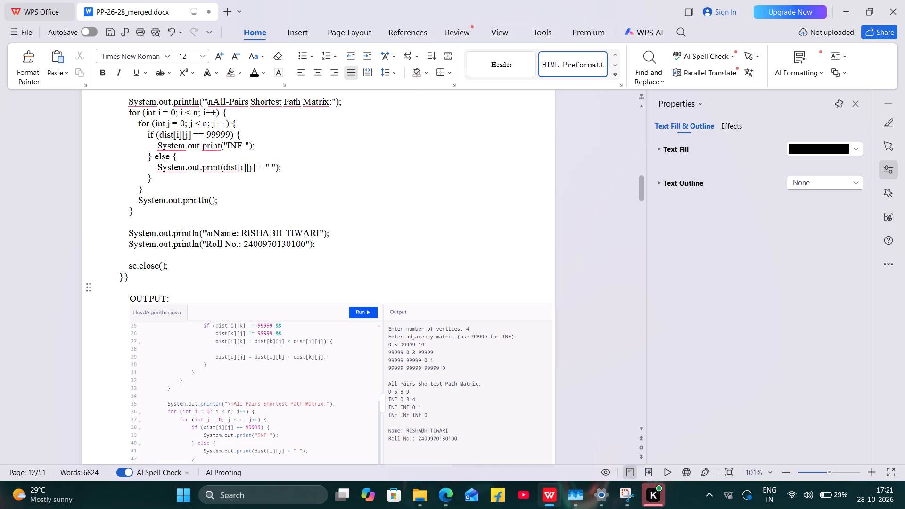
{"action": "scroll", "coordinate": [189, 364], "scroll_direction": "down", "scroll_amount": 6}
{"action": "scroll", "coordinate": [189, 364], "scroll_direction": "up", "scroll_amount": 1}
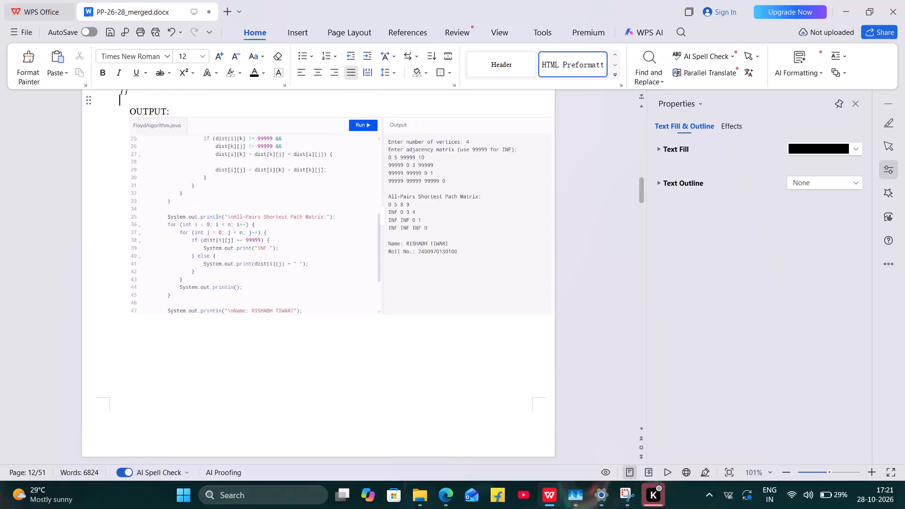
{"action": "scroll", "coordinate": [292, 388], "scroll_direction": "down", "scroll_amount": 8}
{"action": "scroll", "coordinate": [294, 395], "scroll_direction": "up", "scroll_amount": 10}
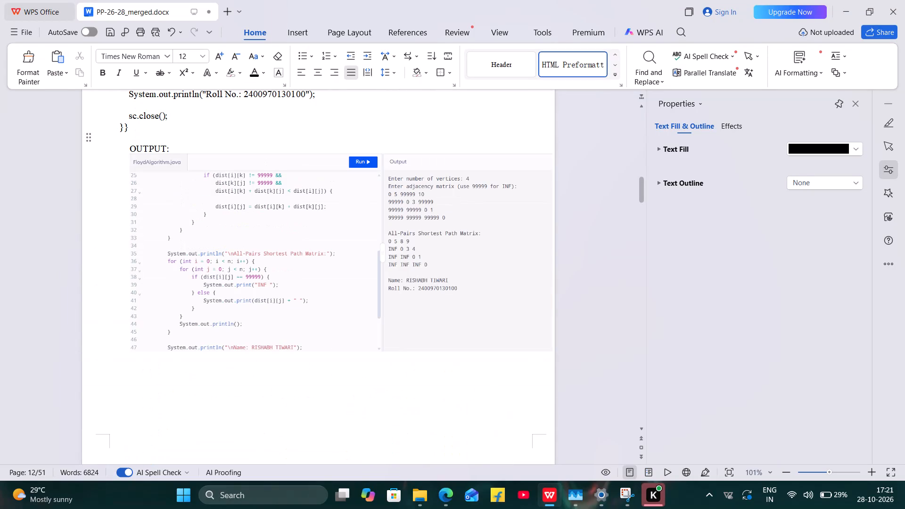
{"action": "scroll", "coordinate": [281, 312], "scroll_direction": "up", "scroll_amount": 20}
{"action": "scroll", "coordinate": [281, 312], "scroll_direction": "up", "scroll_amount": 9}
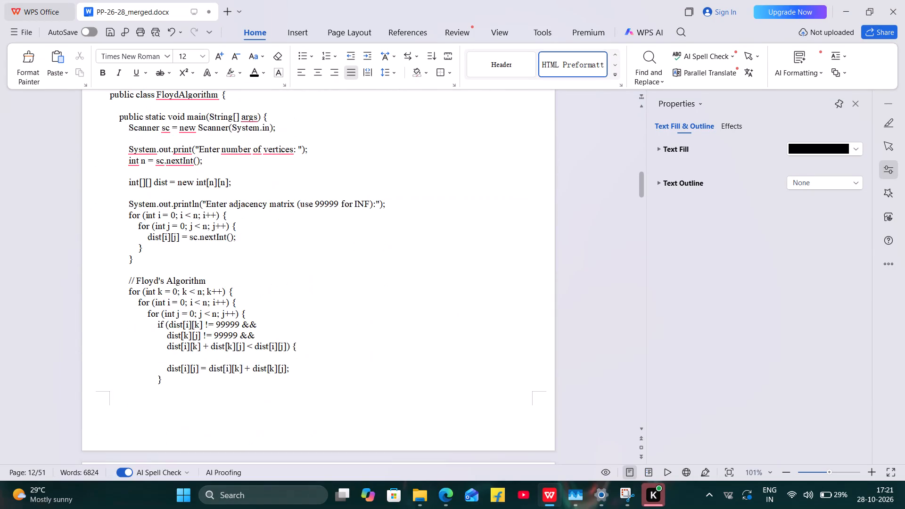
{"action": "scroll", "coordinate": [222, 239], "scroll_direction": "up", "scroll_amount": 14}
{"action": "scroll", "coordinate": [222, 239], "scroll_direction": "up", "scroll_amount": 10}
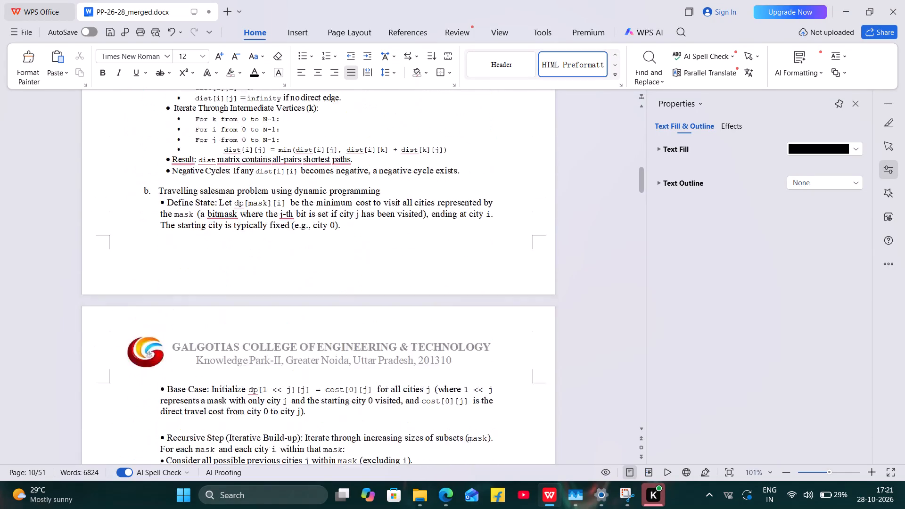
{"action": "scroll", "coordinate": [222, 239], "scroll_direction": "up", "scroll_amount": 13}
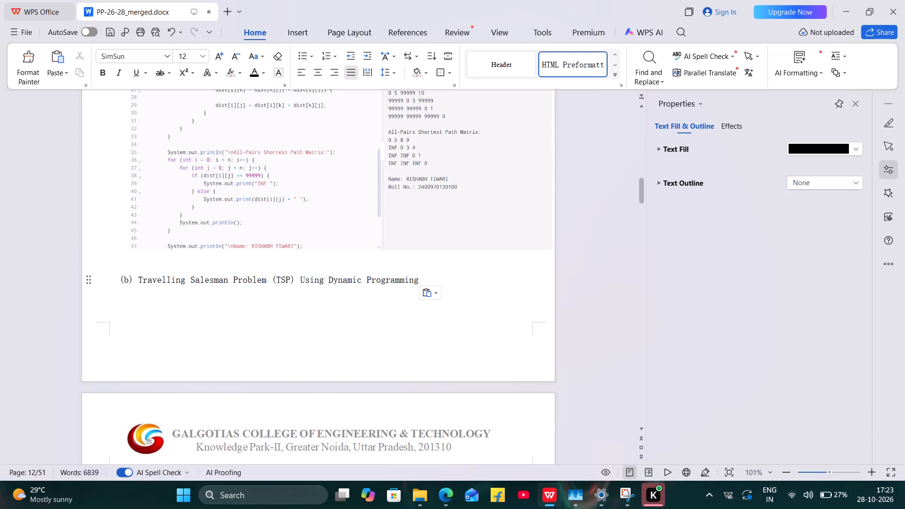
Format the pasted Travelling Salesman Problem heading in bold Times New Roman.
{"action": "left_click_drag", "start_coordinate": [426, 280], "coordinate": [133, 268]}
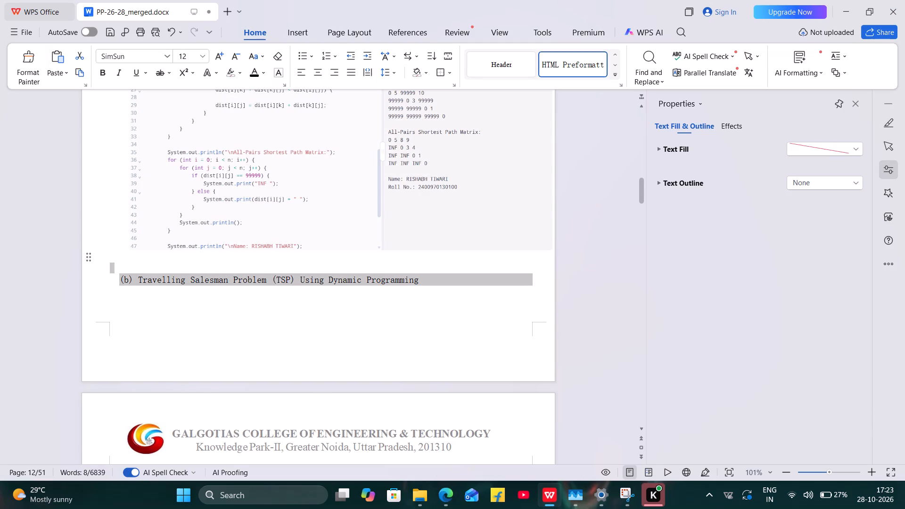
{"action": "left_click_drag", "start_coordinate": [133, 268], "coordinate": [133, 269]}
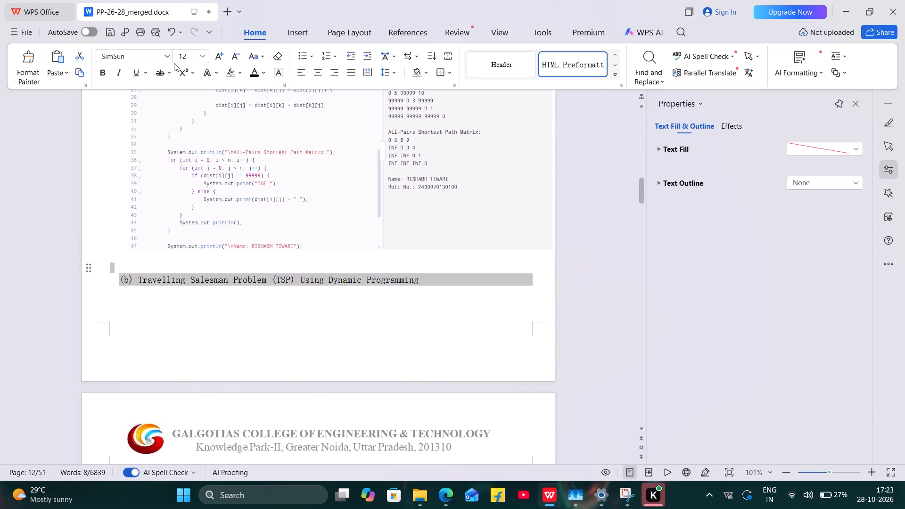
{"action": "left_click", "coordinate": [172, 59]}
{"action": "left_click", "coordinate": [141, 173]}
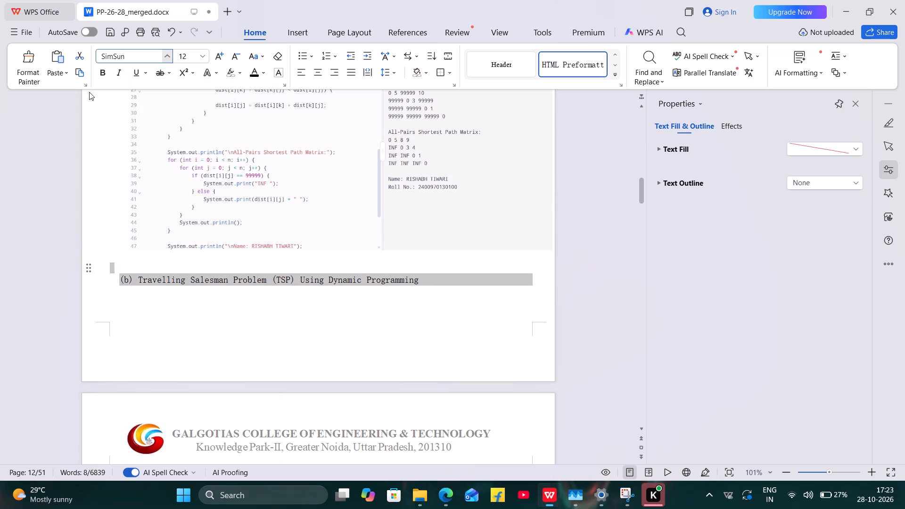
{"action": "left_click", "coordinate": [103, 72]}
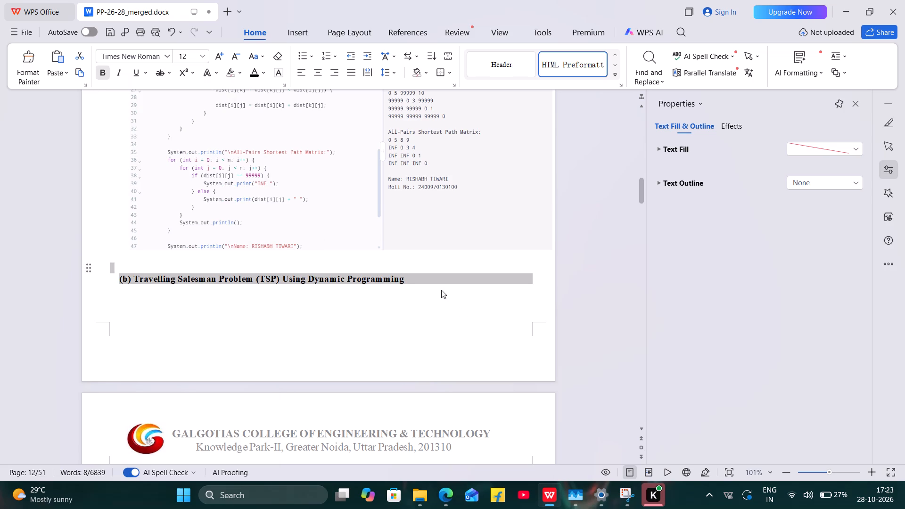
Add a line reading "code" below the Travelling Salesman Problem heading, without an automatic list number.
{"action": "left_click", "coordinate": [432, 274]}
{"action": "key", "text": "Return"}
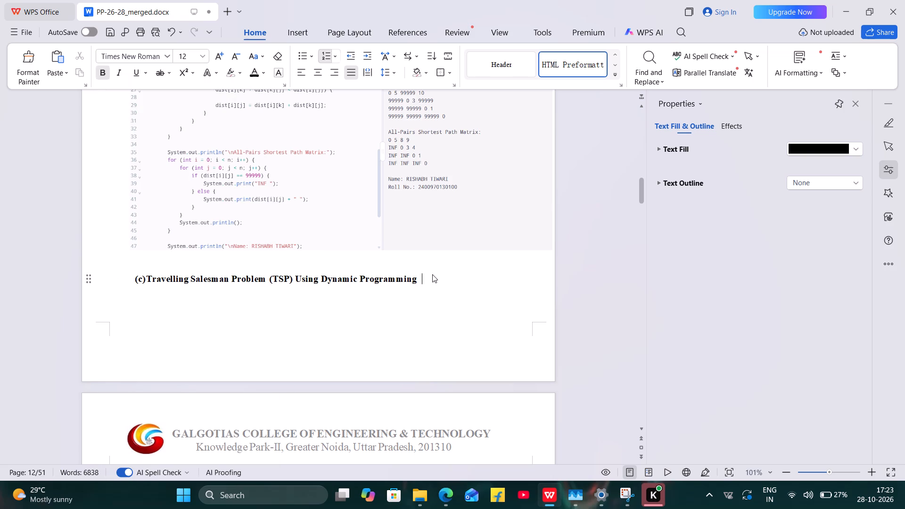
{"action": "type", "text": "code"}
{"action": "left_click", "coordinate": [144, 286]}
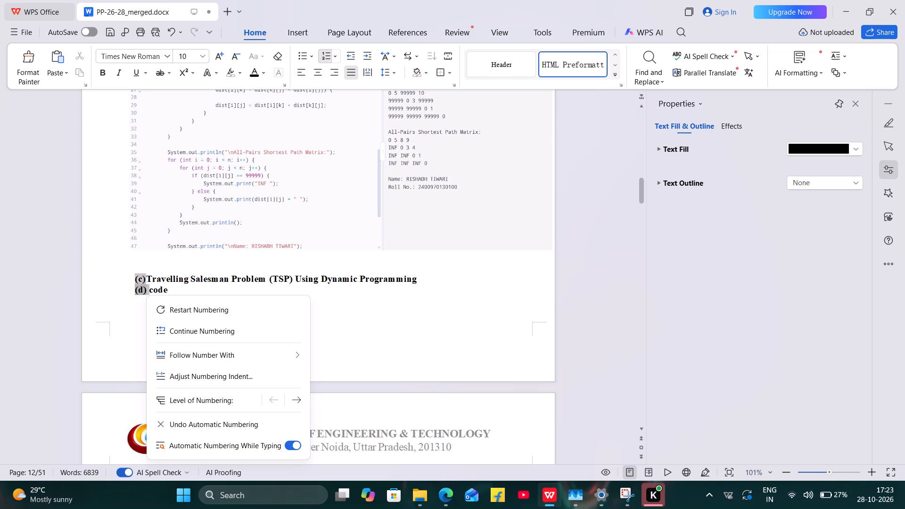
{"action": "key", "text": "BackSpace"}
Replace the automatic number before the Travelling Salesman Problem heading with the label "(B)" followed by a space.
{"action": "left_click", "coordinate": [140, 278]}
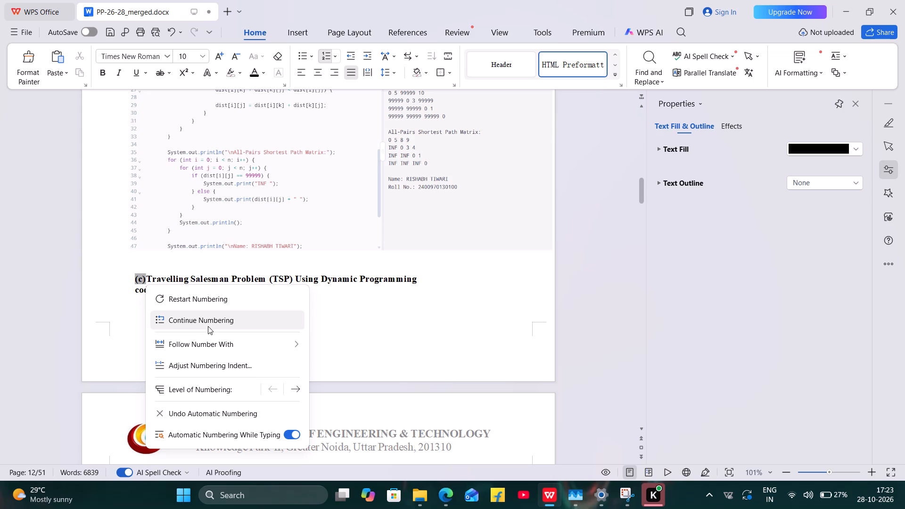
{"action": "key", "text": "BackSpace"}
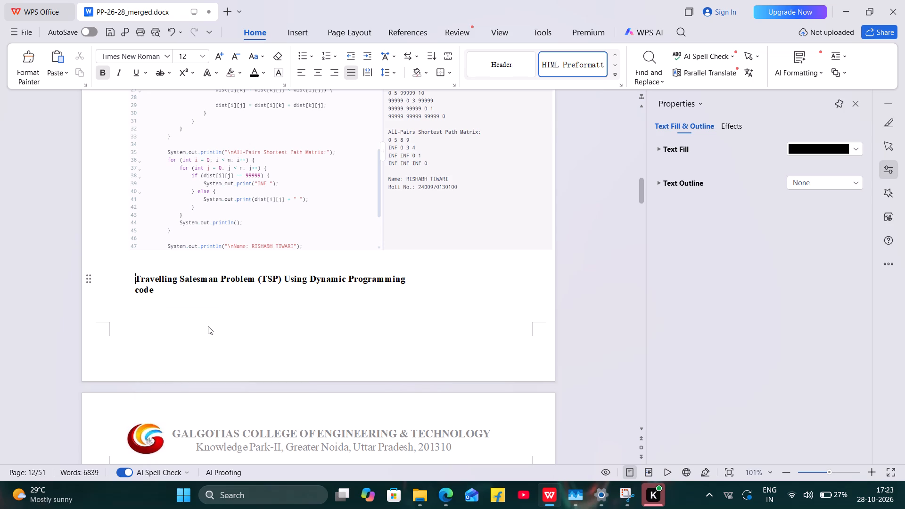
{"action": "key", "text": "shift+parenleft"}
{"action": "key", "text": "b"}
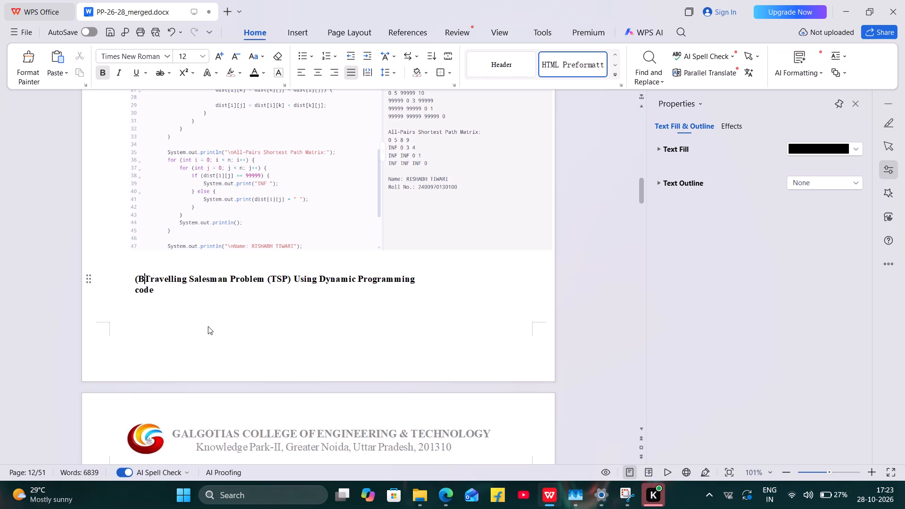
{"action": "key", "text": "0"}
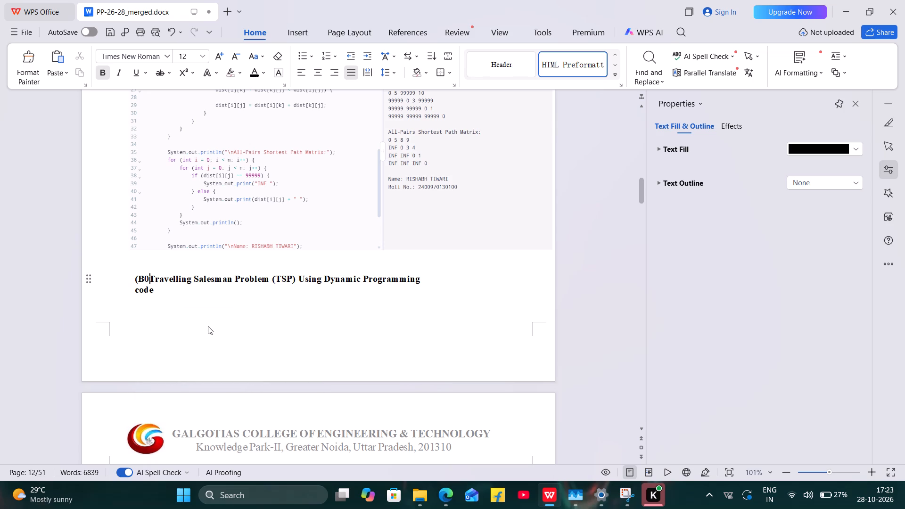
{"action": "key", "text": "BackSpace"}
{"action": "key", "text": "shift+parenright"}
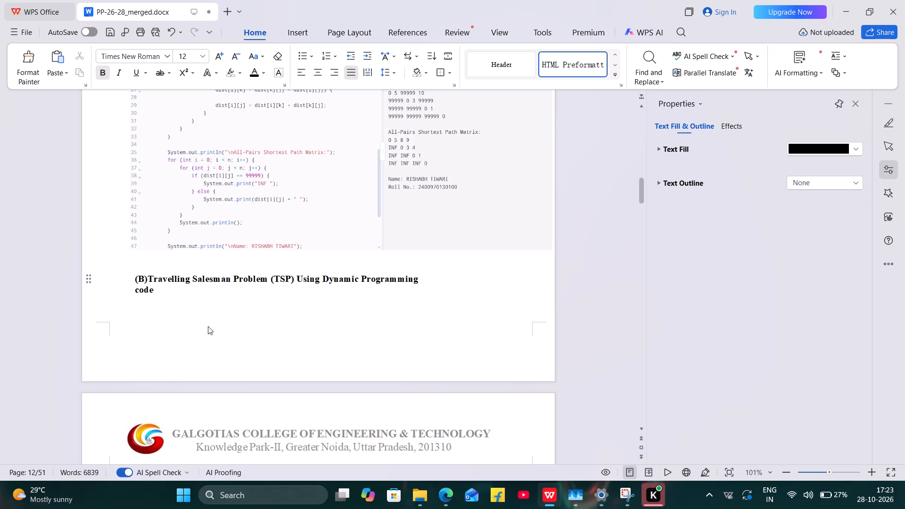
{"action": "key", "text": "space"}
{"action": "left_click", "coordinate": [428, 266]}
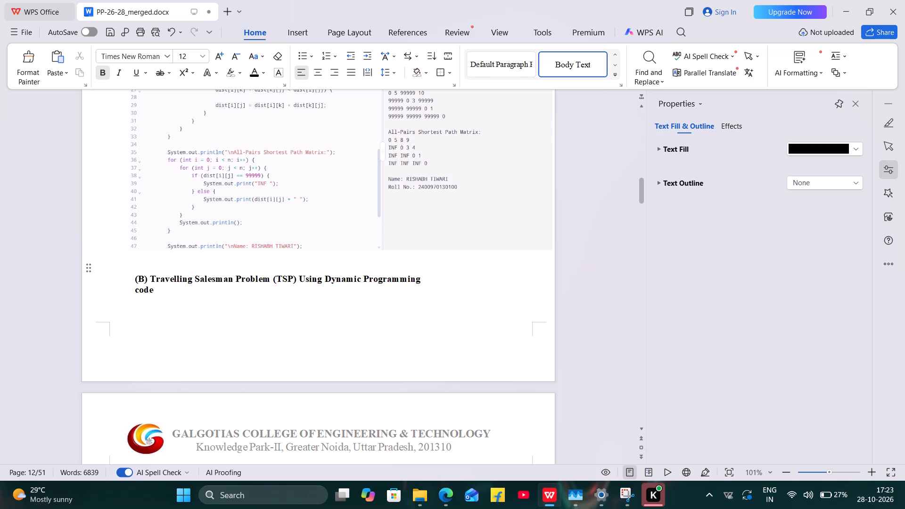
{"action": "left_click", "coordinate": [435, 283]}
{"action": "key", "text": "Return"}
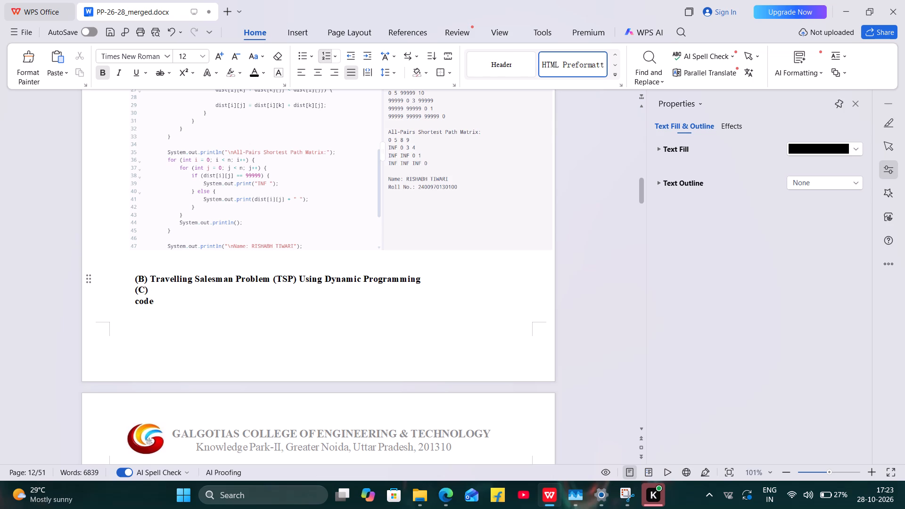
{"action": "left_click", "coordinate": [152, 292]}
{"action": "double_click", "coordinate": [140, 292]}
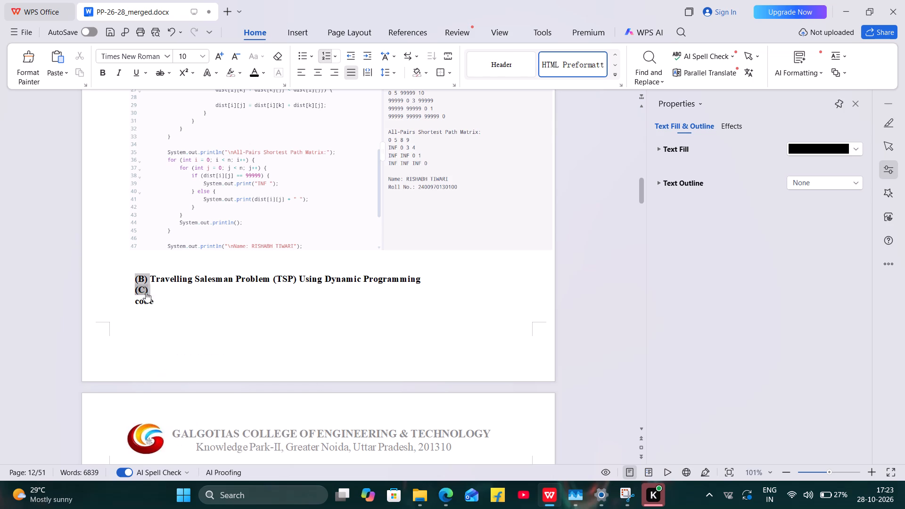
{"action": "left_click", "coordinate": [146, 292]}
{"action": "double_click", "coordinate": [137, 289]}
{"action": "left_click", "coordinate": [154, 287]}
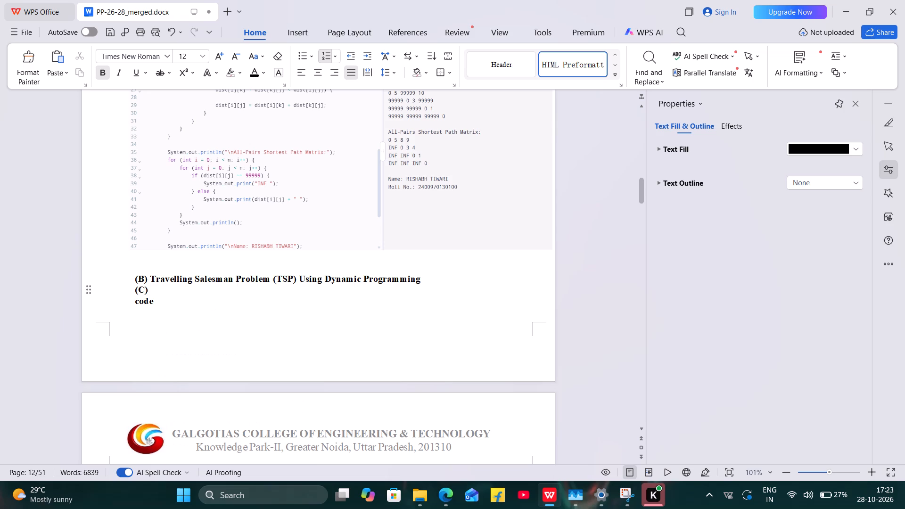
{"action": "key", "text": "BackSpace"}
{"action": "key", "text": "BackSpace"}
Replace the lowercase "code" label below the Travelling Salesman Problem heading with "CODE".
{"action": "left_click", "coordinate": [132, 289]}
{"action": "left_click_drag", "start_coordinate": [156, 293], "coordinate": [100, 292]}
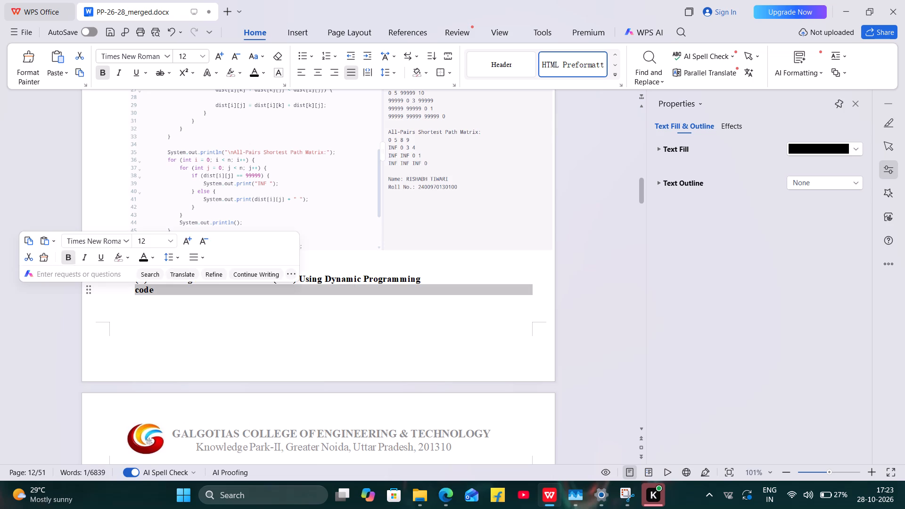
{"action": "left_click", "coordinate": [202, 56]}
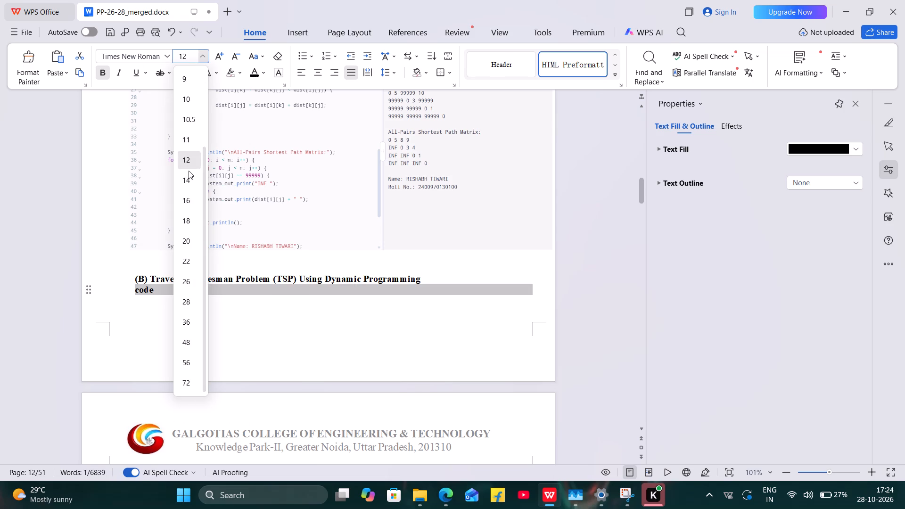
{"action": "left_click", "coordinate": [230, 336]}
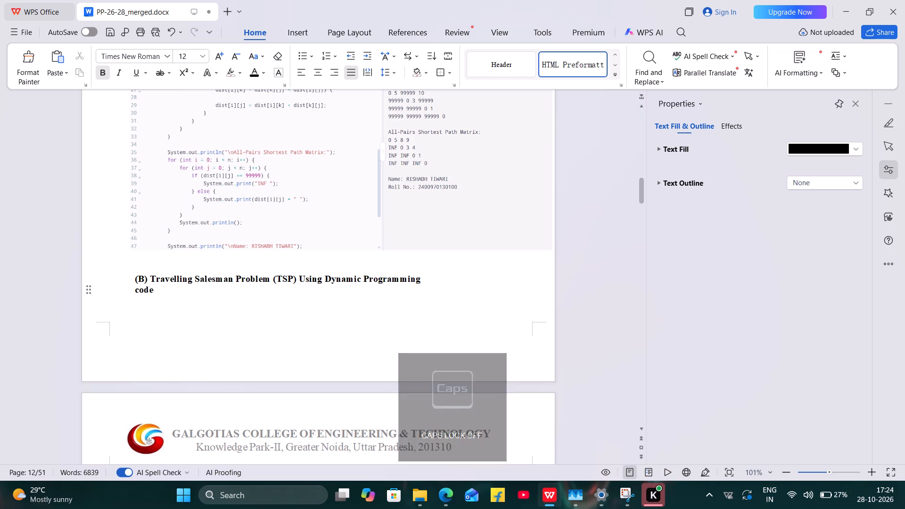
{"action": "left_click_drag", "start_coordinate": [175, 297], "coordinate": [124, 290]}
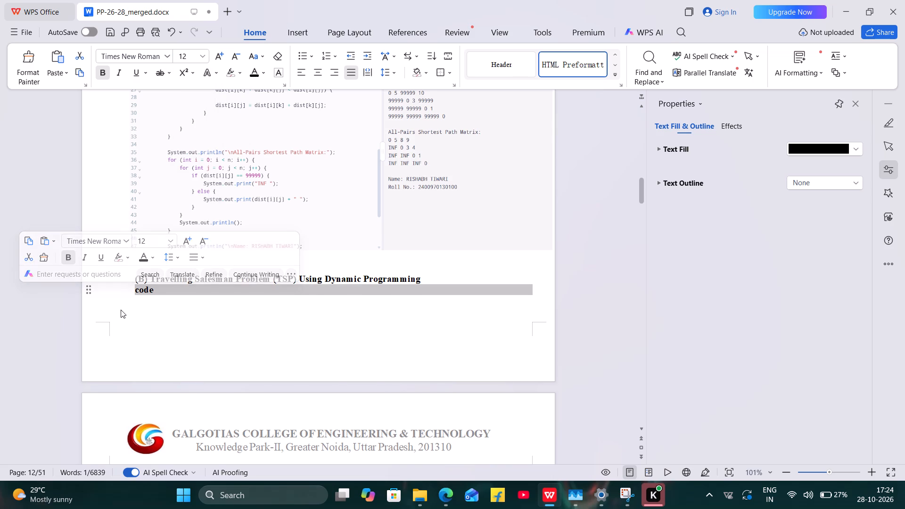
{"action": "key", "text": "BackSpace"}
{"action": "type", "text": "CODE"}
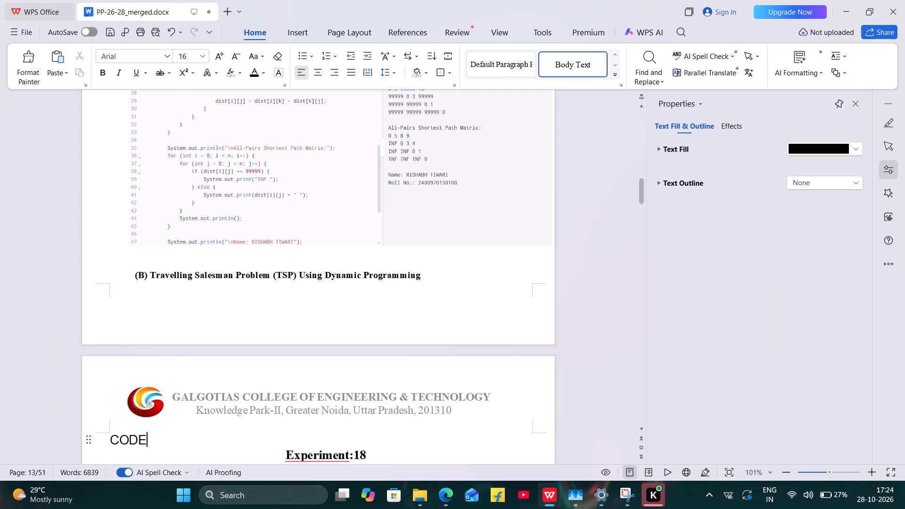
Format the CODE label above Experiment:18 in Times New Roman, size 14.
{"action": "scroll", "coordinate": [120, 311], "scroll_direction": "down", "scroll_amount": 3}
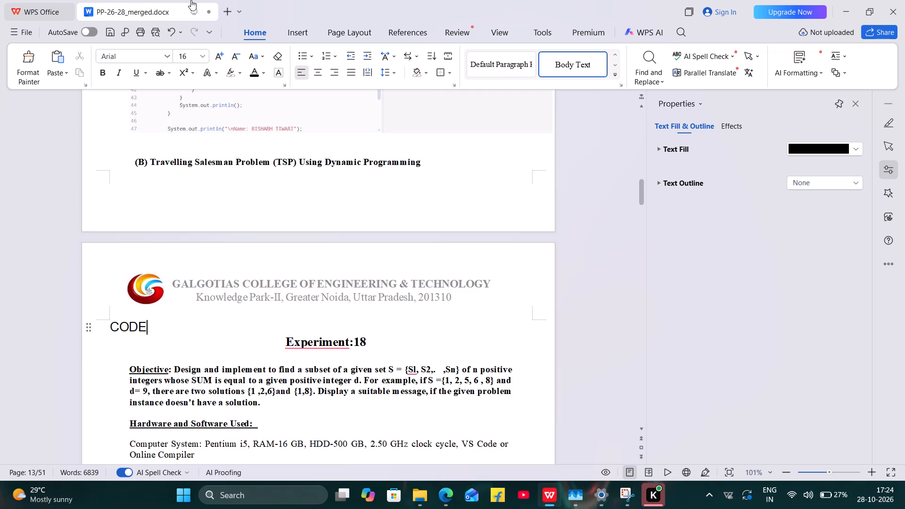
{"action": "left_click", "coordinate": [200, 57]}
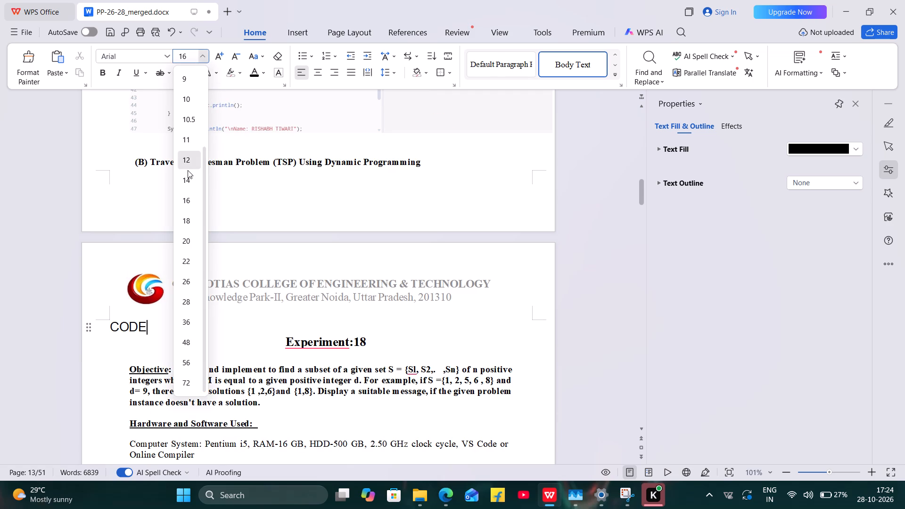
{"action": "left_click", "coordinate": [191, 182]}
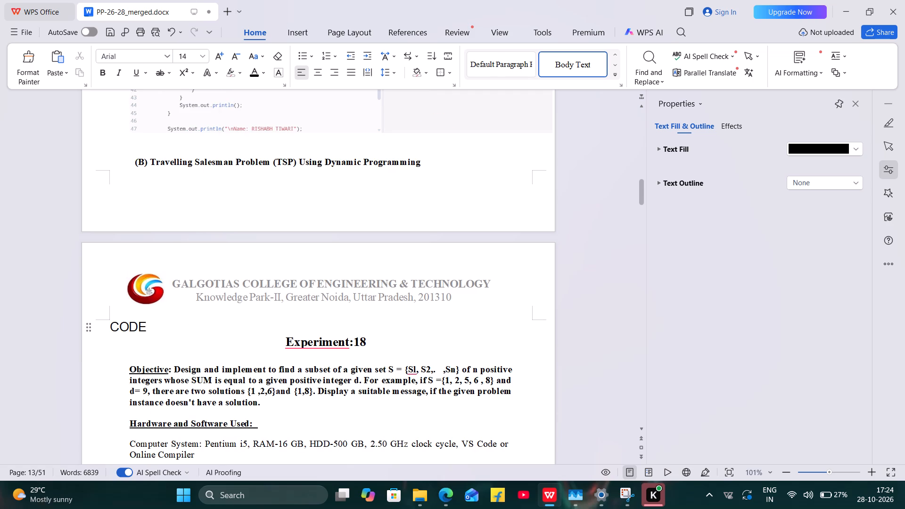
{"action": "left_click_drag", "start_coordinate": [145, 327], "coordinate": [90, 319]}
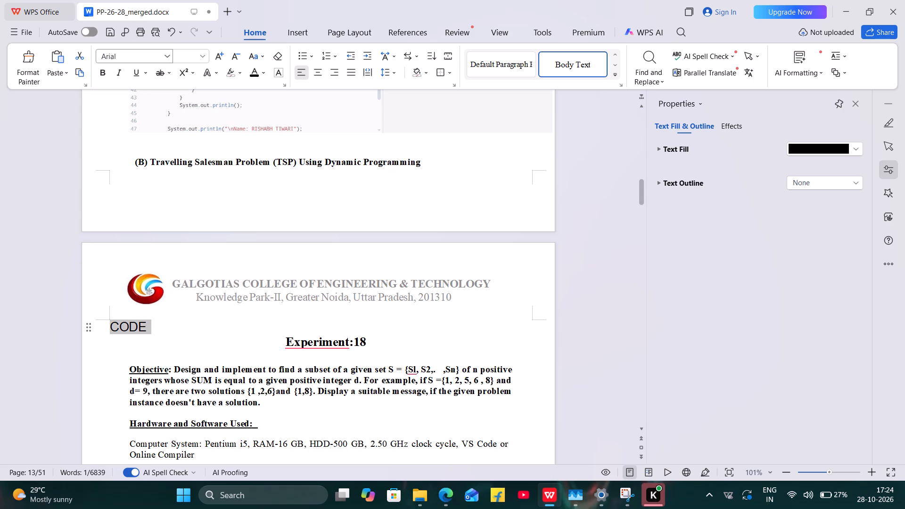
{"action": "left_click", "coordinate": [168, 54]}
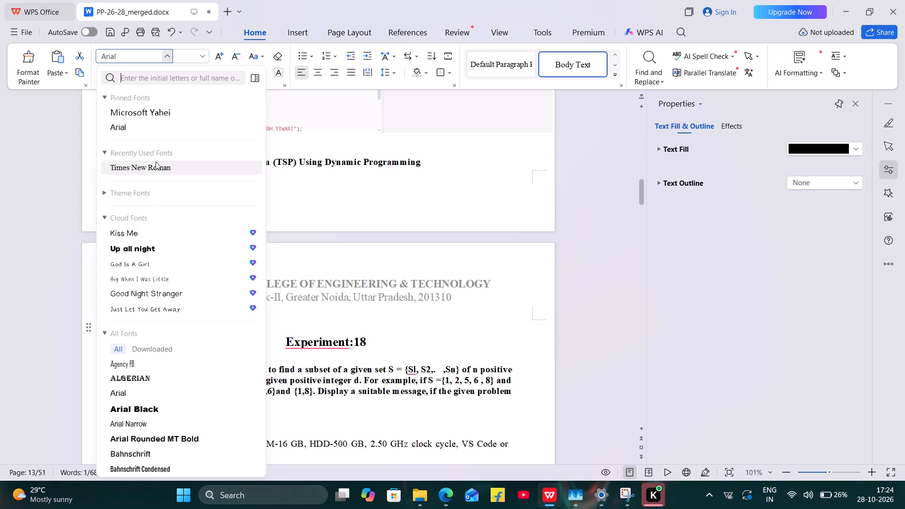
{"action": "left_click", "coordinate": [156, 162]}
{"action": "left_click", "coordinate": [201, 60]}
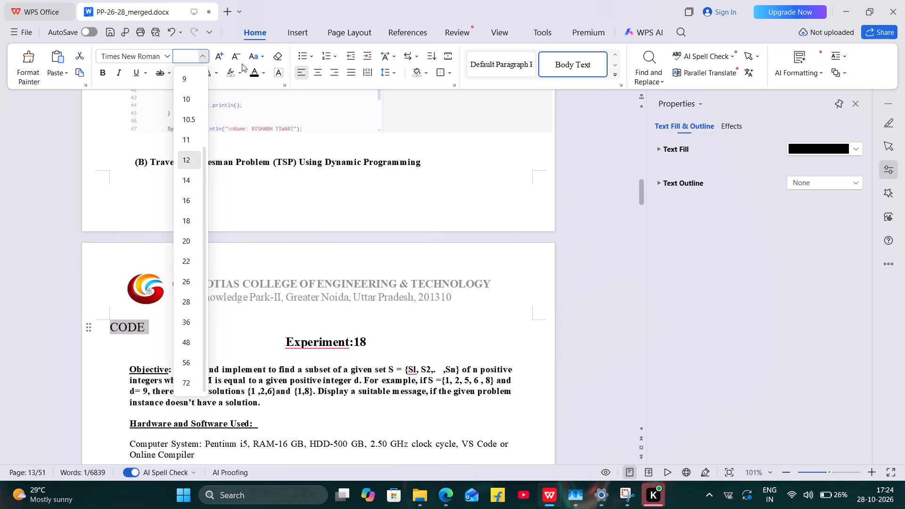
{"action": "left_click", "coordinate": [182, 173]}
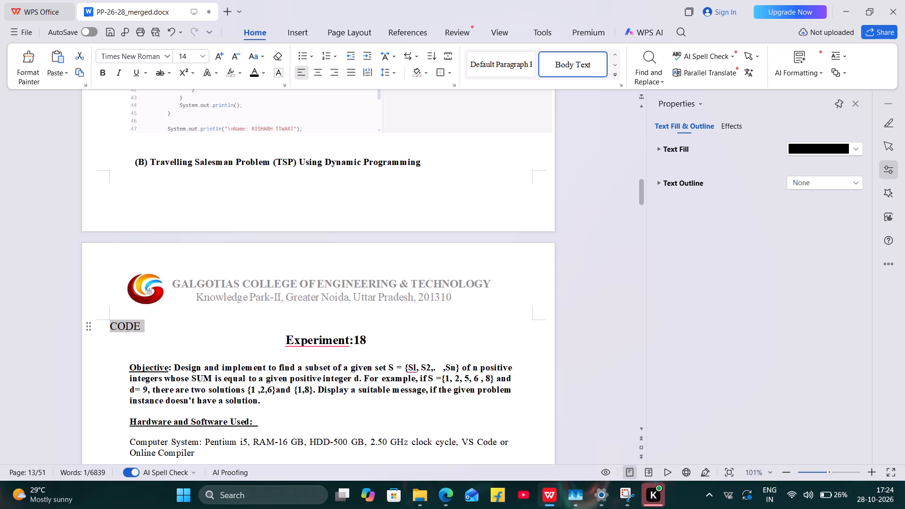
Join the CODE label above Experiment:18 to the end of the Travelling Salesman Problem heading, and break it back onto its own line.
{"action": "scroll", "coordinate": [116, 249], "scroll_direction": "up", "scroll_amount": 3}
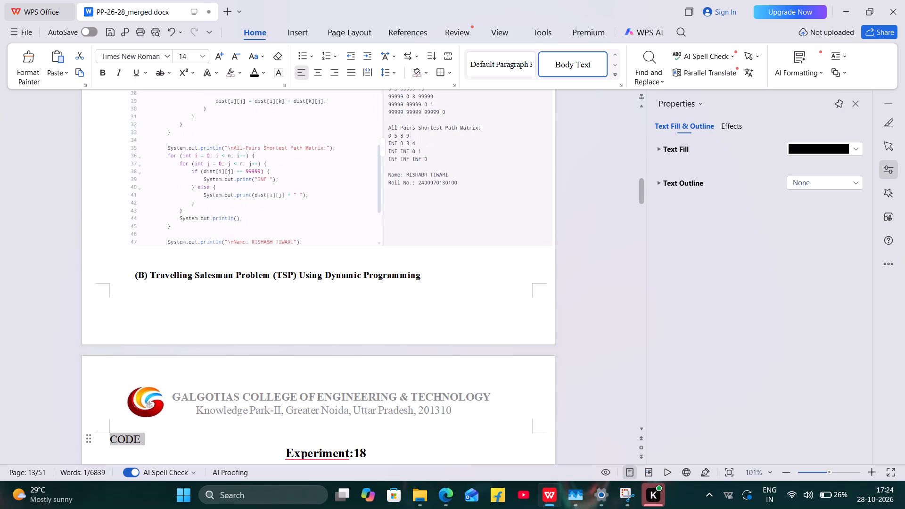
{"action": "scroll", "coordinate": [111, 233], "scroll_direction": "up", "scroll_amount": 1}
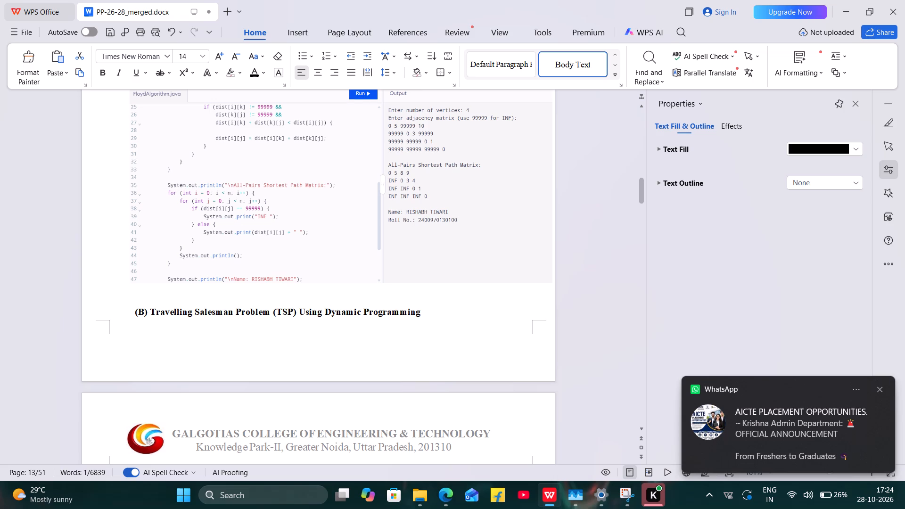
{"action": "scroll", "coordinate": [112, 213], "scroll_direction": "up", "scroll_amount": 1}
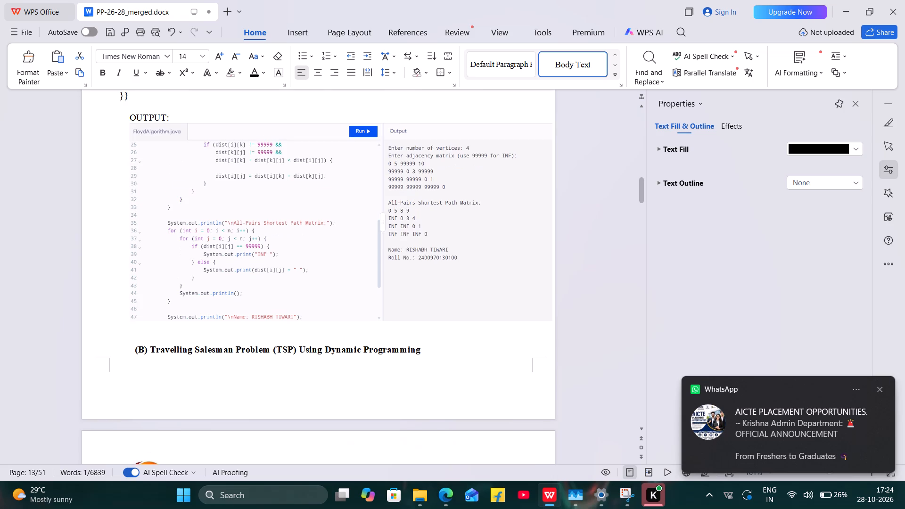
{"action": "scroll", "coordinate": [83, 231], "scroll_direction": "down", "scroll_amount": 2}
{"action": "scroll", "coordinate": [111, 344], "scroll_direction": "down", "scroll_amount": 1}
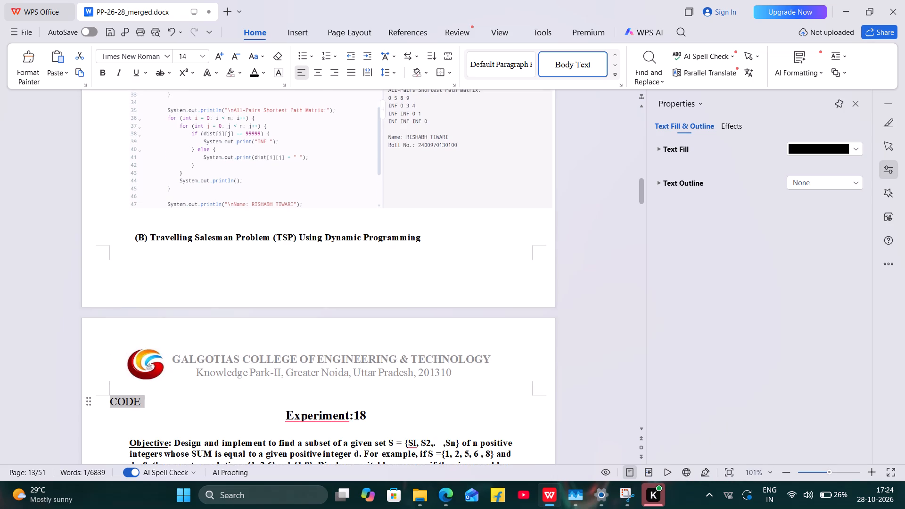
{"action": "left_click", "coordinate": [110, 406]}
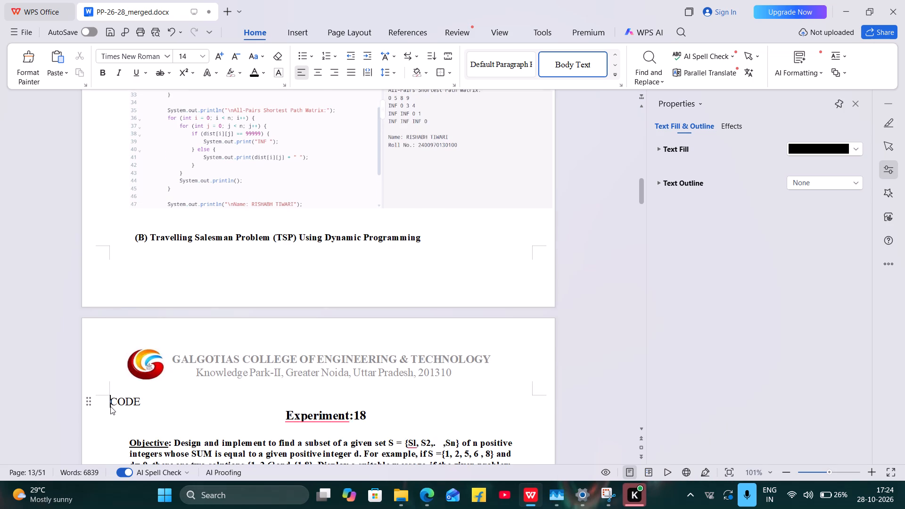
{"action": "key", "text": "BackSpace"}
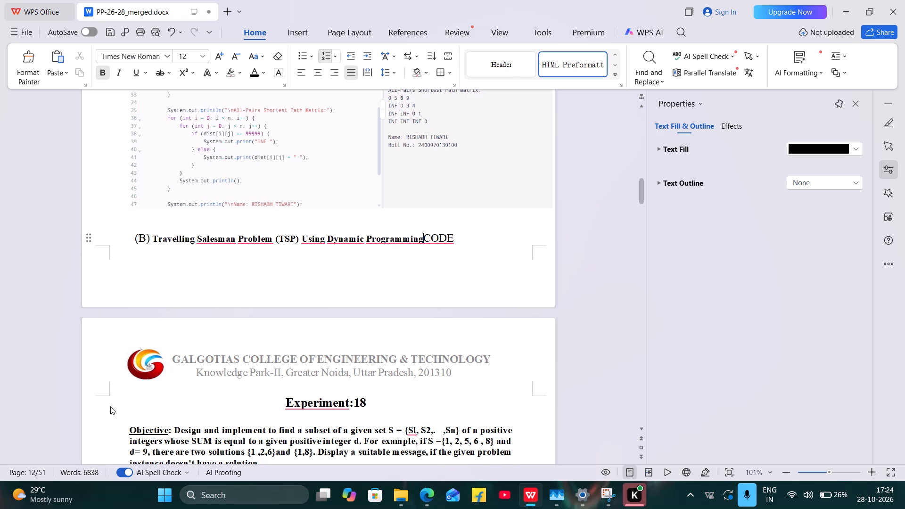
{"action": "key", "text": "Return"}
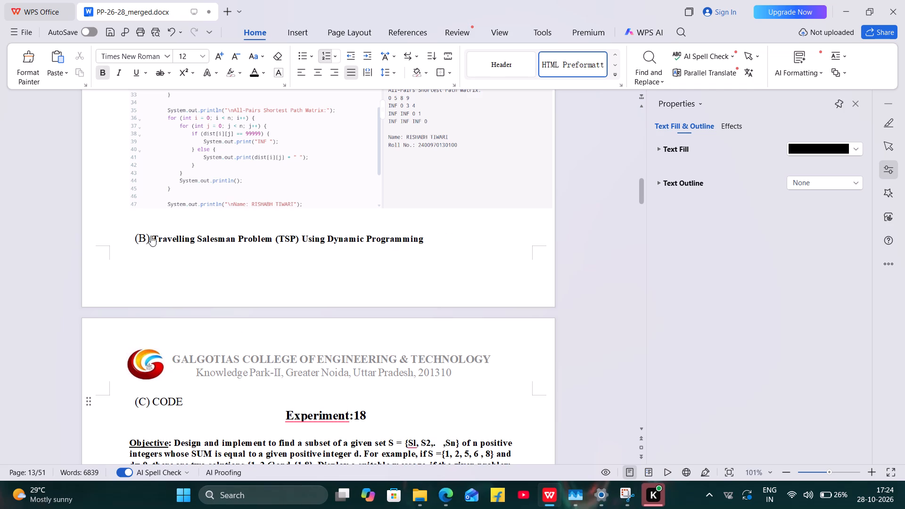
Select the Travelling Salesman Problem (TSP) Using Dynamic Programming heading text after its (B) label.
{"action": "left_click_drag", "start_coordinate": [438, 239], "coordinate": [135, 236]}
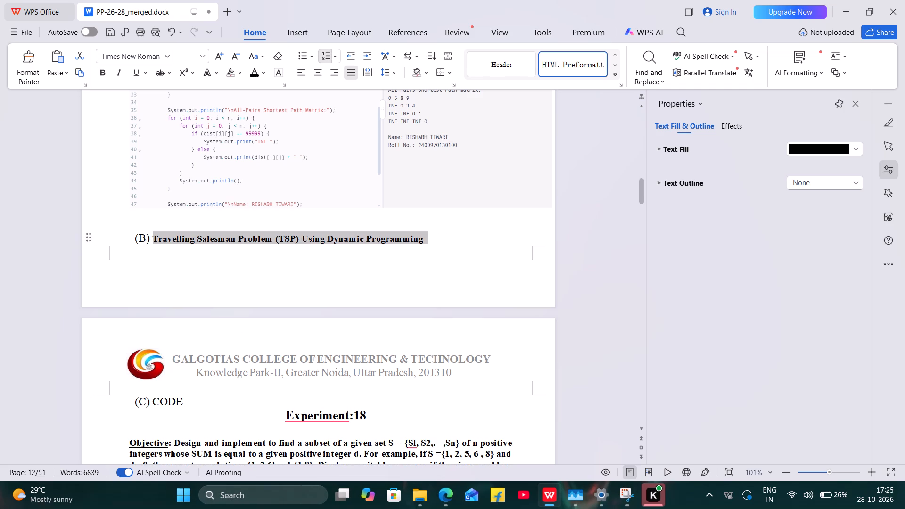
Set the font size of the Travelling Salesman Problem heading to 12.
{"action": "left_click_drag", "start_coordinate": [135, 236], "coordinate": [121, 238]}
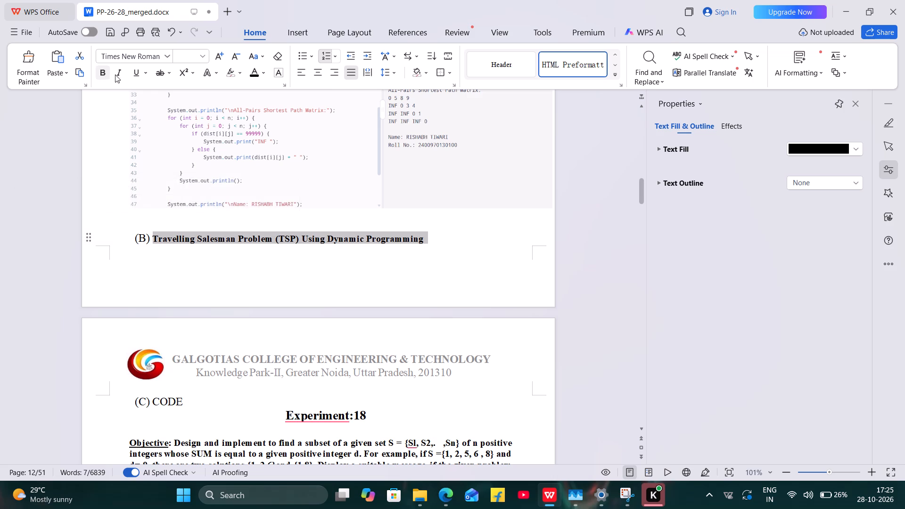
{"action": "left_click", "coordinate": [204, 55]}
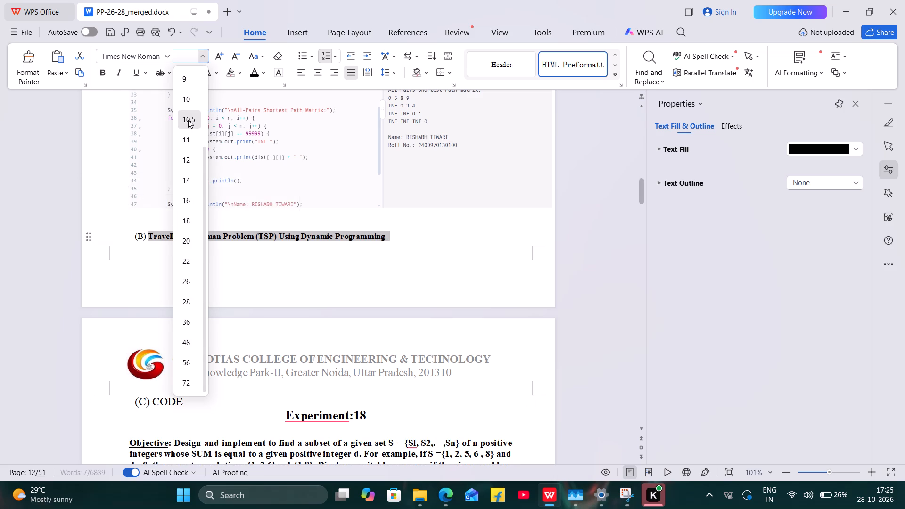
{"action": "left_click", "coordinate": [192, 153]}
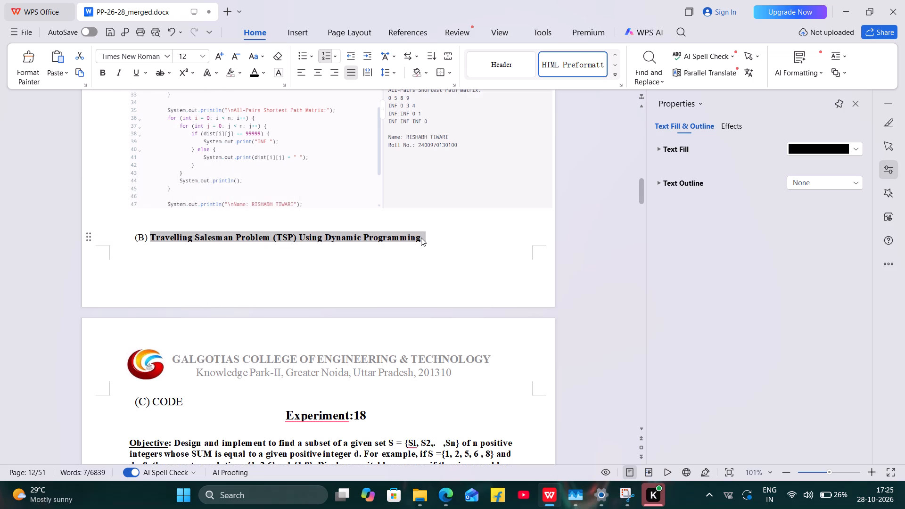
{"action": "left_click", "coordinate": [421, 238]}
Delete the numbered CODE line between the Travelling Salesman Problem heading and Experiment:18.
{"action": "scroll", "coordinate": [177, 397], "scroll_direction": "down", "scroll_amount": 1}
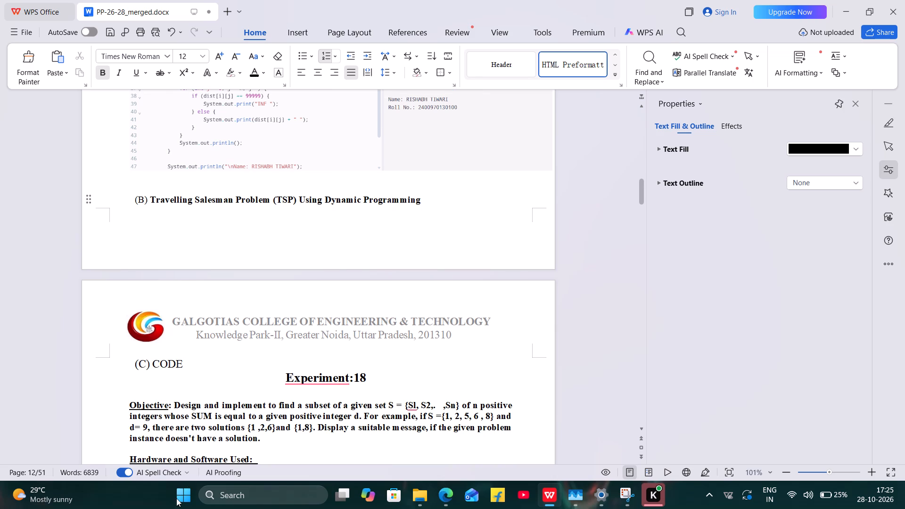
{"action": "left_click", "coordinate": [144, 361]}
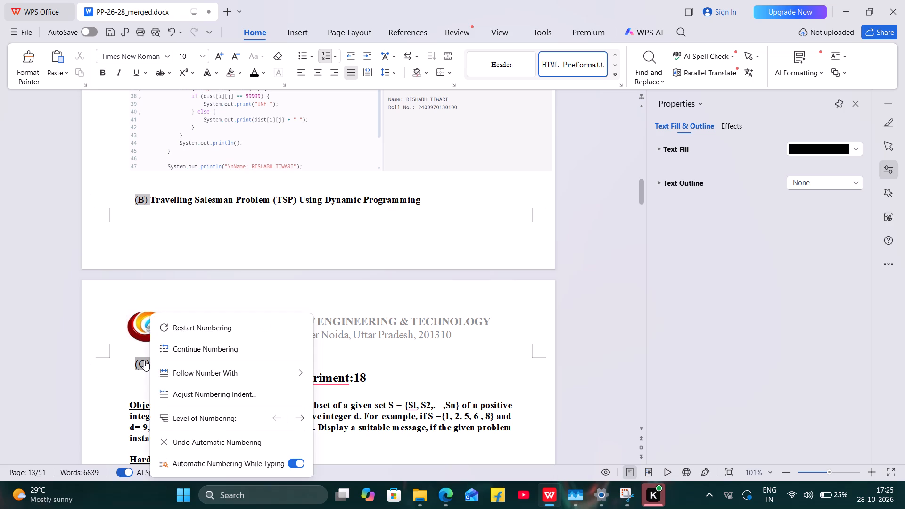
{"action": "key", "text": "BackSpace"}
{"action": "key", "text": "BackSpace"}
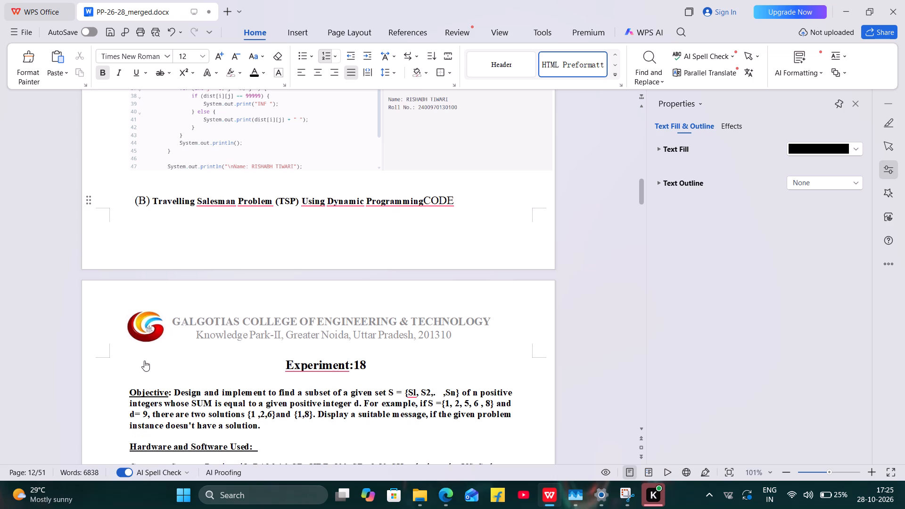
{"action": "left_click", "coordinate": [471, 200]}
{"action": "key", "text": "BackSpace"}
{"action": "key", "text": "BackSpace"}
{"action": "key", "text": "BackSpace"}
{"action": "key", "text": "BackSpace"}
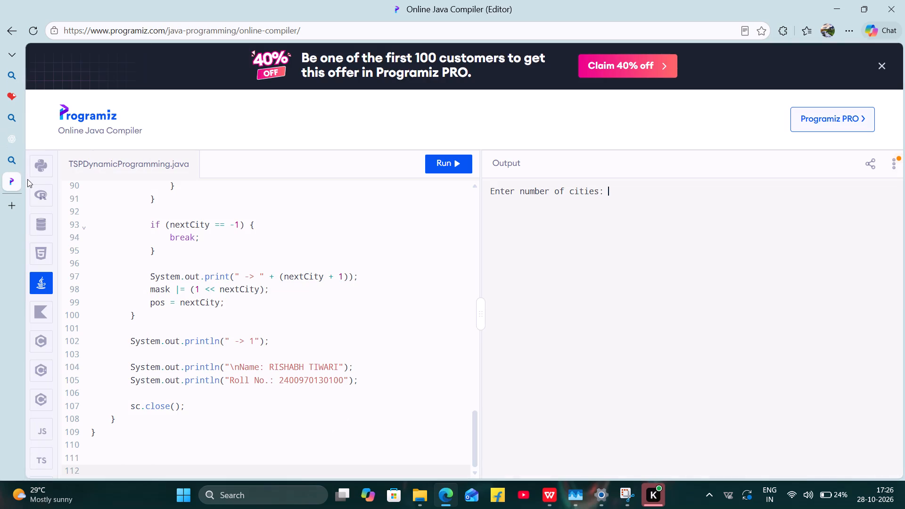
{"action": "key", "text": "4"}
{"action": "key", "text": "Return"}
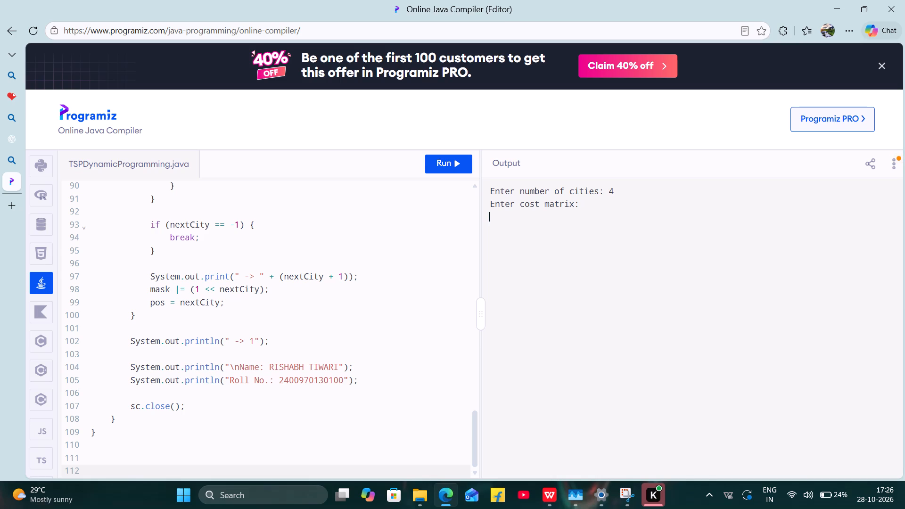
{"action": "key", "text": "ctrl+v"}
{"action": "key", "text": "Return"}
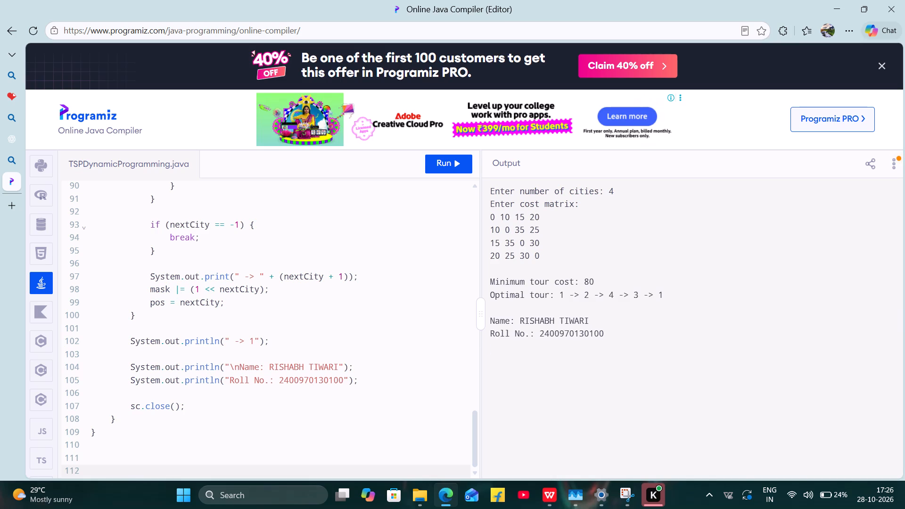
Capture a screenshot of the compiler area showing the TSPDynamicProgramming code from line 54 together with the program output.
{"action": "scroll", "coordinate": [490, 184], "scroll_direction": "up", "scroll_amount": 2}
{"action": "scroll", "coordinate": [702, 483], "scroll_direction": "up", "scroll_amount": 4}
{"action": "scroll", "coordinate": [440, 276], "scroll_direction": "up", "scroll_amount": 10}
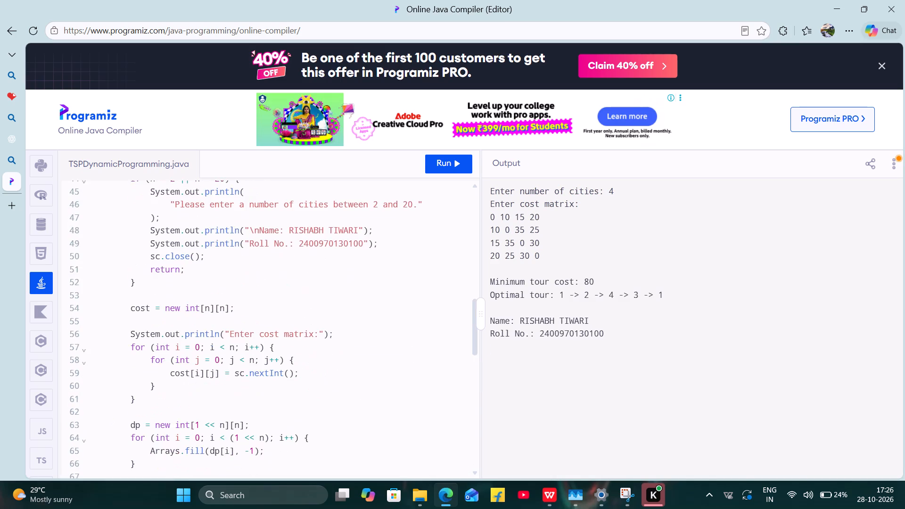
{"action": "scroll", "coordinate": [393, 287], "scroll_direction": "down", "scroll_amount": 3}
{"action": "scroll", "coordinate": [393, 287], "scroll_direction": "up", "scroll_amount": 1}
{"action": "key", "text": "Print"}
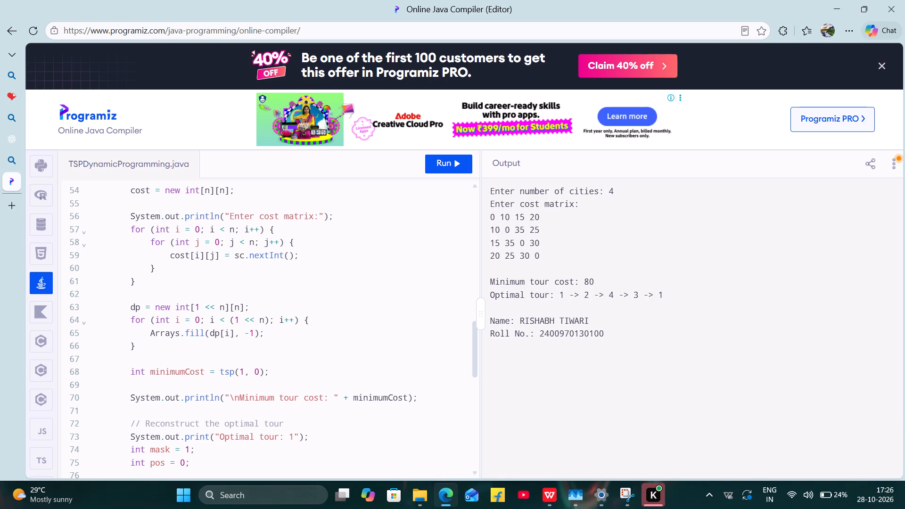
{"action": "left_click_drag", "start_coordinate": [64, 152], "coordinate": [730, 480]}
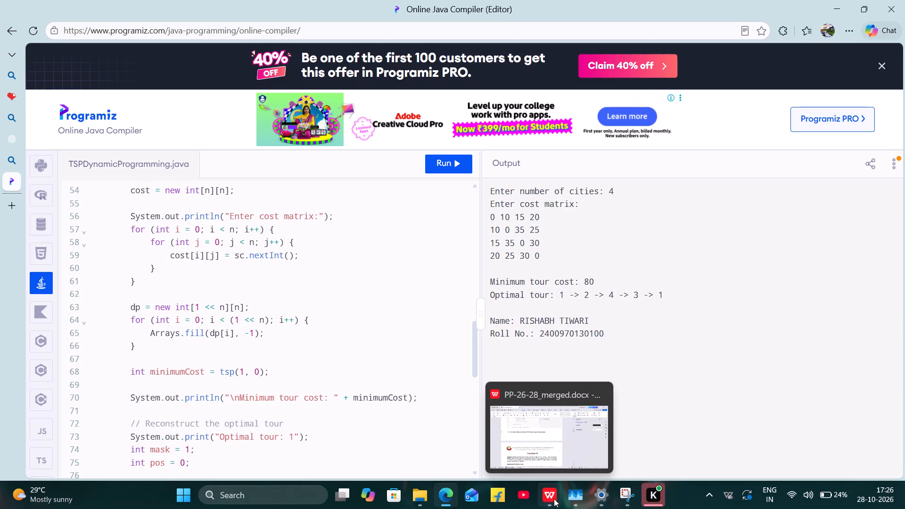
Switch to PP-26-28_merged.docx in WPS Office and paste the screenshot on an unnumbered line below the Travelling Salesman Problem heading.
{"action": "left_click", "coordinate": [554, 499]}
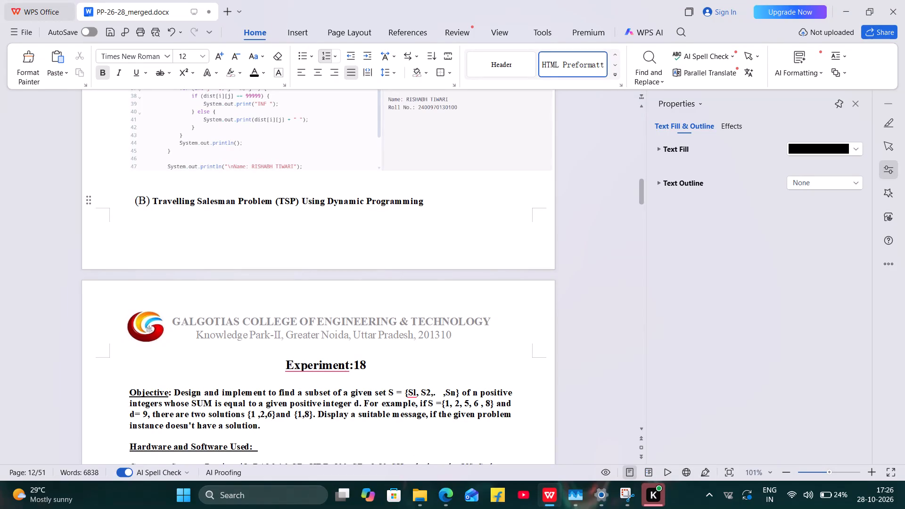
{"action": "key", "text": "Return"}
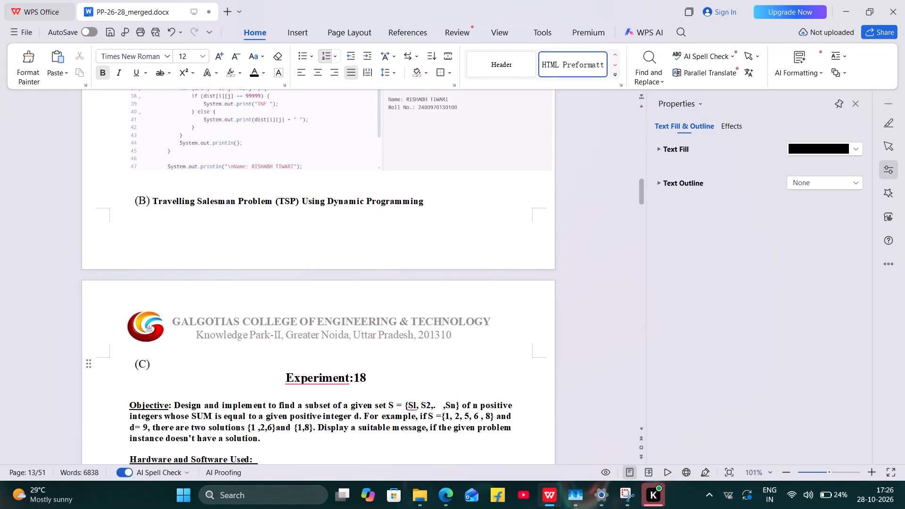
{"action": "key", "text": "BackSpace"}
{"action": "key", "text": "ctrl+v"}
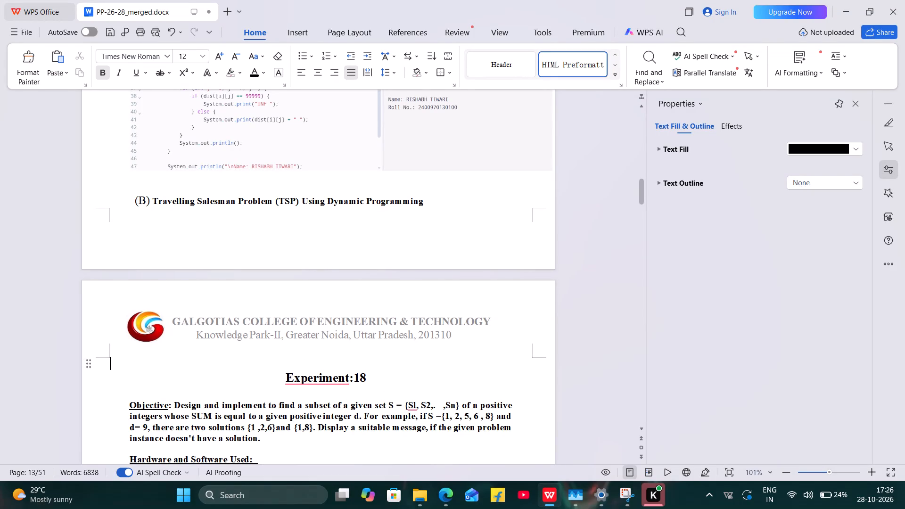
Insert an empty line without an automatic number between the Travelling Salesman Problem heading and the pasted screenshot.
{"action": "scroll", "coordinate": [351, 363], "scroll_direction": "up", "scroll_amount": 3}
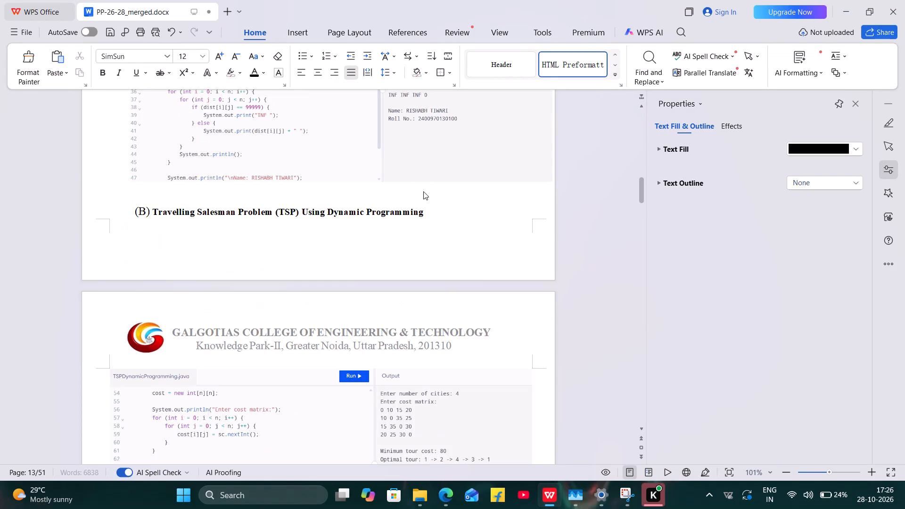
{"action": "left_click", "coordinate": [444, 220]}
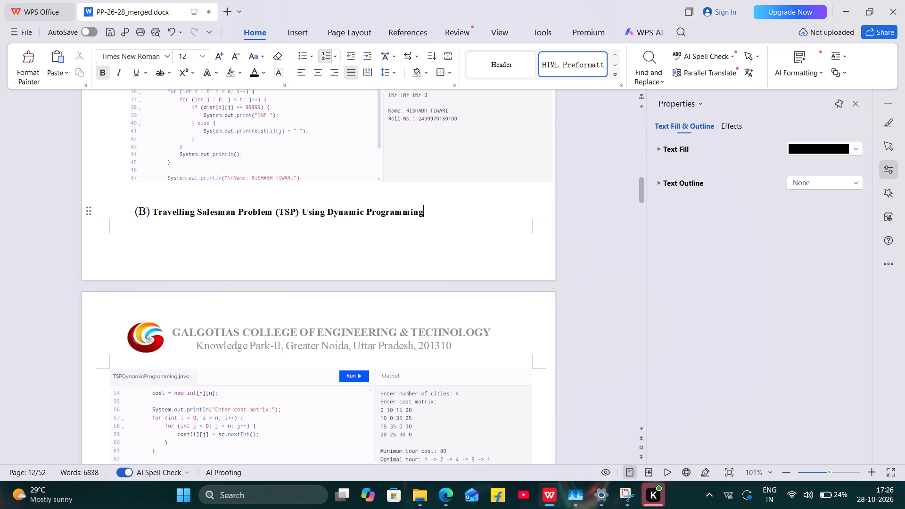
{"action": "key", "text": "Return"}
{"action": "key", "text": "BackSpace"}
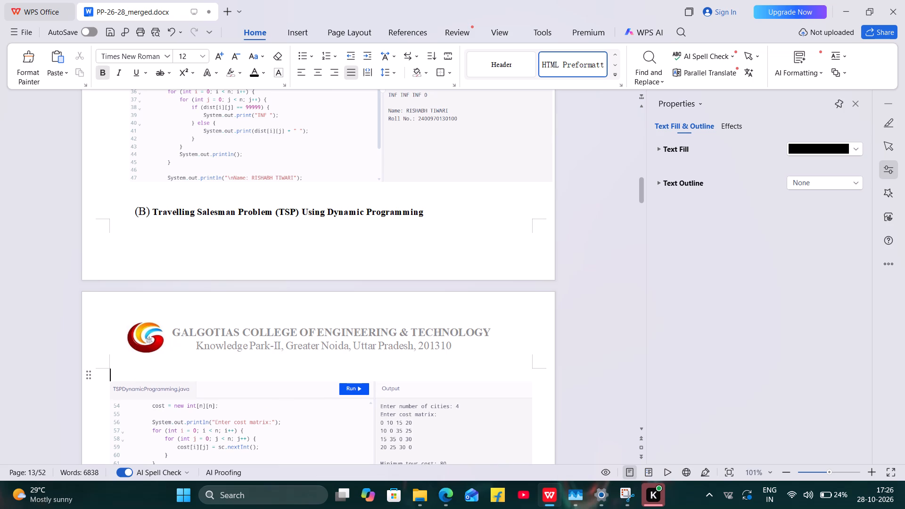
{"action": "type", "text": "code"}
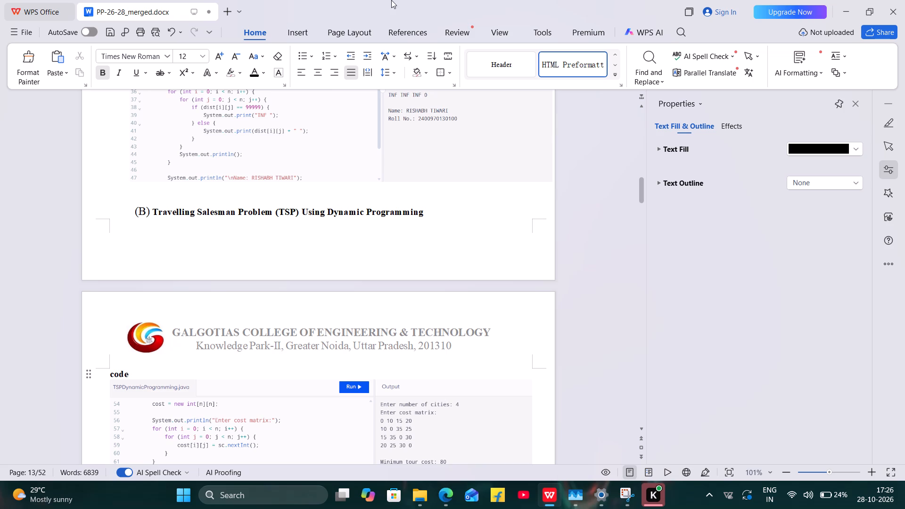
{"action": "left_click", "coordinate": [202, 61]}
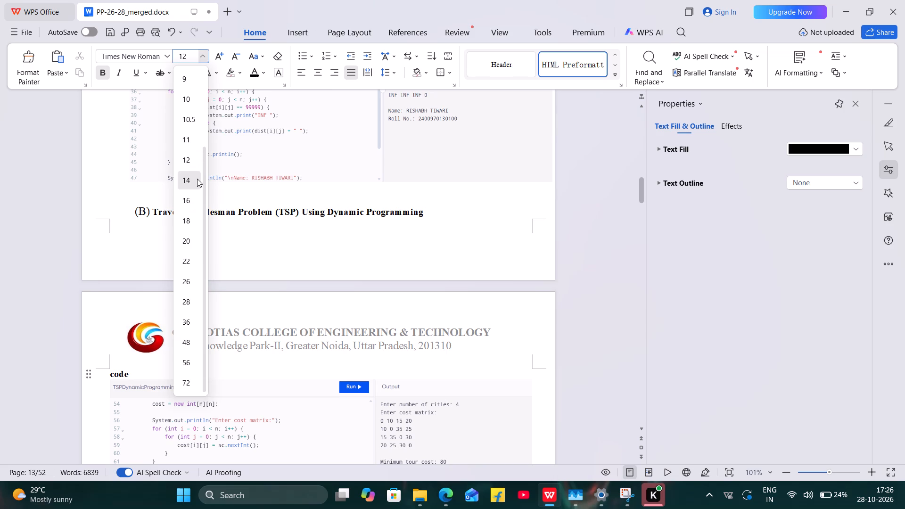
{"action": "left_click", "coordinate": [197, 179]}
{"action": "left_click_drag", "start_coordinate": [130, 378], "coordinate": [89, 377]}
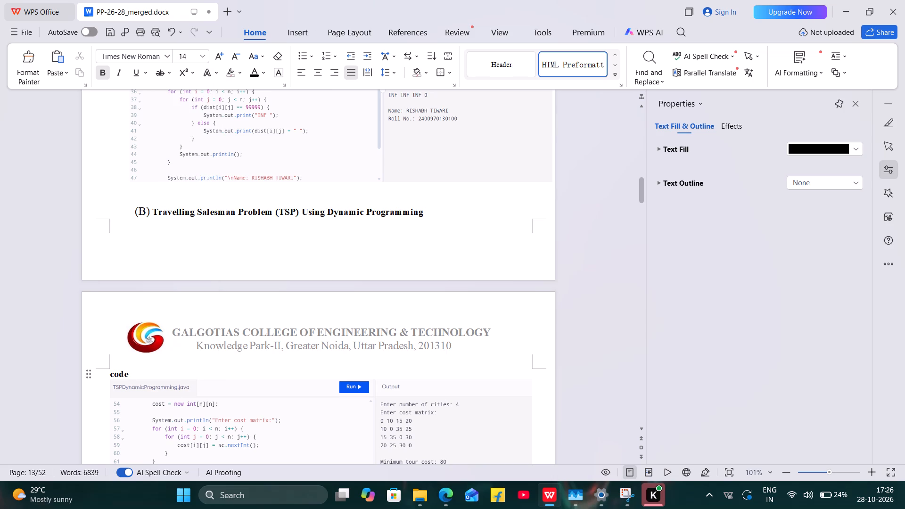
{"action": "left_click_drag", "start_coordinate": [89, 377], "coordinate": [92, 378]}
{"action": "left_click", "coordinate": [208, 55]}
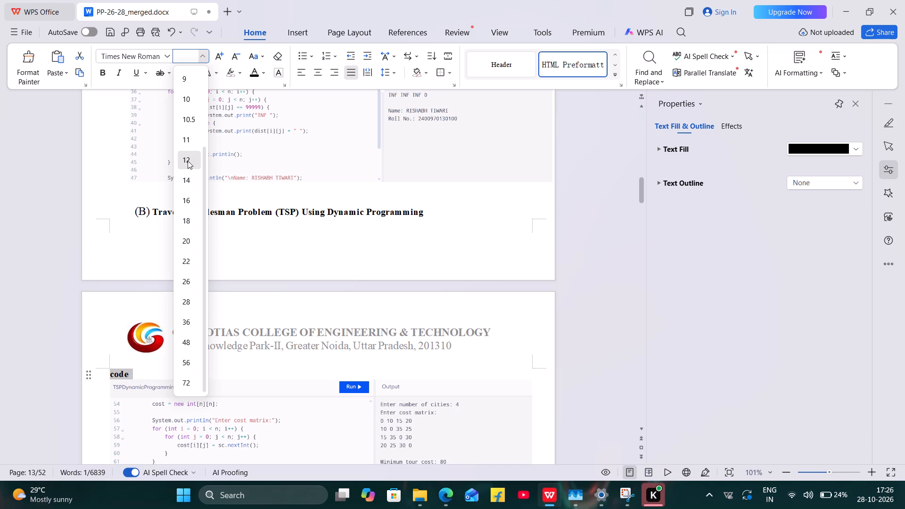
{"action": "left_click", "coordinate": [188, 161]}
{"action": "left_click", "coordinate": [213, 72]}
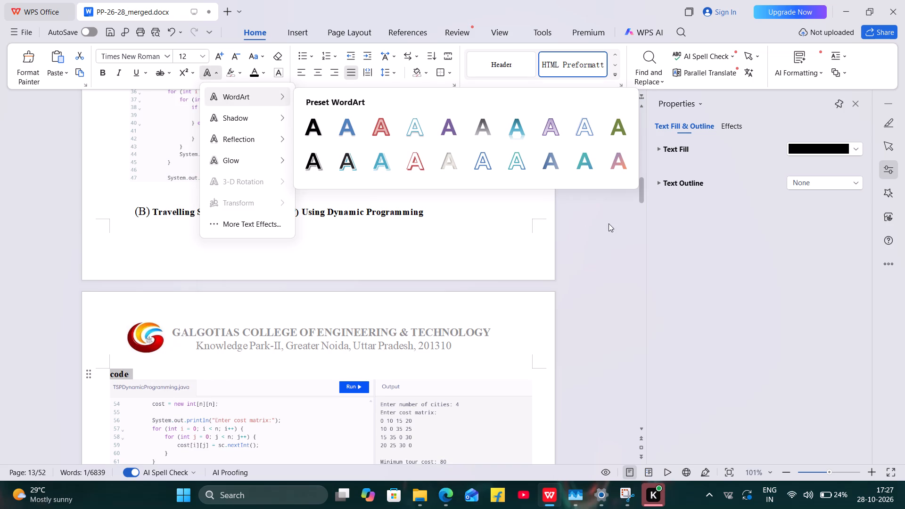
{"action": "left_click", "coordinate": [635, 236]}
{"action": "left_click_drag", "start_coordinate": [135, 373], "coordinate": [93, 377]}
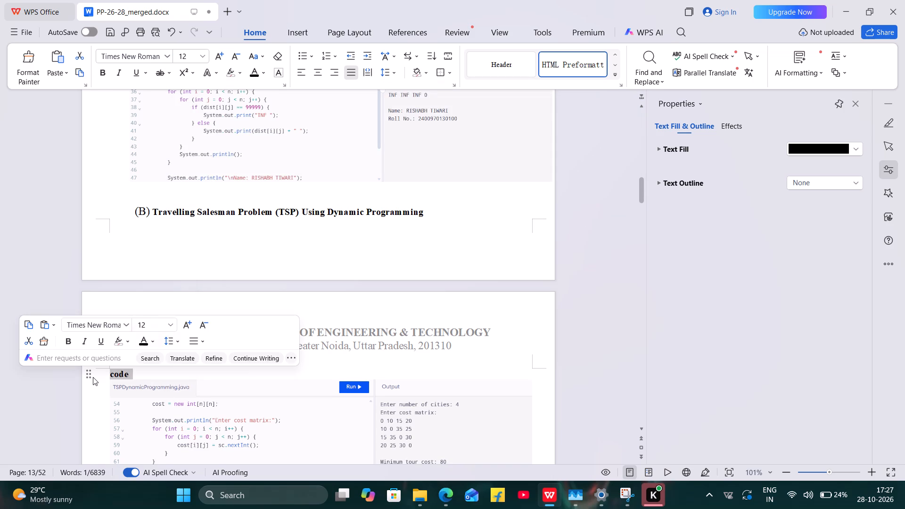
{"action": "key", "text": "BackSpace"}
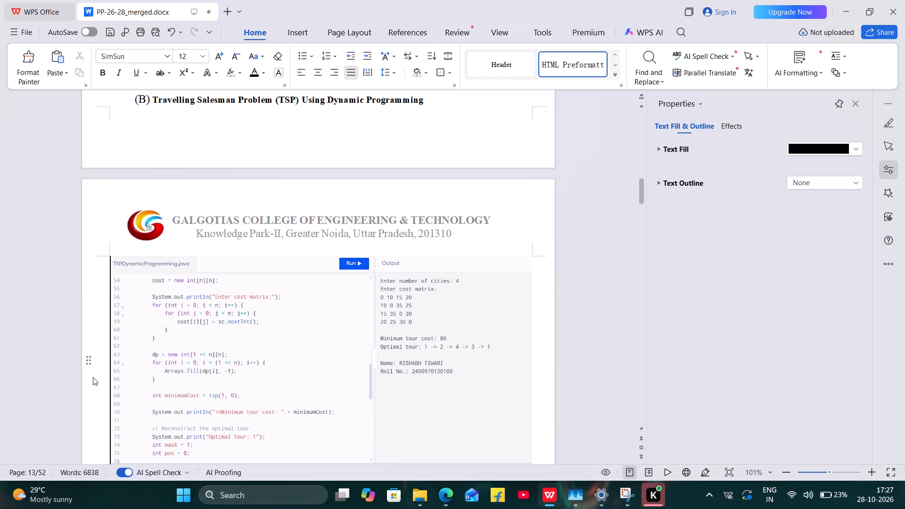
Insert the label "CODE" on a new unnumbered line between the Travelling Salesman Problem heading and the screenshot.
{"action": "scroll", "coordinate": [93, 377], "scroll_direction": "up", "scroll_amount": 1}
{"action": "scroll", "coordinate": [91, 275], "scroll_direction": "down", "scroll_amount": 1}
{"action": "left_click", "coordinate": [440, 97]}
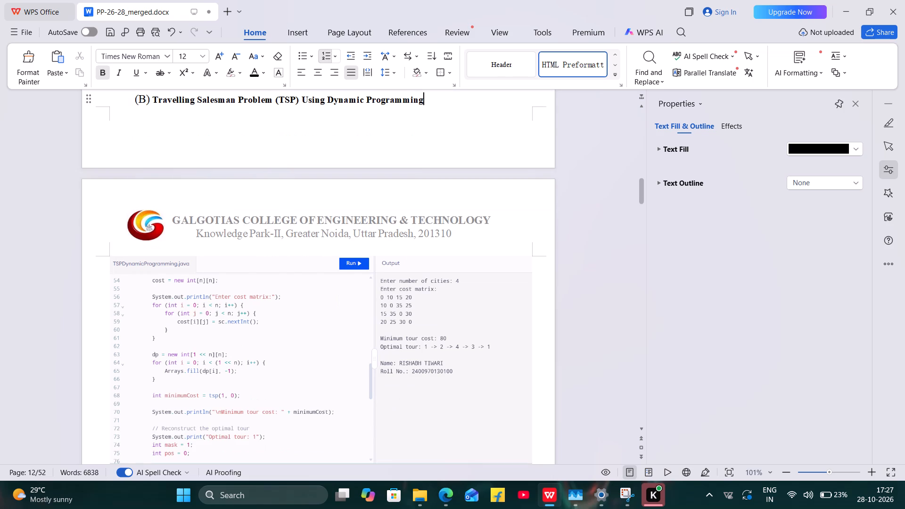
{"action": "key", "text": "Return"}
{"action": "key", "text": "BackSpace"}
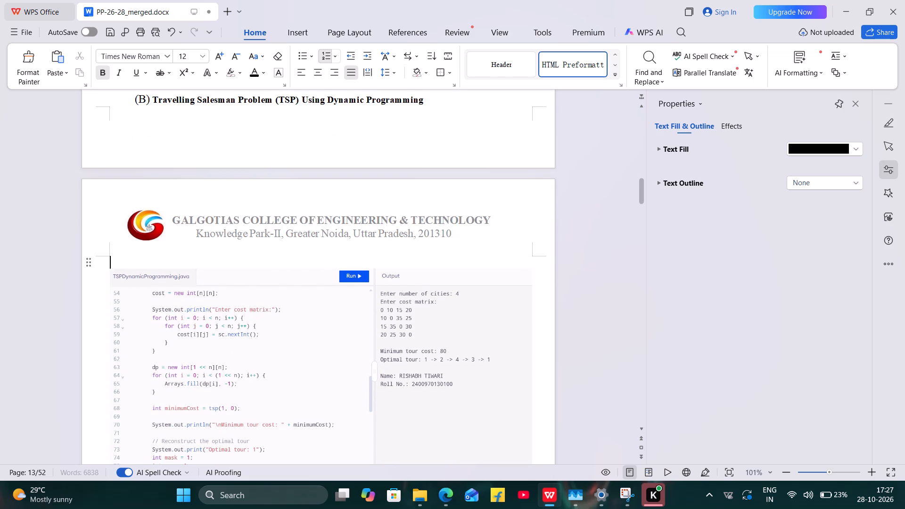
{"action": "key", "text": "c"}
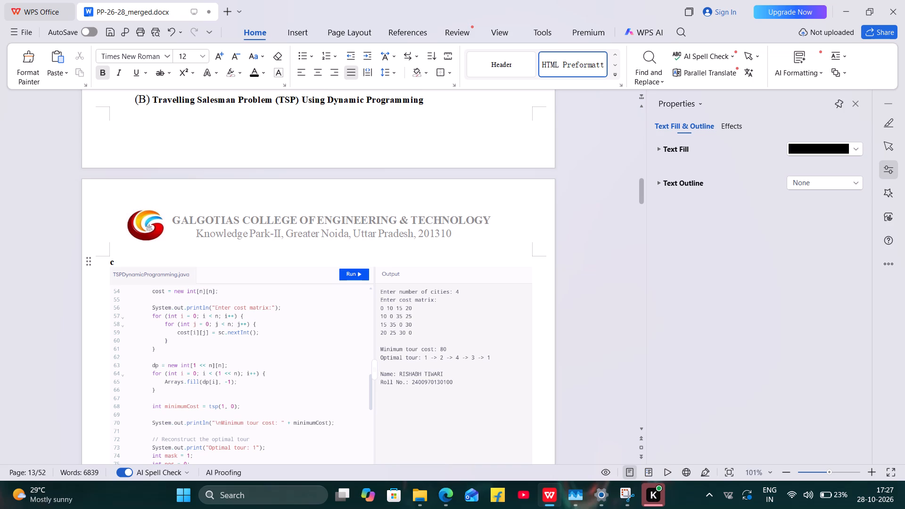
{"action": "key", "text": "BackSpace"}
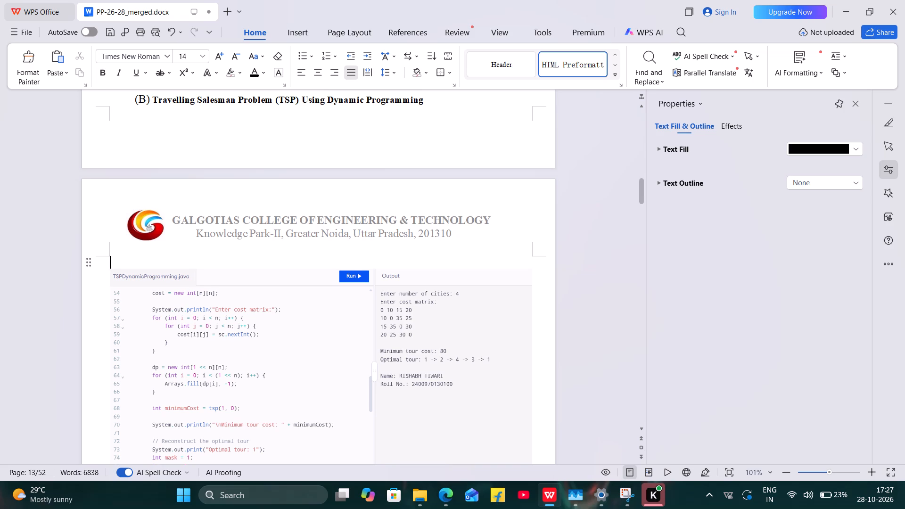
{"action": "key", "text": "shift+c"}
{"action": "type", "text": "ODE"}
Format the CODE label as 12 pt bold, append " :" to it and start a new line below.
{"action": "left_click_drag", "start_coordinate": [140, 265], "coordinate": [103, 263]}
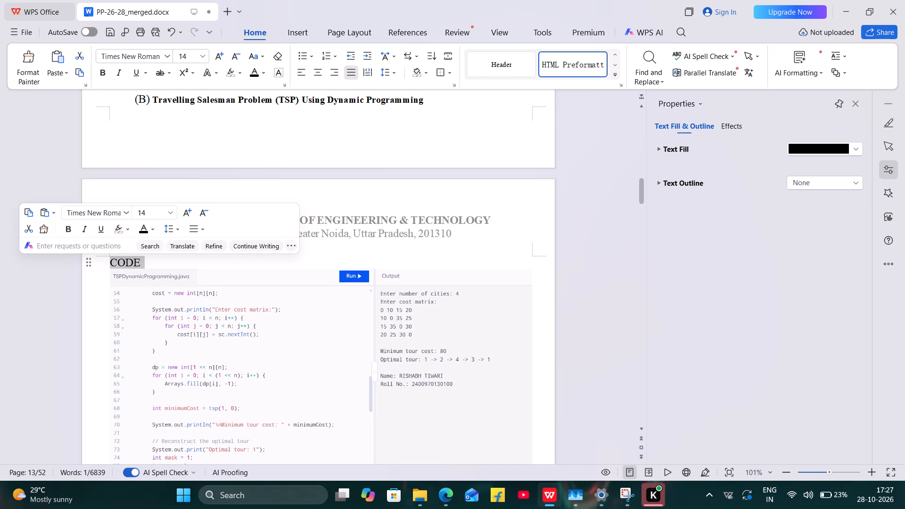
{"action": "left_click", "coordinate": [203, 54]}
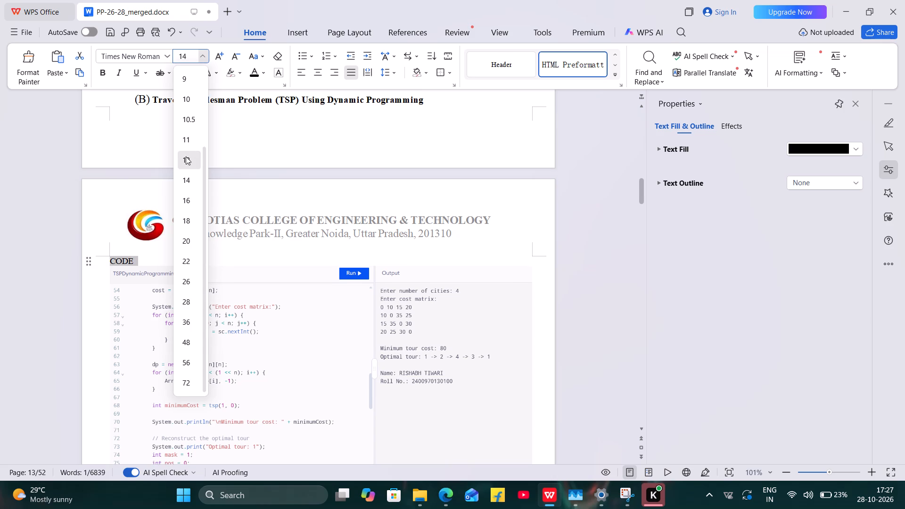
{"action": "left_click", "coordinate": [186, 156]}
{"action": "left_click", "coordinate": [103, 78]}
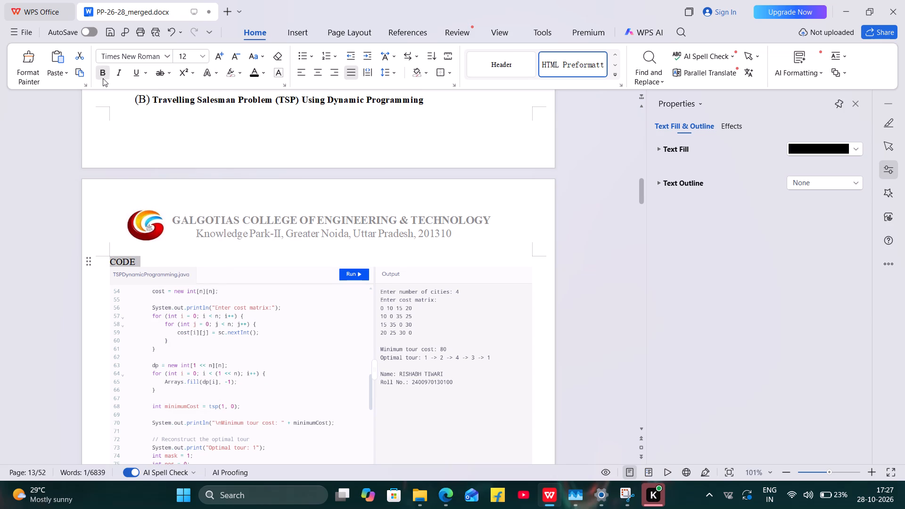
{"action": "left_click", "coordinate": [161, 253]}
{"action": "key", "text": "space"}
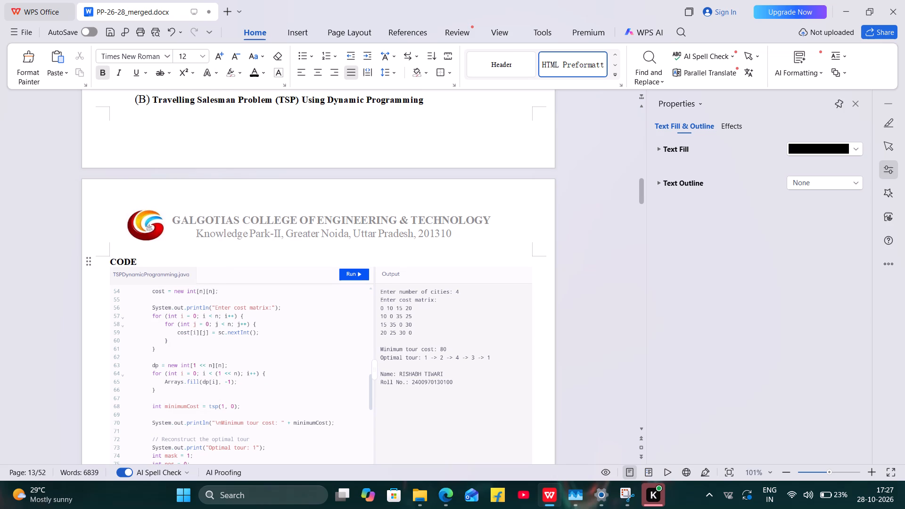
{"action": "key", "text": "shift+colon"}
{"action": "key", "text": "Return"}
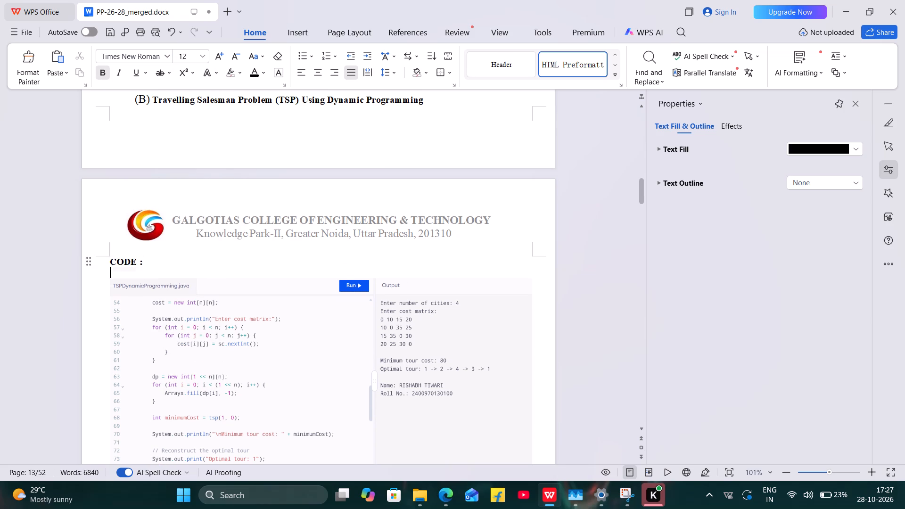
Switch to the online Java compiler in Microsoft Edge and copy the entire TSPDynamicProgramming.java code.
{"action": "scroll", "coordinate": [161, 253], "scroll_direction": "up", "scroll_amount": 1}
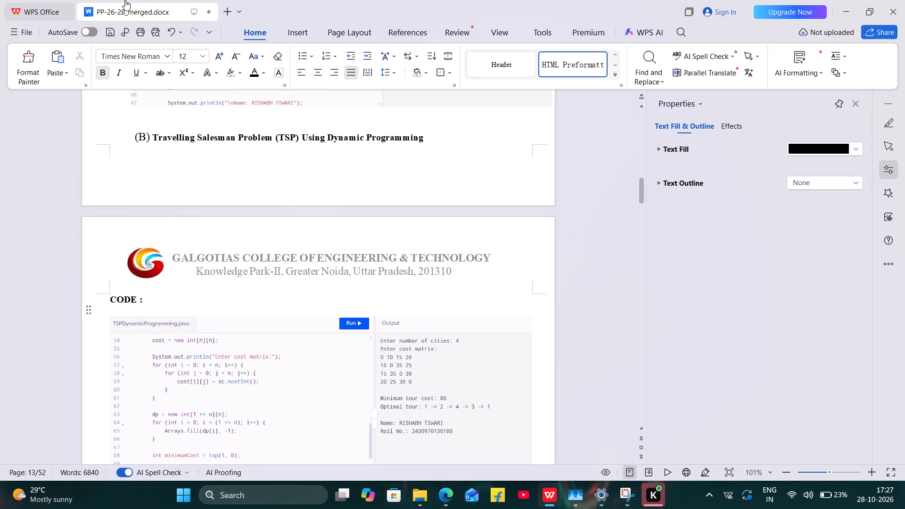
{"action": "scroll", "coordinate": [125, 0], "scroll_direction": "up", "scroll_amount": 20}
{"action": "scroll", "coordinate": [217, 208], "scroll_direction": "up", "scroll_amount": 5}
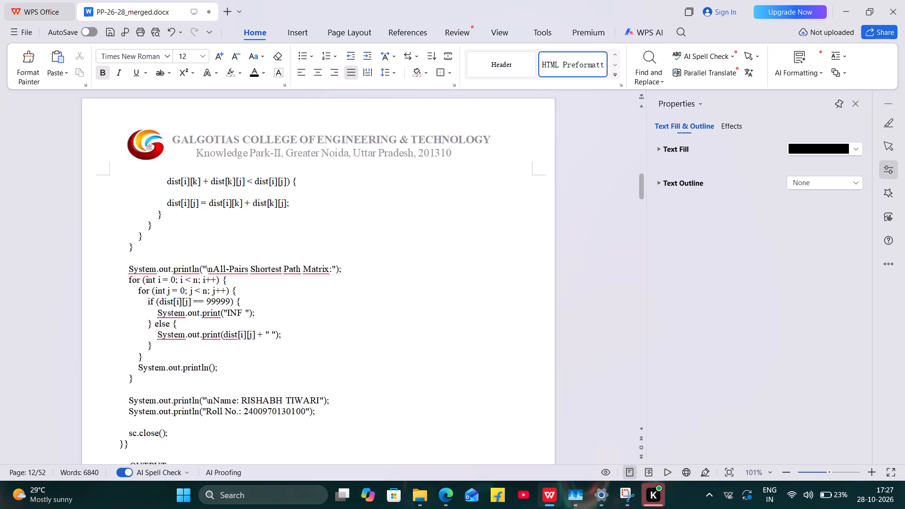
{"action": "scroll", "coordinate": [217, 208], "scroll_direction": "up", "scroll_amount": 19}
{"action": "scroll", "coordinate": [217, 208], "scroll_direction": "down", "scroll_amount": 2}
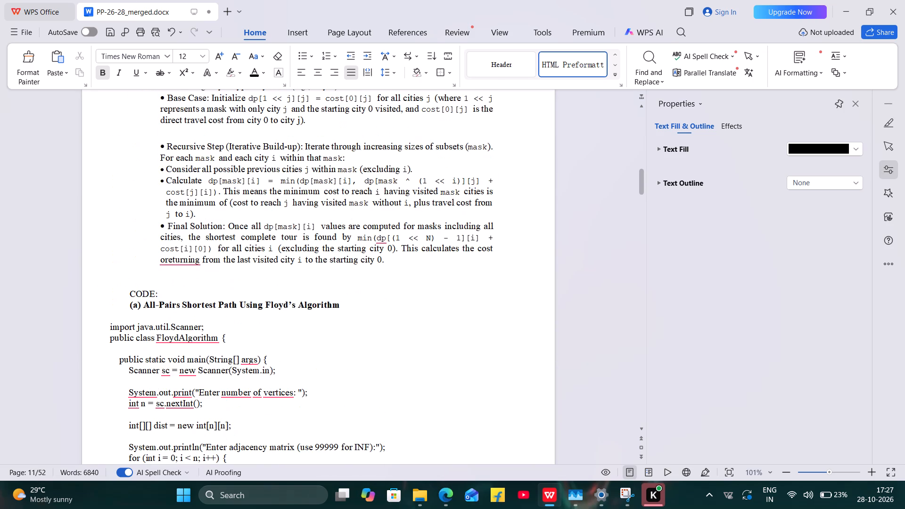
{"action": "scroll", "coordinate": [217, 208], "scroll_direction": "down", "scroll_amount": 20}
{"action": "scroll", "coordinate": [217, 208], "scroll_direction": "down", "scroll_amount": 20}
{"action": "scroll", "coordinate": [217, 208], "scroll_direction": "down", "scroll_amount": 3}
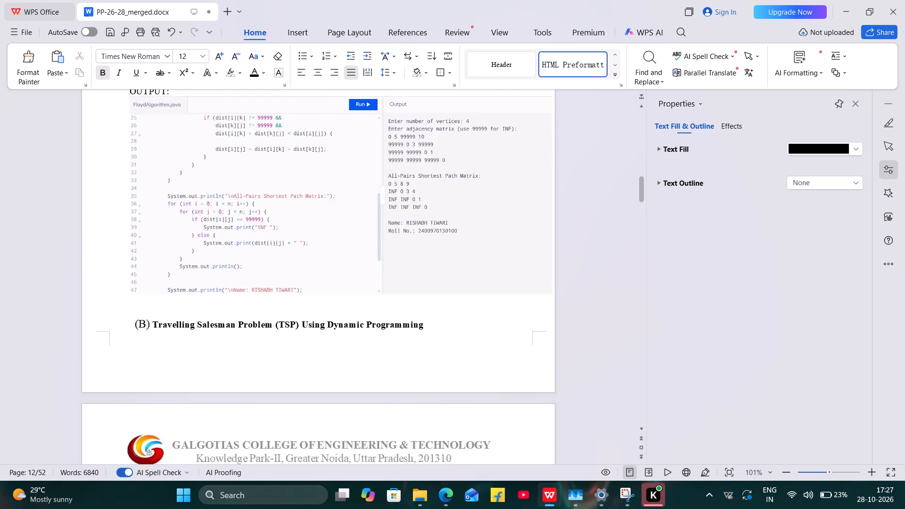
{"action": "scroll", "coordinate": [217, 208], "scroll_direction": "down", "scroll_amount": 5}
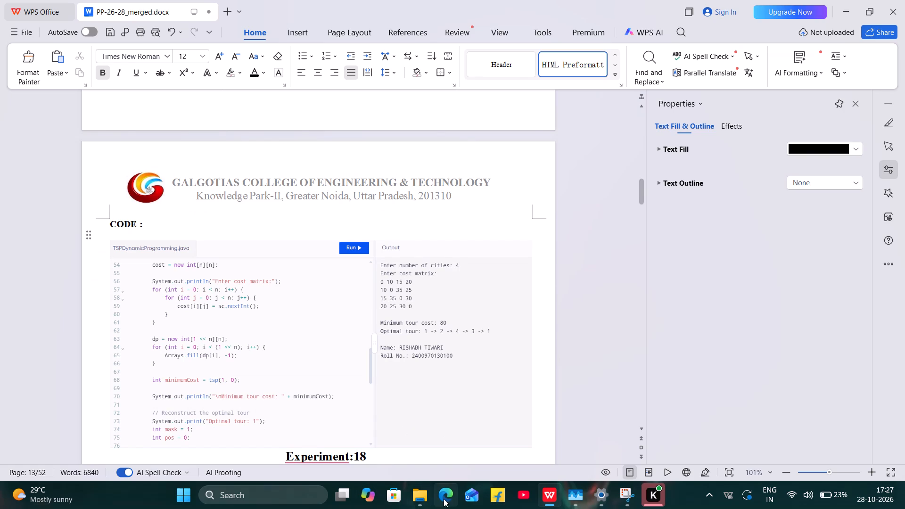
{"action": "left_click", "coordinate": [441, 499]}
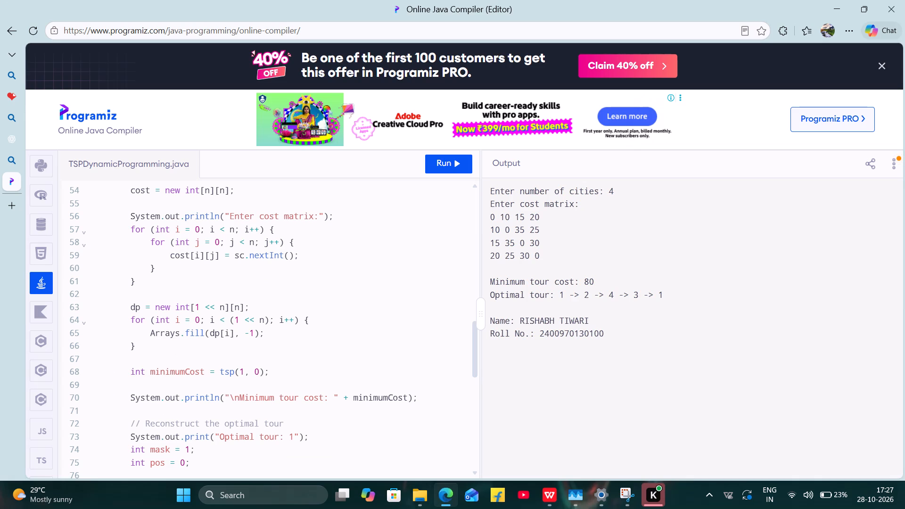
{"action": "scroll", "coordinate": [344, 427], "scroll_direction": "down", "scroll_amount": 15}
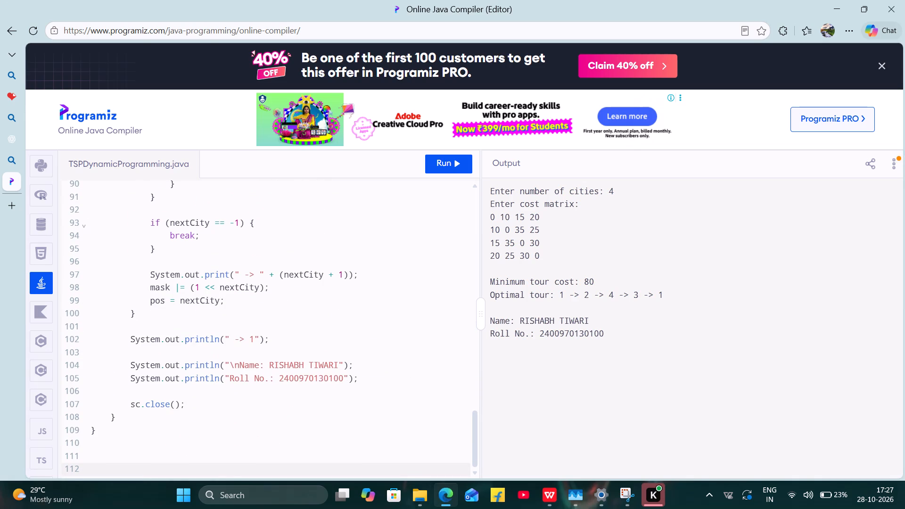
{"action": "left_click_drag", "start_coordinate": [112, 435], "coordinate": [43, 62]}
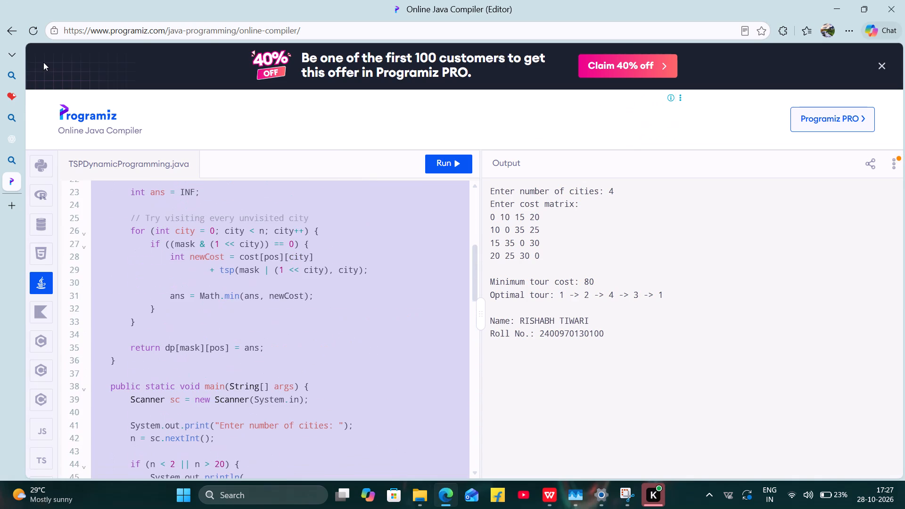
{"action": "left_click_drag", "start_coordinate": [43, 62], "coordinate": [41, 12]}
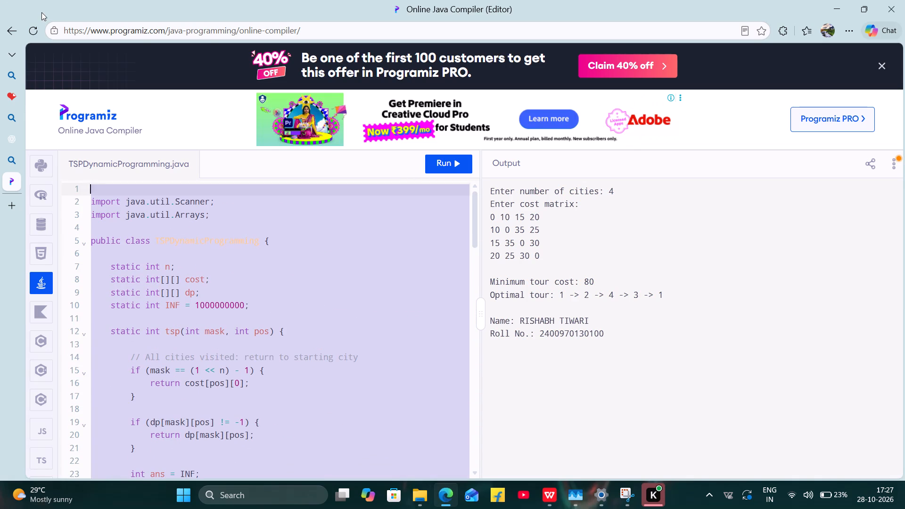
{"action": "key", "text": "ctrl+c"}
Switch back to PP-26-28_merged.docx in WPS Office and paste the copied Java code after the "CODE :" label.
{"action": "left_click", "coordinate": [549, 493]}
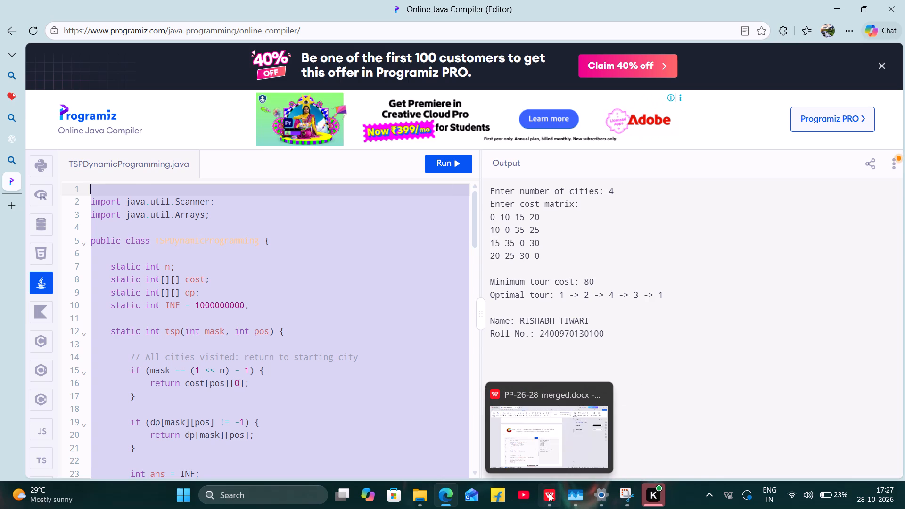
{"action": "scroll", "coordinate": [350, 427], "scroll_direction": "down", "scroll_amount": 4}
{"action": "scroll", "coordinate": [224, 370], "scroll_direction": "up", "scroll_amount": 4}
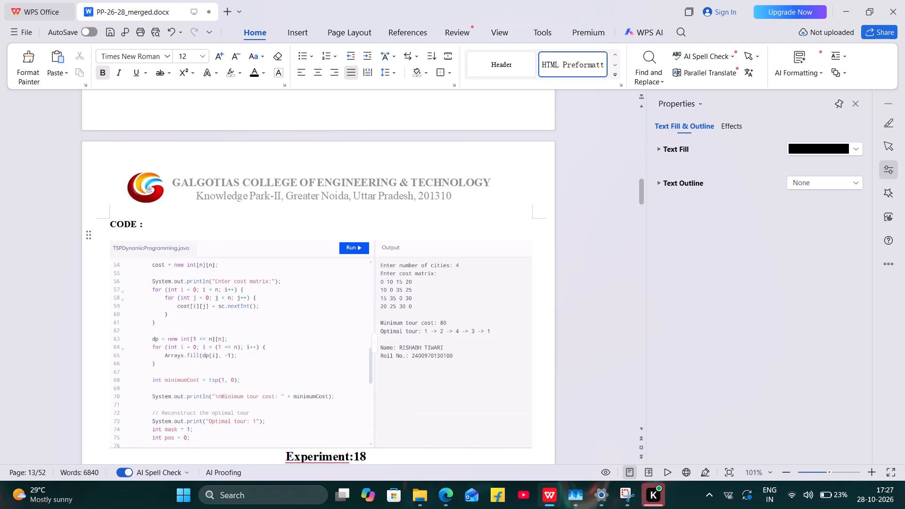
{"action": "left_click", "coordinate": [156, 222]}
{"action": "key", "text": "ctrl+v"}
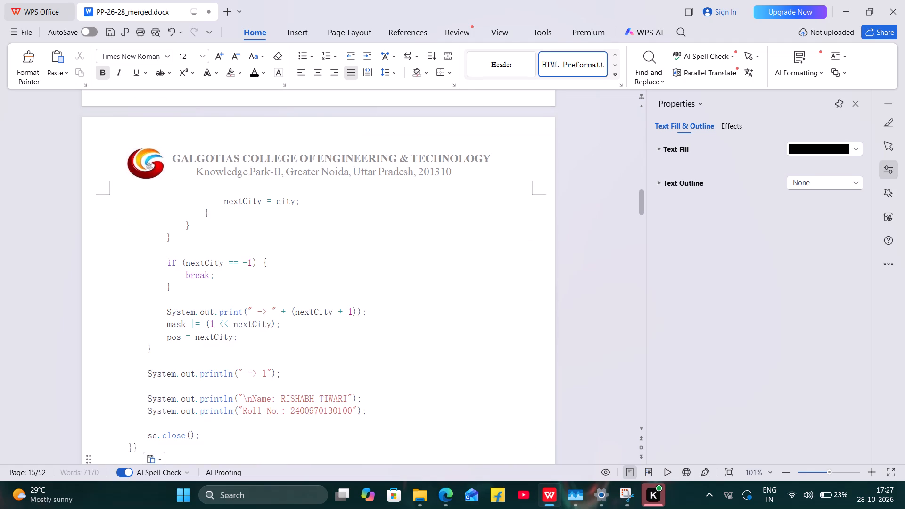
Format the whole pasted TSPDynamicProgramming code in Times New Roman with black text.
{"action": "scroll", "coordinate": [156, 222], "scroll_direction": "down", "scroll_amount": 10}
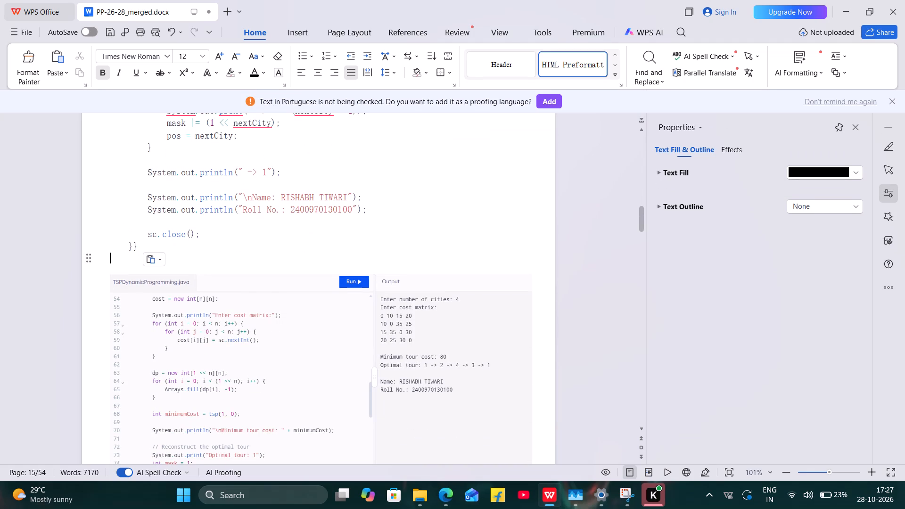
{"action": "left_click_drag", "start_coordinate": [142, 246], "coordinate": [121, 144]}
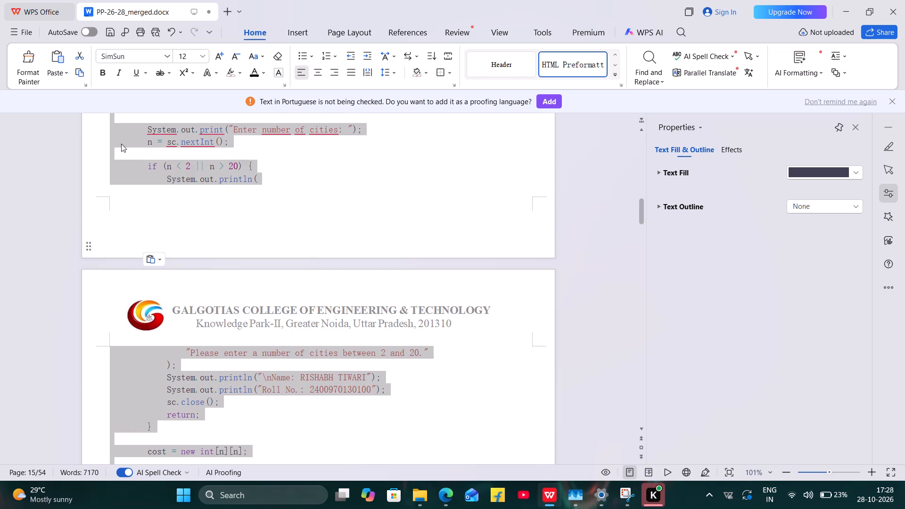
{"action": "left_click_drag", "start_coordinate": [121, 144], "coordinate": [161, 466]}
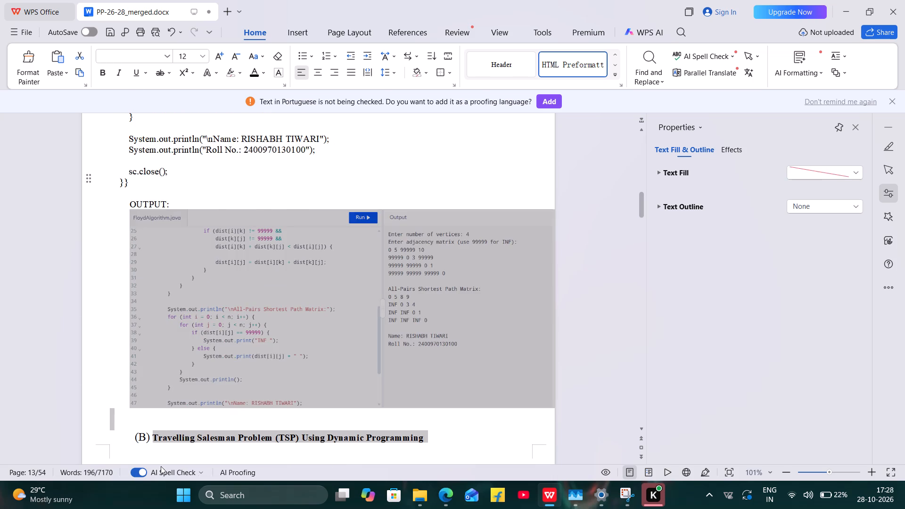
{"action": "left_click_drag", "start_coordinate": [161, 466], "coordinate": [115, 136]}
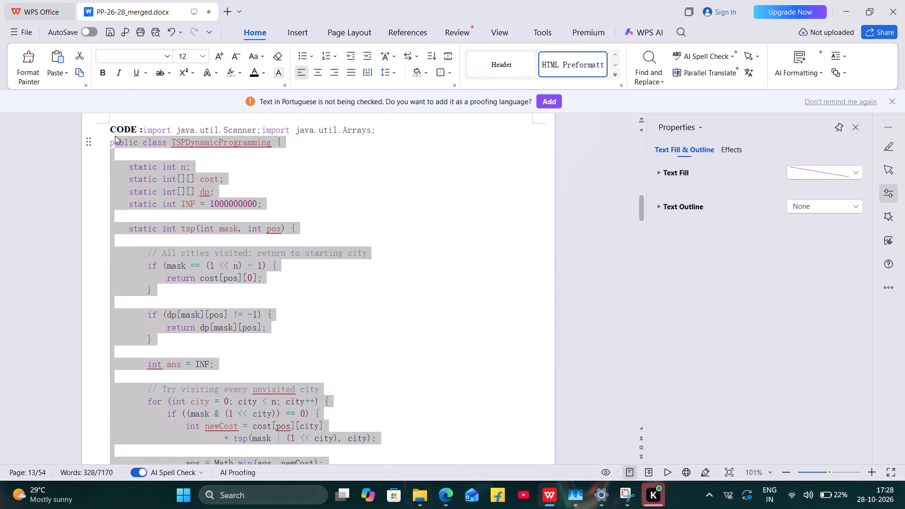
{"action": "left_click_drag", "start_coordinate": [115, 136], "coordinate": [142, 128]}
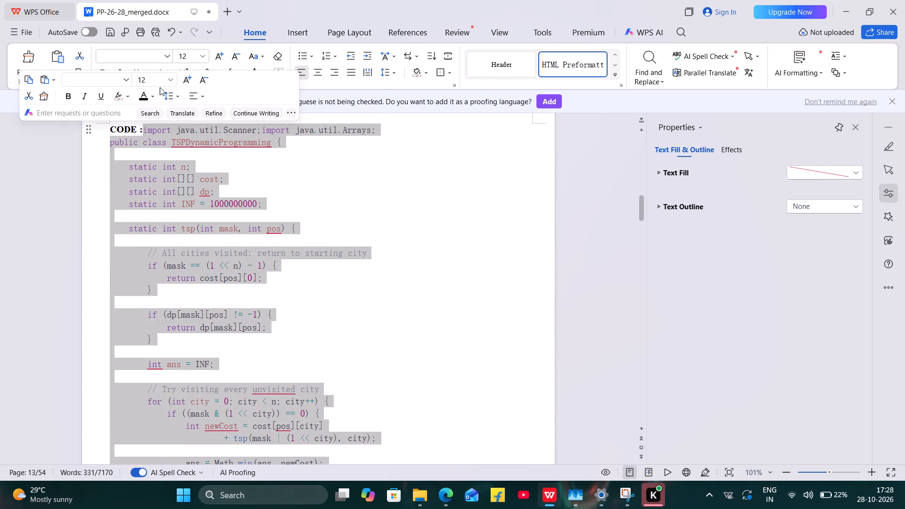
{"action": "left_click", "coordinate": [166, 62]}
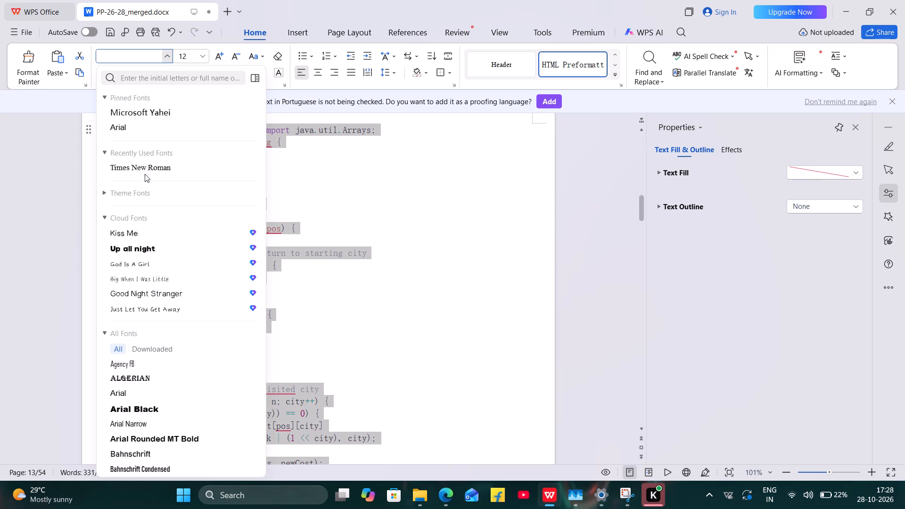
{"action": "left_click", "coordinate": [145, 173]}
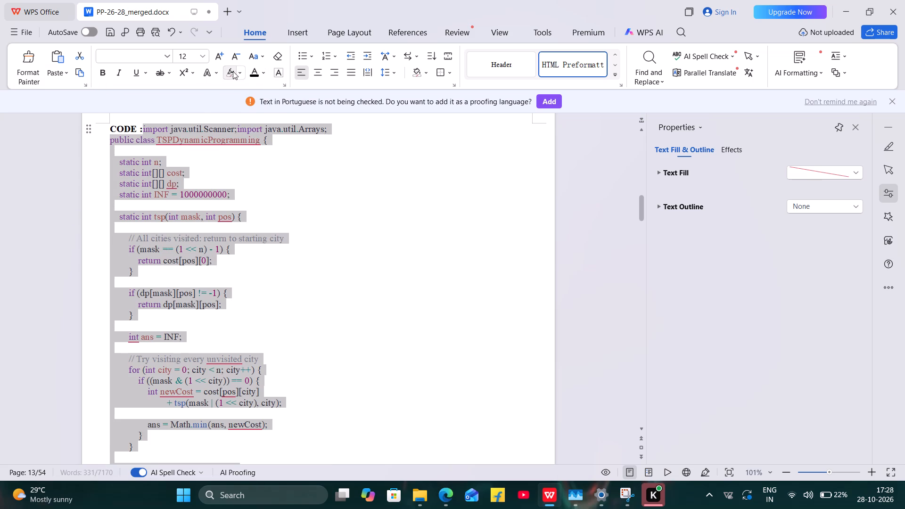
{"action": "left_click", "coordinate": [259, 72]}
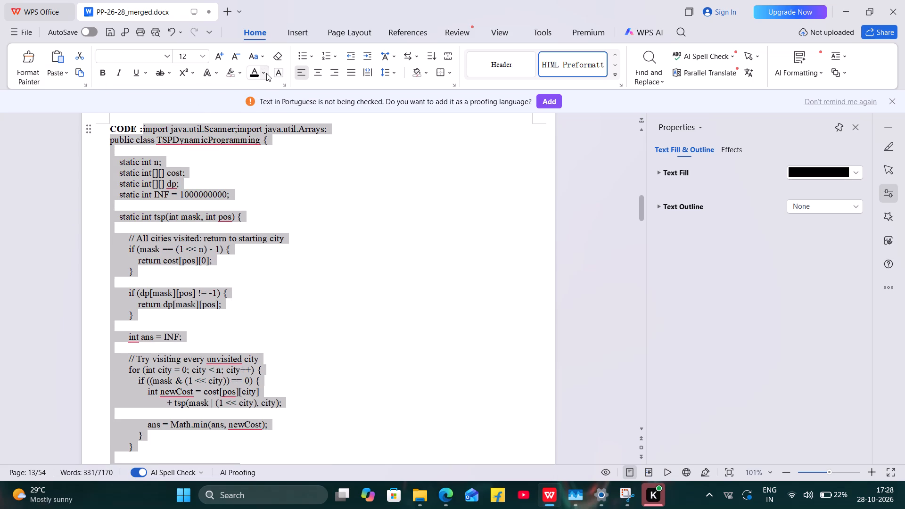
{"action": "left_click", "coordinate": [266, 73]}
{"action": "left_click", "coordinate": [269, 114]}
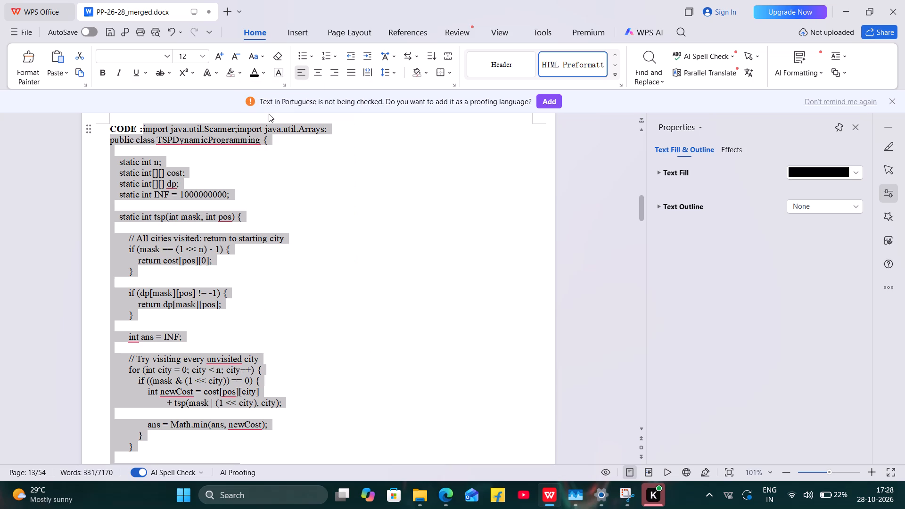
Move the Java code below the "CODE :" label, leaving one blank line between the label and the first import.
{"action": "left_click", "coordinate": [146, 130]}
{"action": "left_click", "coordinate": [141, 129]}
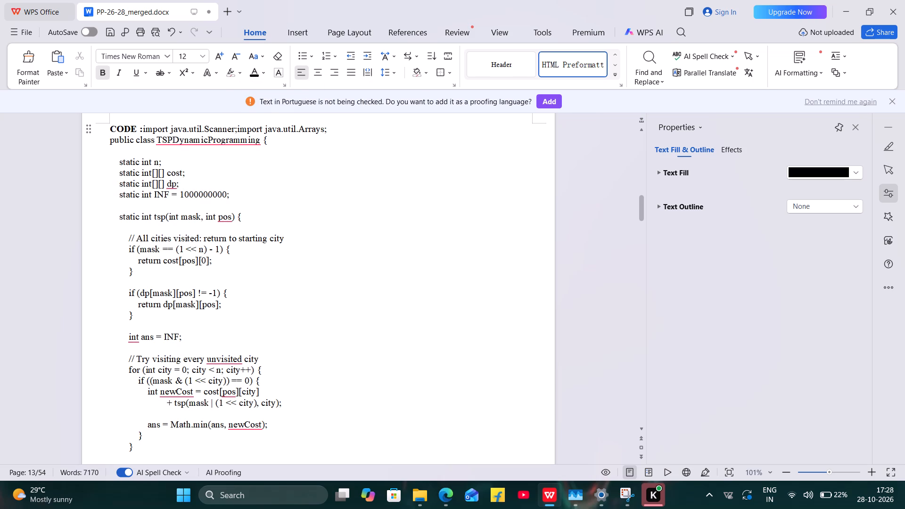
{"action": "key", "text": "Return"}
{"action": "left_click", "coordinate": [151, 131]}
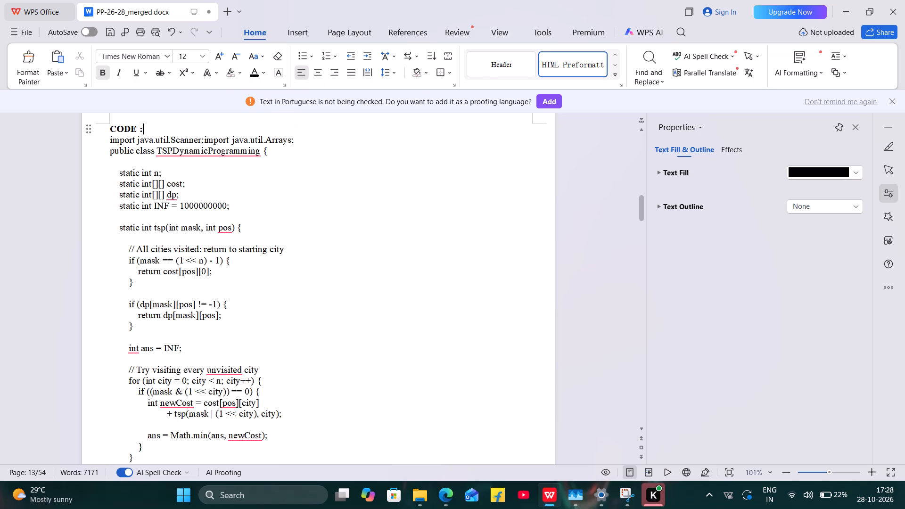
{"action": "key", "text": "Return"}
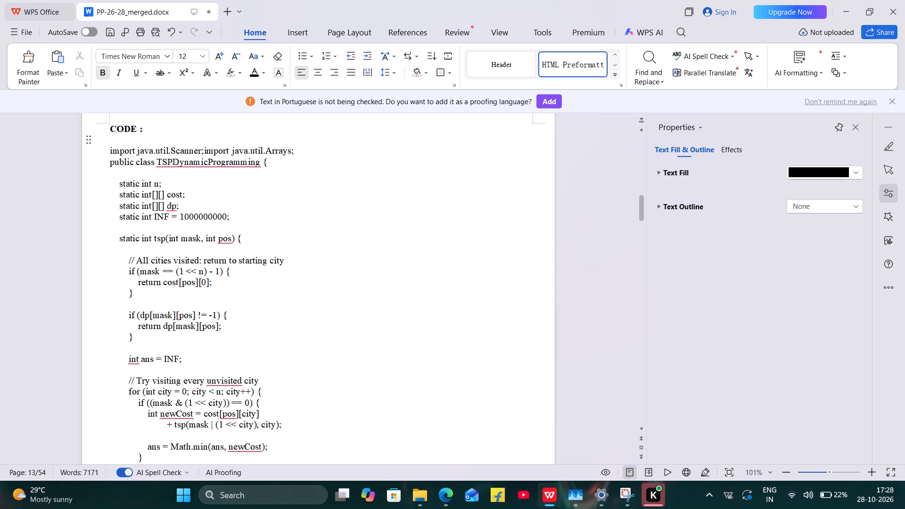
Add the label "OUTPUT:" on the empty line between the end of the TSP code and its output screenshot.
{"action": "scroll", "coordinate": [216, 177], "scroll_direction": "down", "scroll_amount": 4}
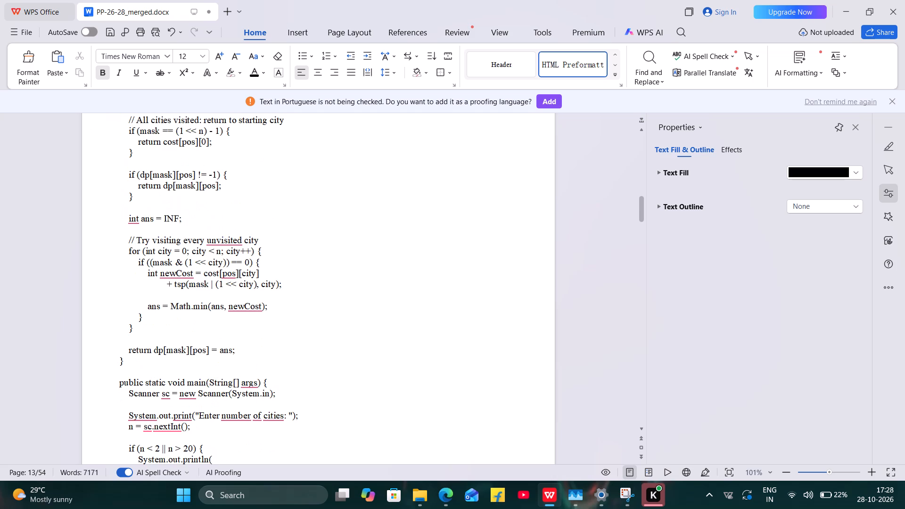
{"action": "scroll", "coordinate": [423, 173], "scroll_direction": "down", "scroll_amount": 16}
{"action": "scroll", "coordinate": [423, 173], "scroll_direction": "down", "scroll_amount": 19}
{"action": "scroll", "coordinate": [423, 173], "scroll_direction": "down", "scroll_amount": 13}
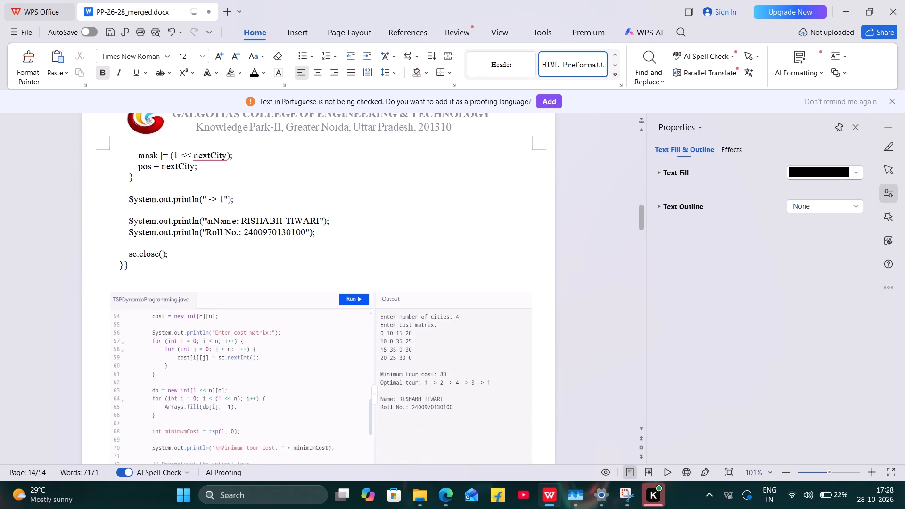
{"action": "scroll", "coordinate": [423, 173], "scroll_direction": "down", "scroll_amount": 3}
{"action": "left_click", "coordinate": [147, 135]}
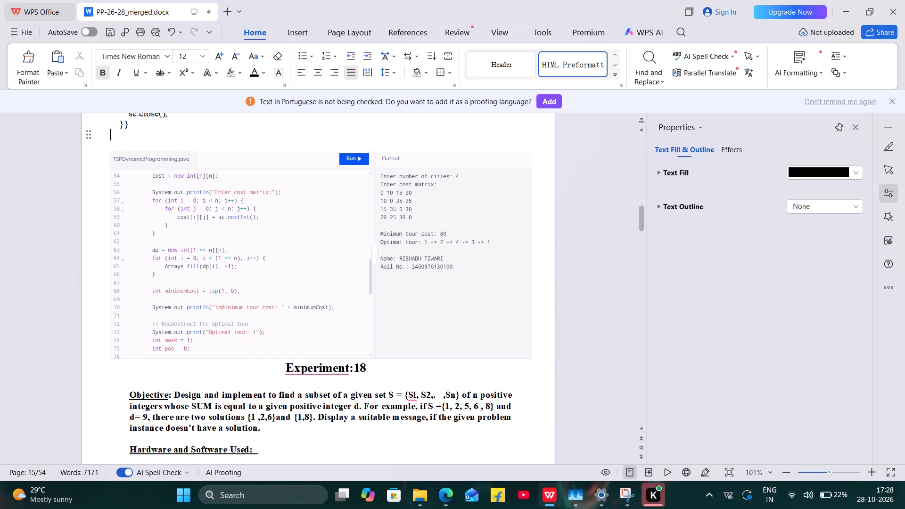
{"action": "key", "text": "shift+o"}
{"action": "type", "text": "UTPUT"}
{"action": "key", "text": "shift+colon"}
Insert blank lines before the Experiment:18 heading so that it starts on a new page.
{"action": "scroll", "coordinate": [147, 135], "scroll_direction": "down", "scroll_amount": 4}
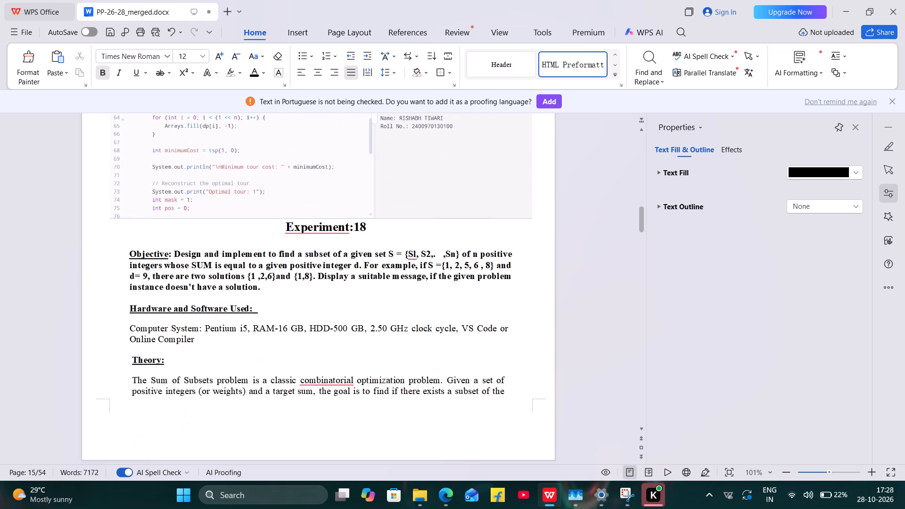
{"action": "left_click", "coordinate": [278, 232]}
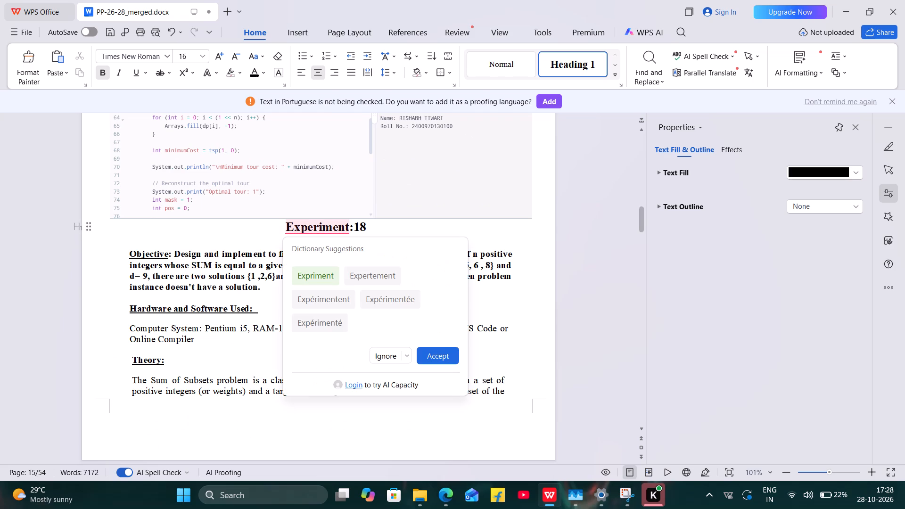
{"action": "key", "text": "Return"}
{"action": "key", "text": "Return"}
{"action": "key", "text": "Return"}
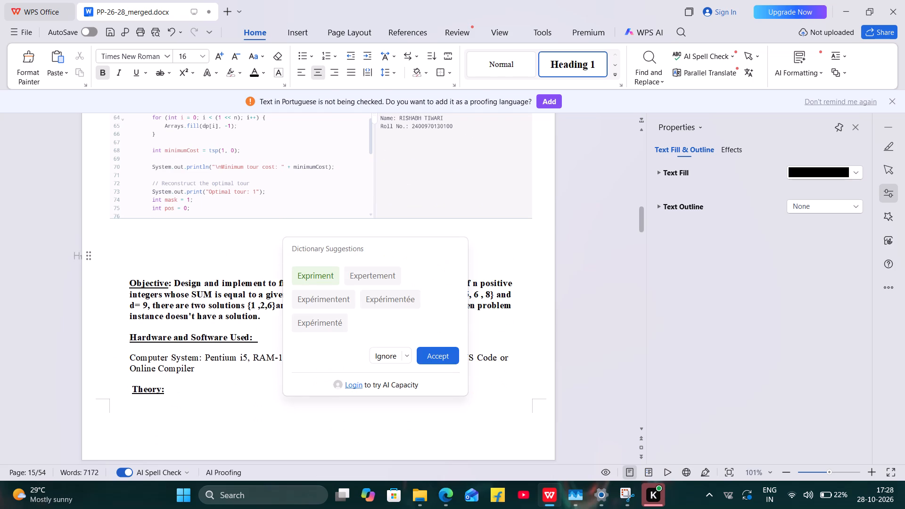
{"action": "key", "text": "Return"}
{"action": "key", "text": "Return"}
{"action": "key", "text": "Return"}
{"action": "key", "text": "Return"}
{"action": "key", "text": "Return"}
{"action": "key", "text": "Return"}
{"action": "key", "text": "Return"}
{"action": "key", "text": "Return"}
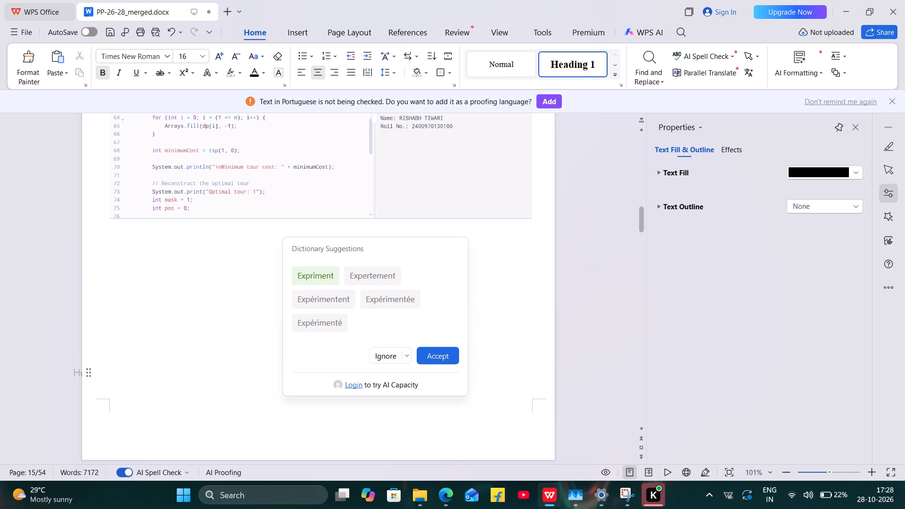
{"action": "scroll", "coordinate": [418, 419], "scroll_direction": "down", "scroll_amount": 5}
{"action": "key", "text": "Return"}
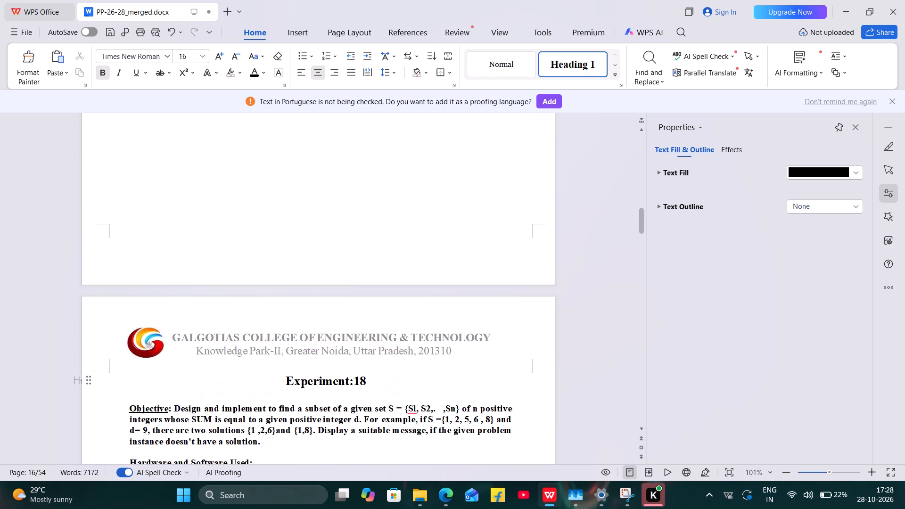
{"action": "scroll", "coordinate": [418, 419], "scroll_direction": "down", "scroll_amount": 8}
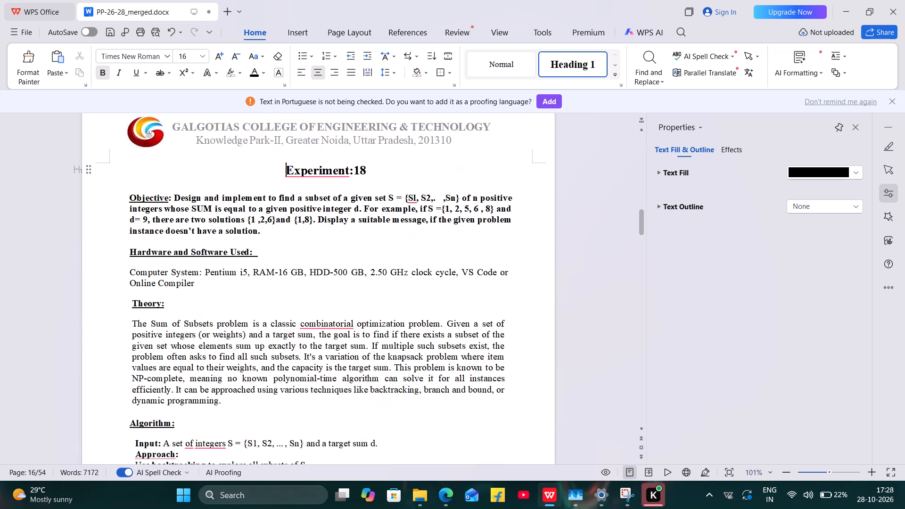
{"action": "scroll", "coordinate": [418, 419], "scroll_direction": "down", "scroll_amount": 18}
{"action": "scroll", "coordinate": [414, 411], "scroll_direction": "down", "scroll_amount": 3}
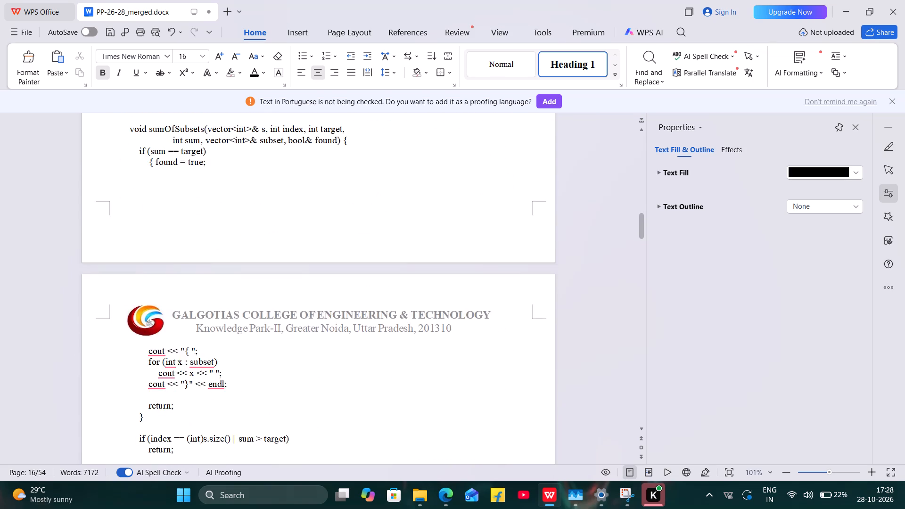
{"action": "scroll", "coordinate": [414, 411], "scroll_direction": "down", "scroll_amount": 14}
{"action": "scroll", "coordinate": [414, 411], "scroll_direction": "up", "scroll_amount": 3}
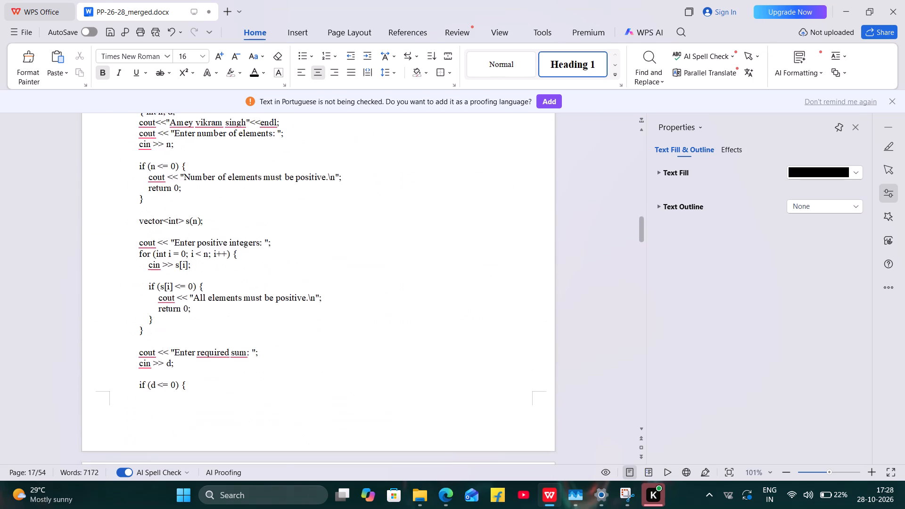
{"action": "scroll", "coordinate": [414, 411], "scroll_direction": "down", "scroll_amount": 12}
{"action": "scroll", "coordinate": [414, 411], "scroll_direction": "down", "scroll_amount": 18}
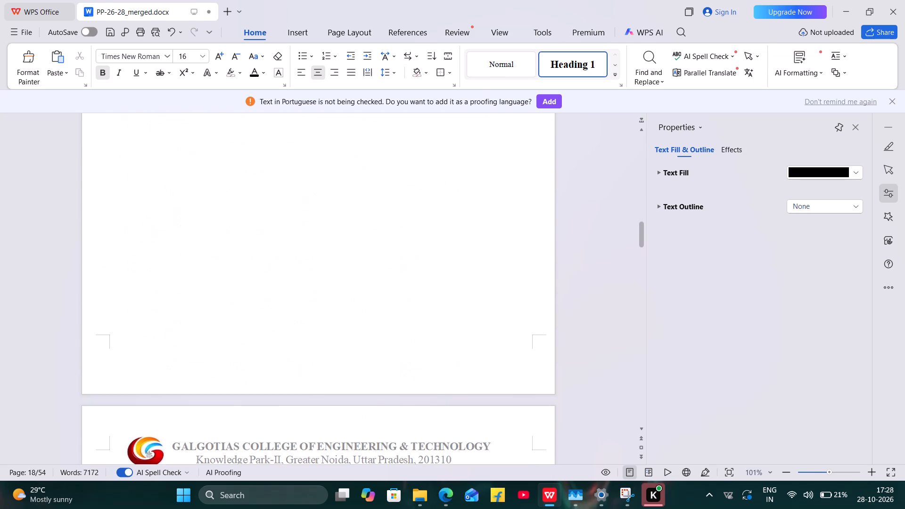
{"action": "scroll", "coordinate": [414, 411], "scroll_direction": "down", "scroll_amount": 14}
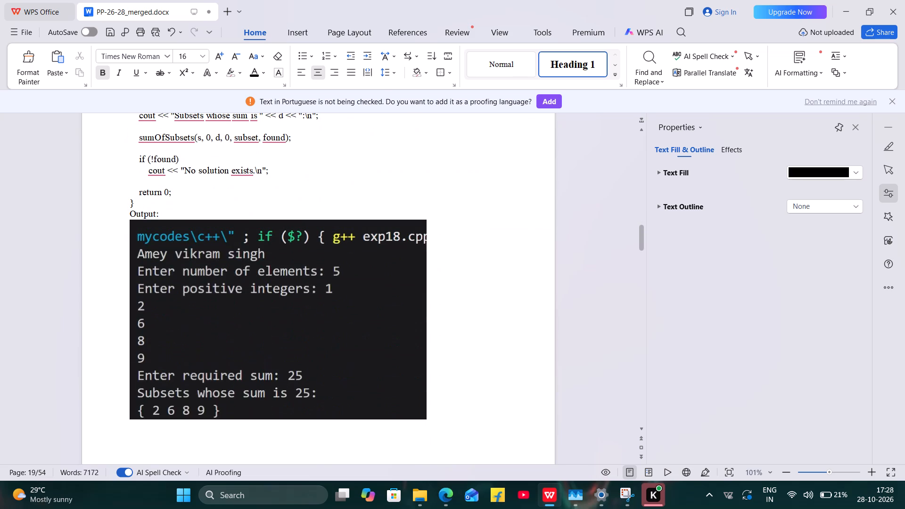
{"action": "scroll", "coordinate": [414, 411], "scroll_direction": "down", "scroll_amount": 7}
{"action": "scroll", "coordinate": [414, 411], "scroll_direction": "up", "scroll_amount": 15}
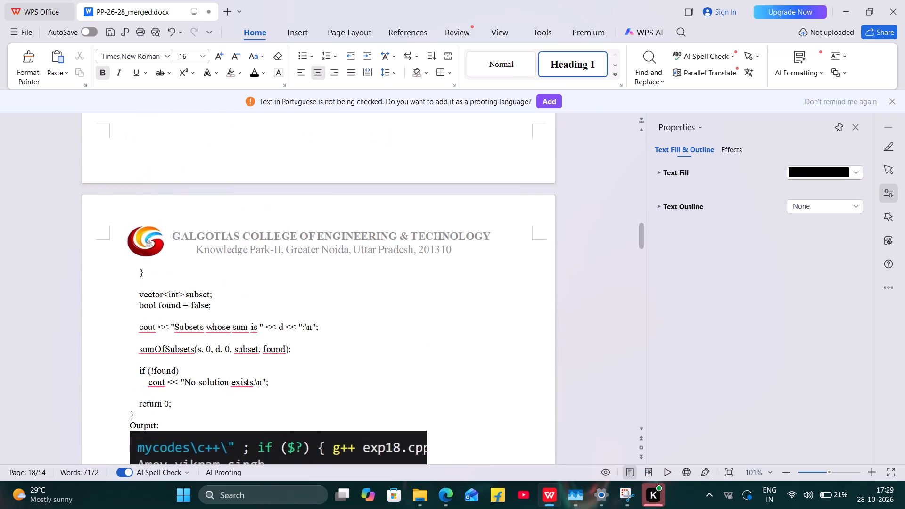
{"action": "scroll", "coordinate": [414, 411], "scroll_direction": "up", "scroll_amount": 20}
{"action": "scroll", "coordinate": [414, 411], "scroll_direction": "up", "scroll_amount": 14}
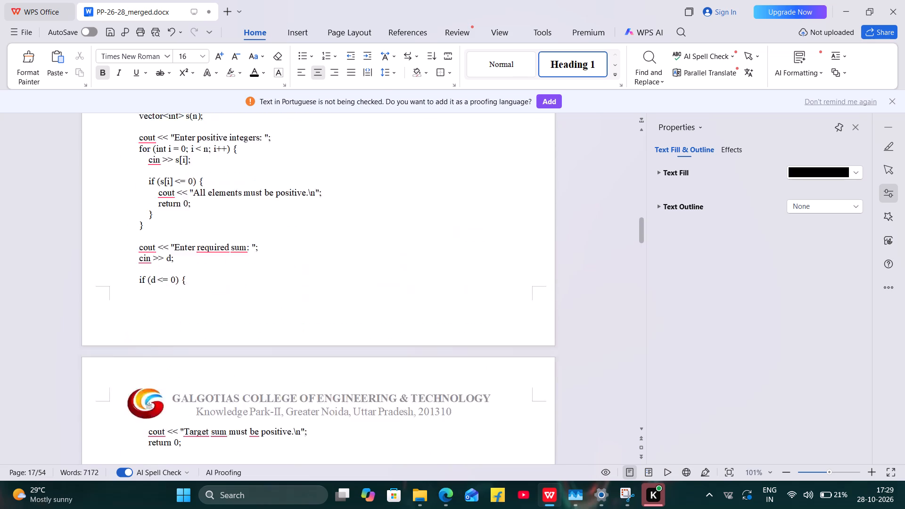